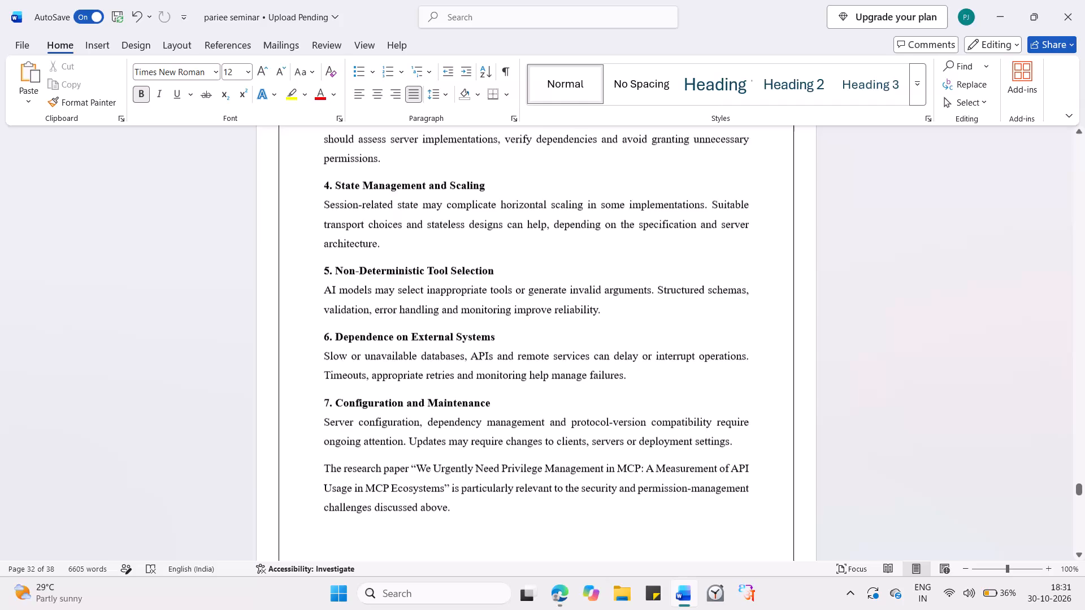
Check the line and paragraph spacing options for the empty line above the 4.6 Future Scope heading.
scroll(476, 287, "down", 1)
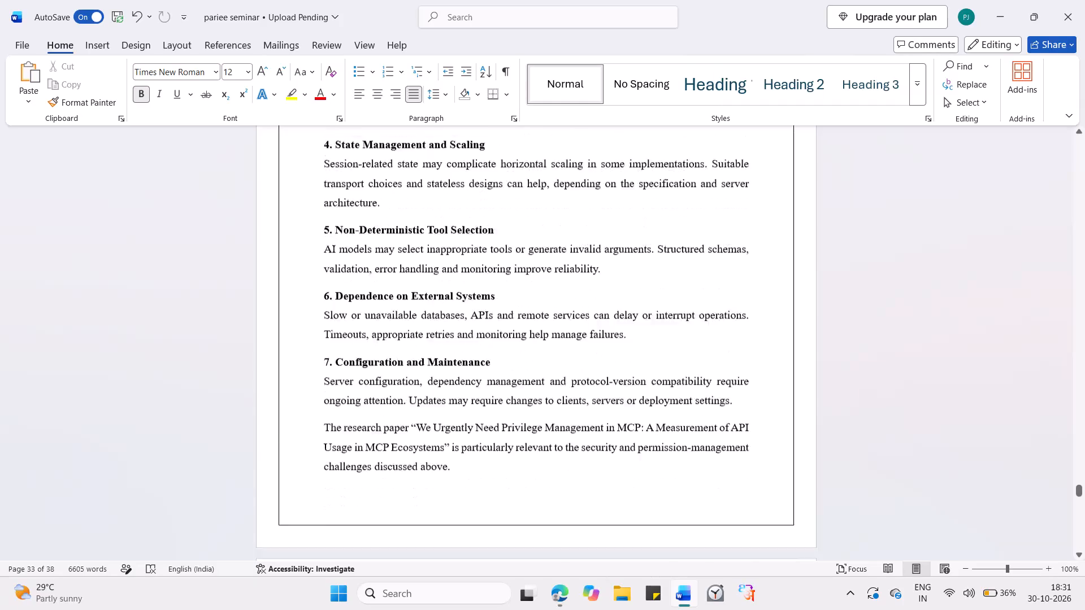
scroll(476, 287, "down", 3)
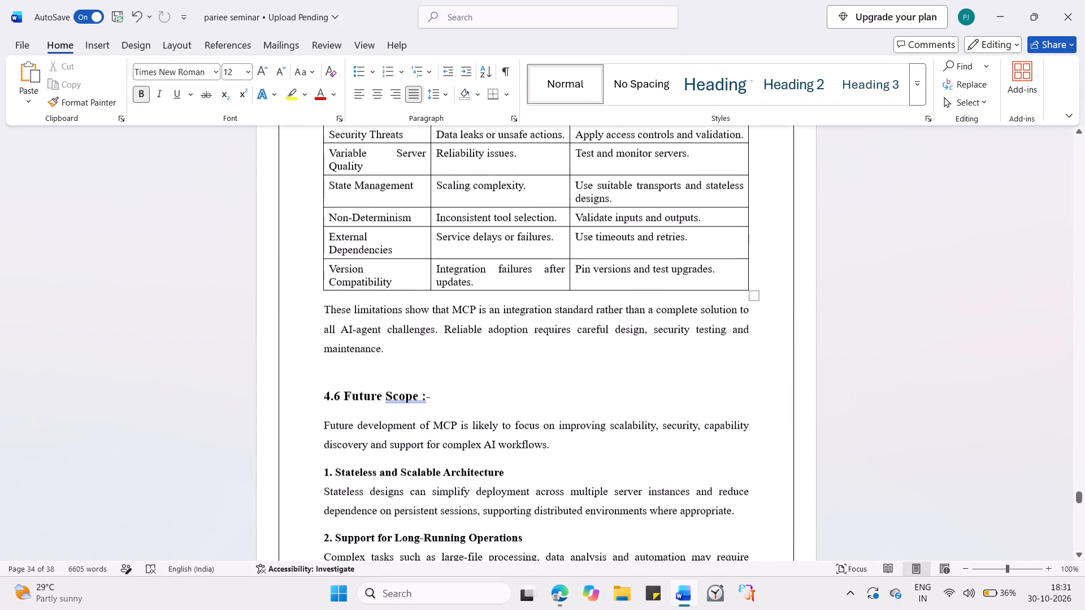
left_click(353, 373)
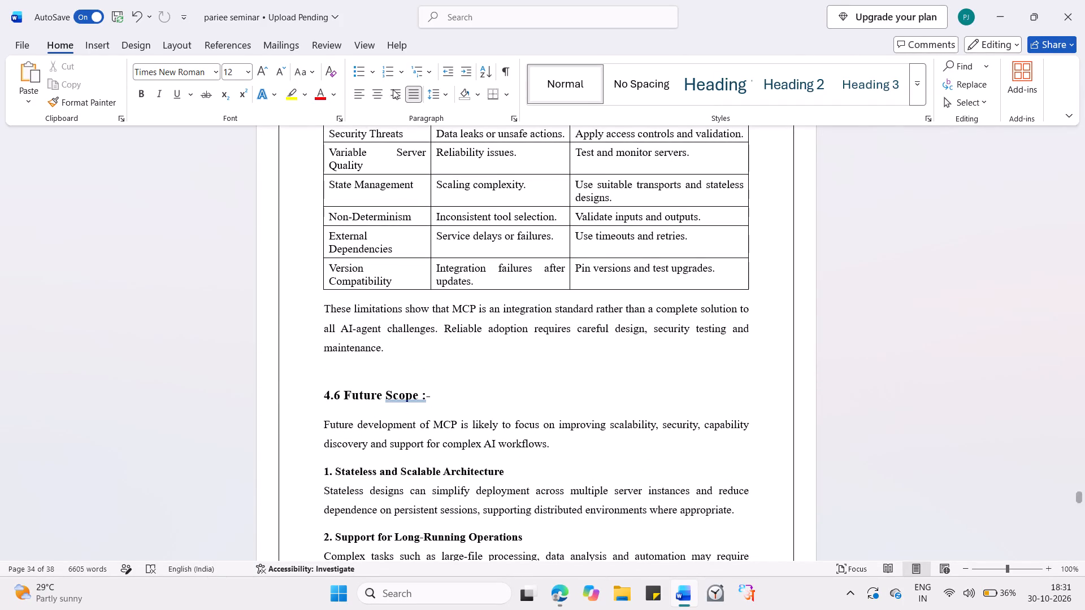
left_click(443, 92)
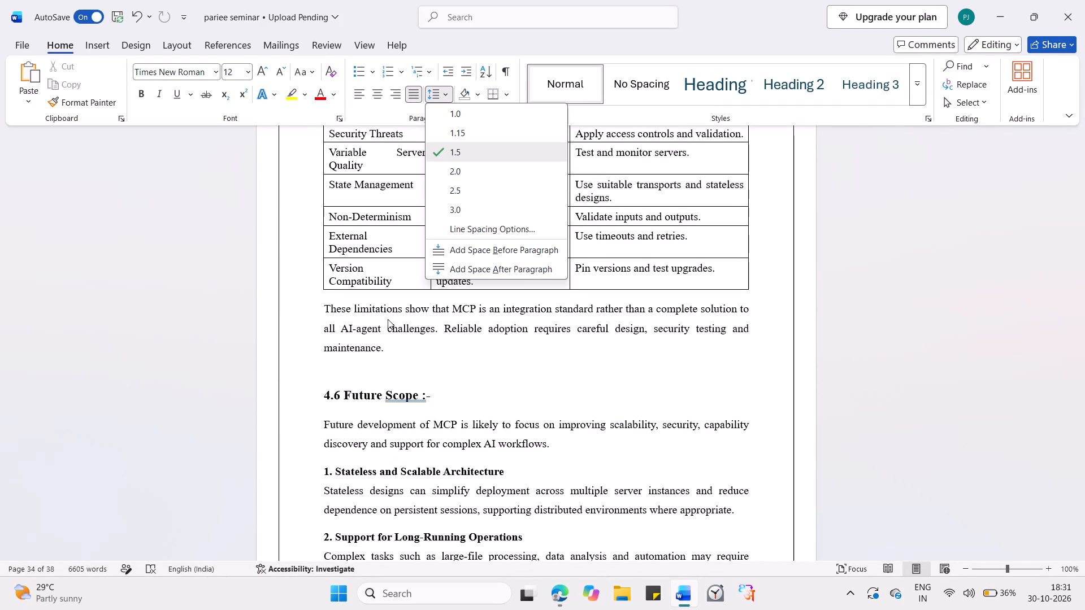
left_click(381, 403)
Review the paragraph spacing and layout of sections 4.6, 4.5 and 4.4, working back to Table 4.2.
scroll(381, 403, "down", 6)
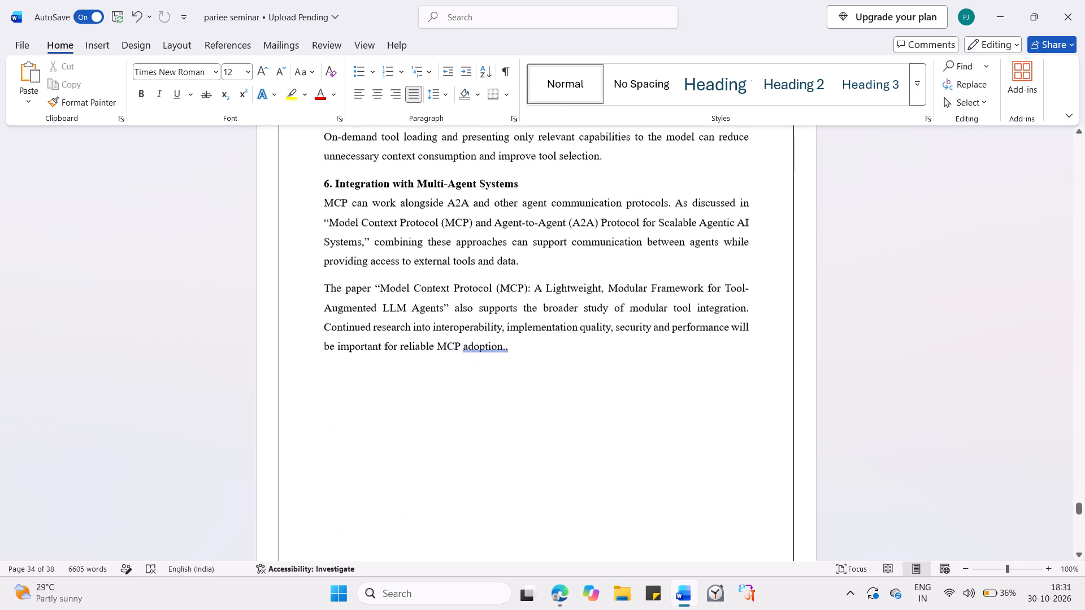
scroll(381, 403, "up", 5)
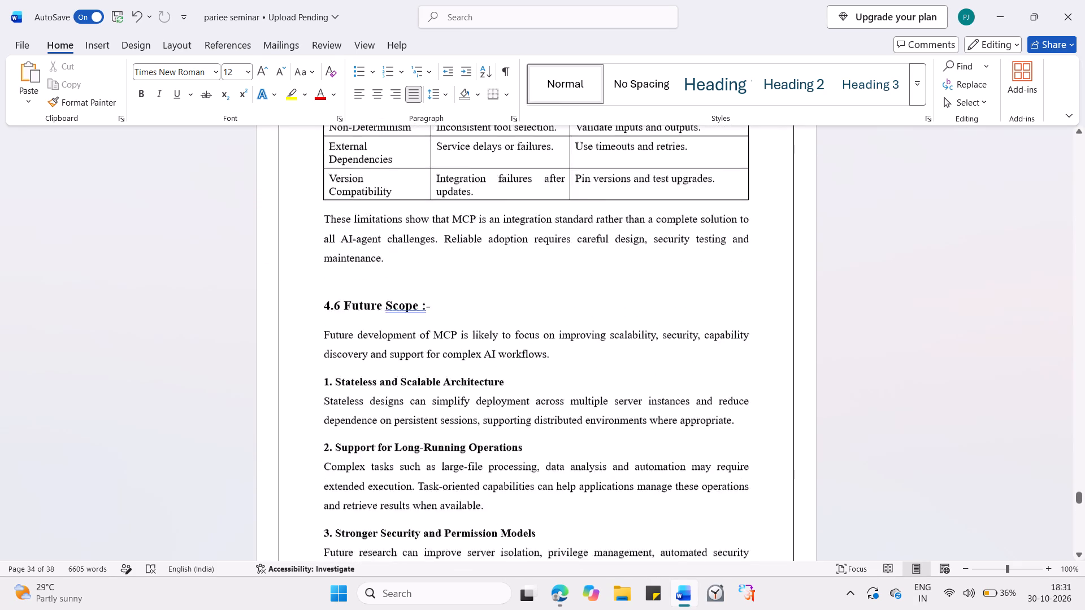
scroll(381, 403, "up", 4)
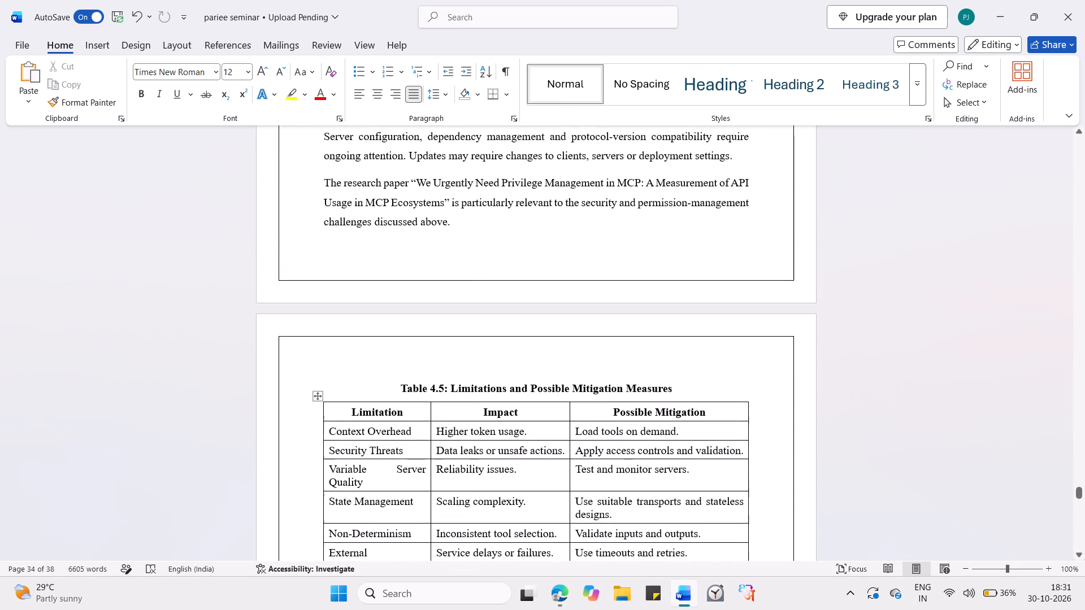
scroll(381, 403, "down", 3)
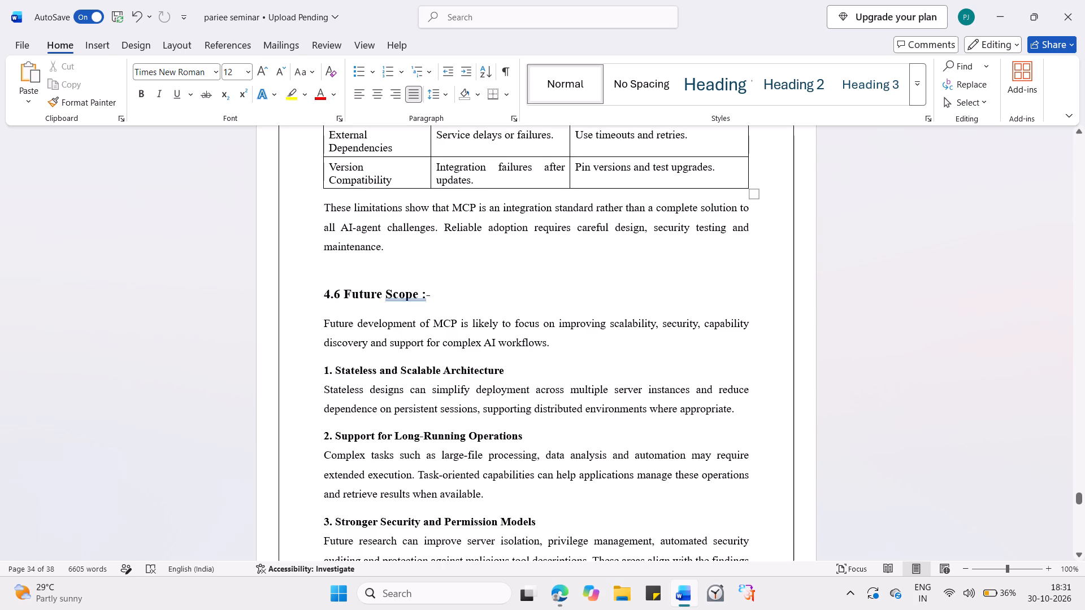
scroll(381, 403, "up", 3)
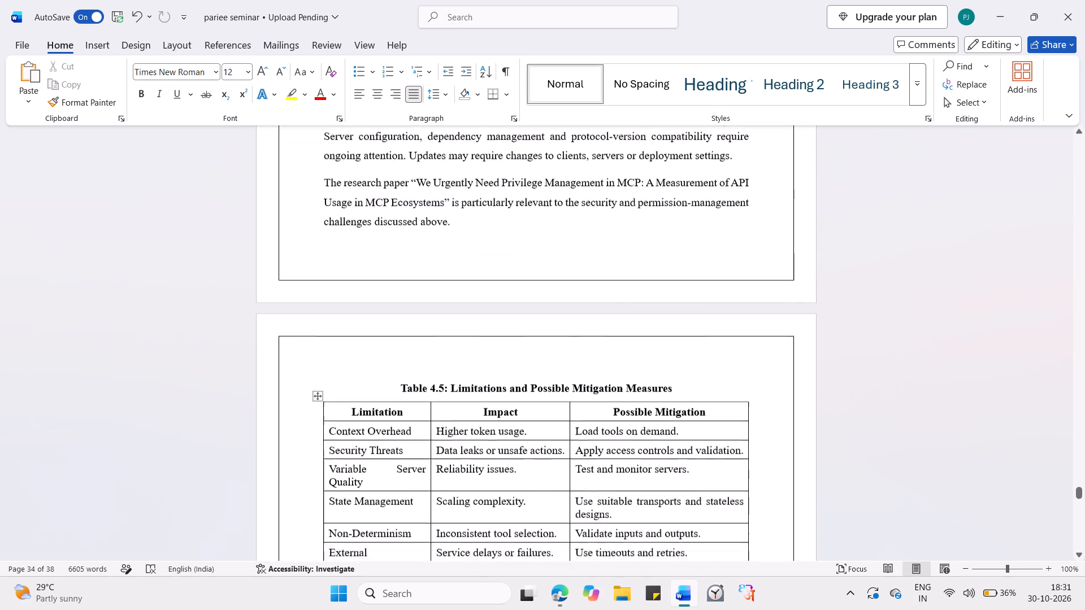
scroll(381, 403, "up", 2)
scroll(431, 359, "up", 1)
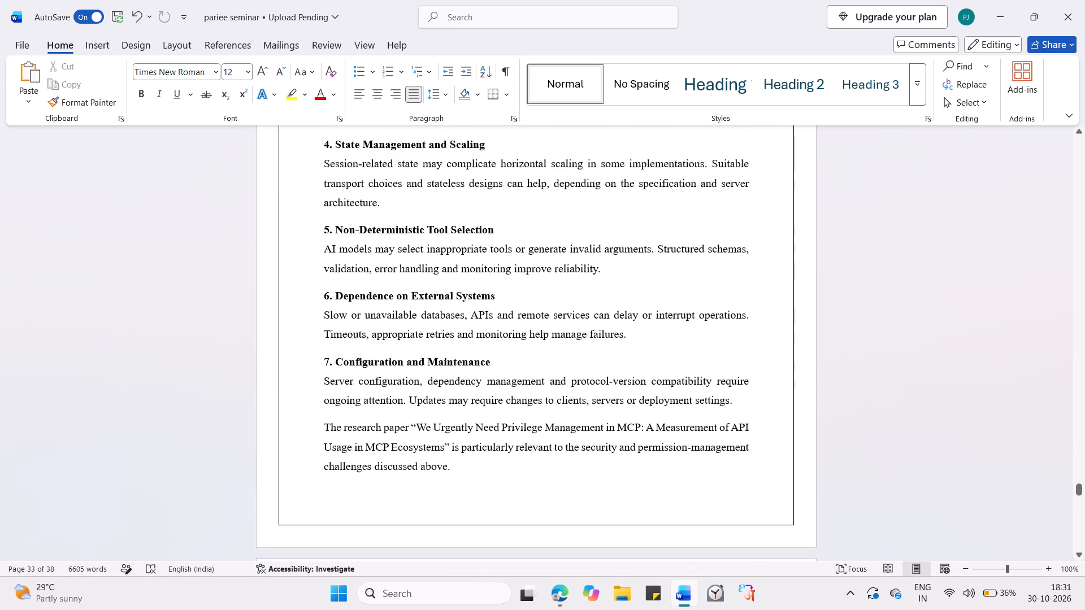
scroll(431, 359, "up", 3)
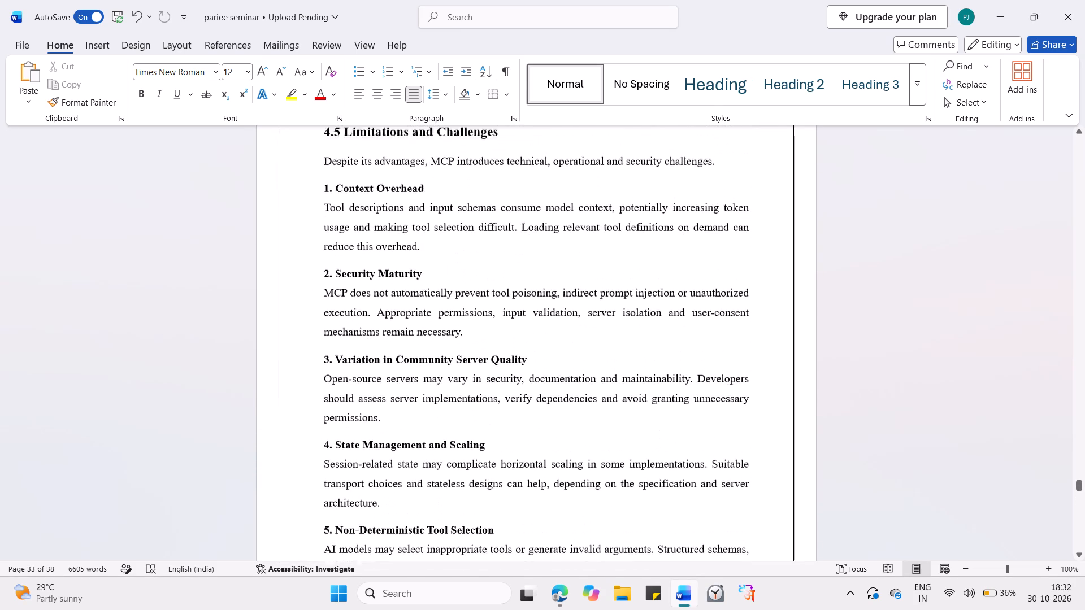
scroll(431, 359, "up", 3)
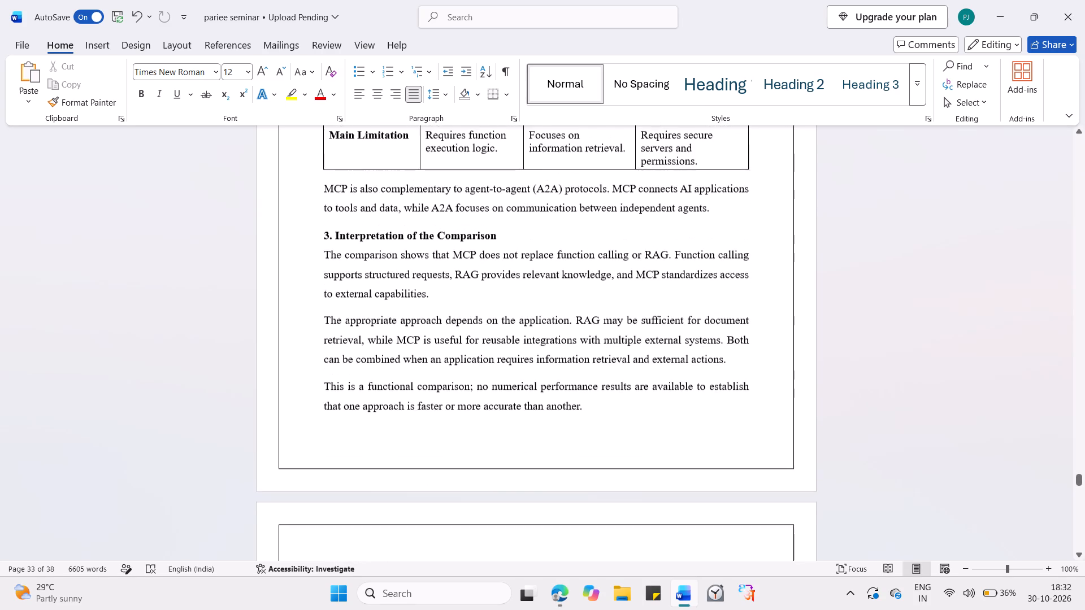
scroll(431, 359, "up", 3)
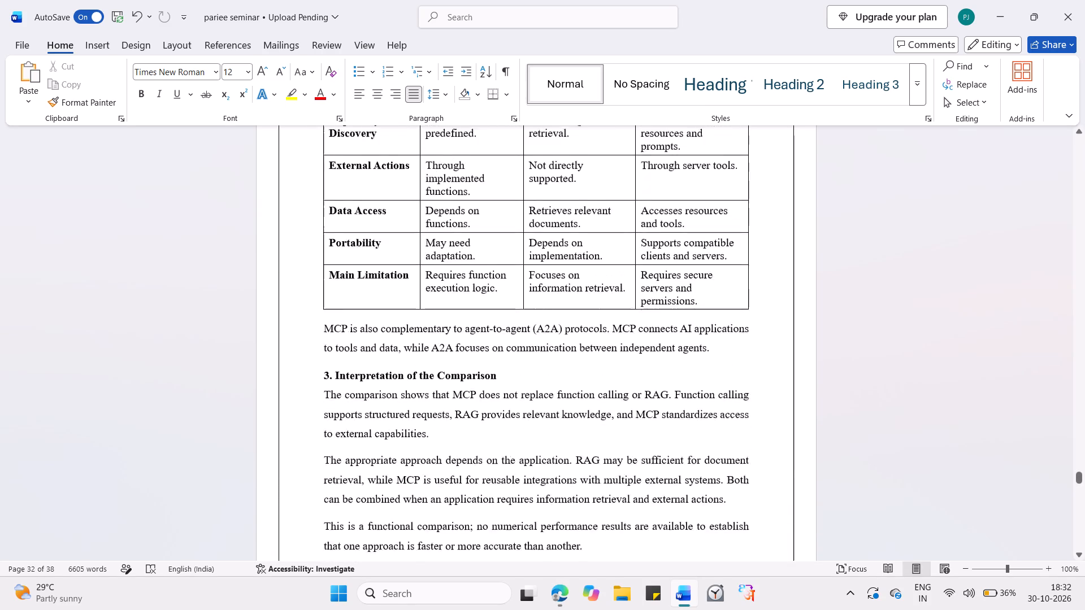
scroll(431, 359, "up", 2)
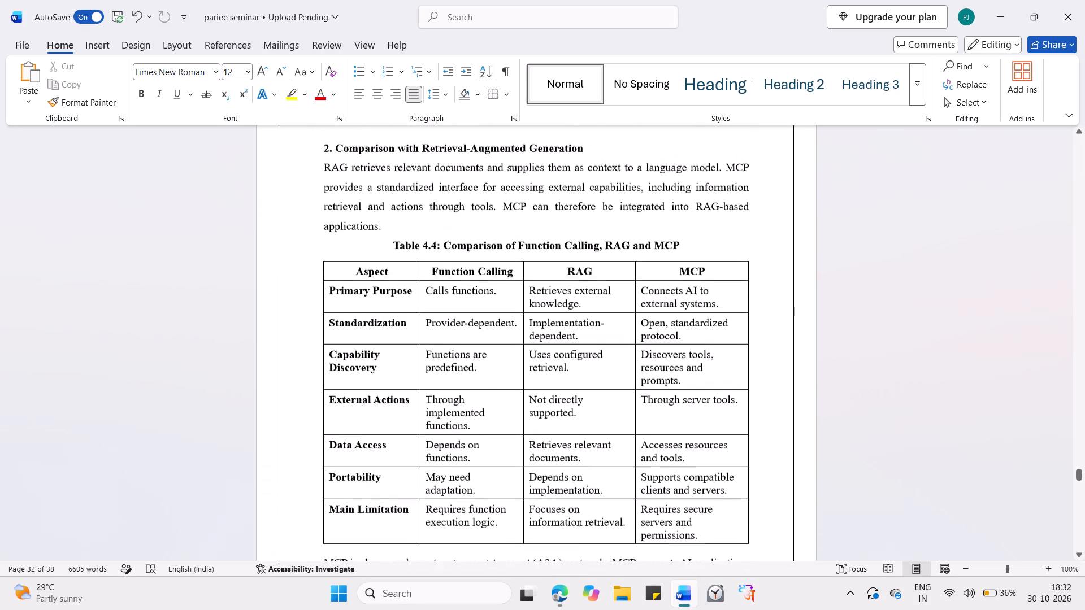
scroll(431, 359, "up", 2)
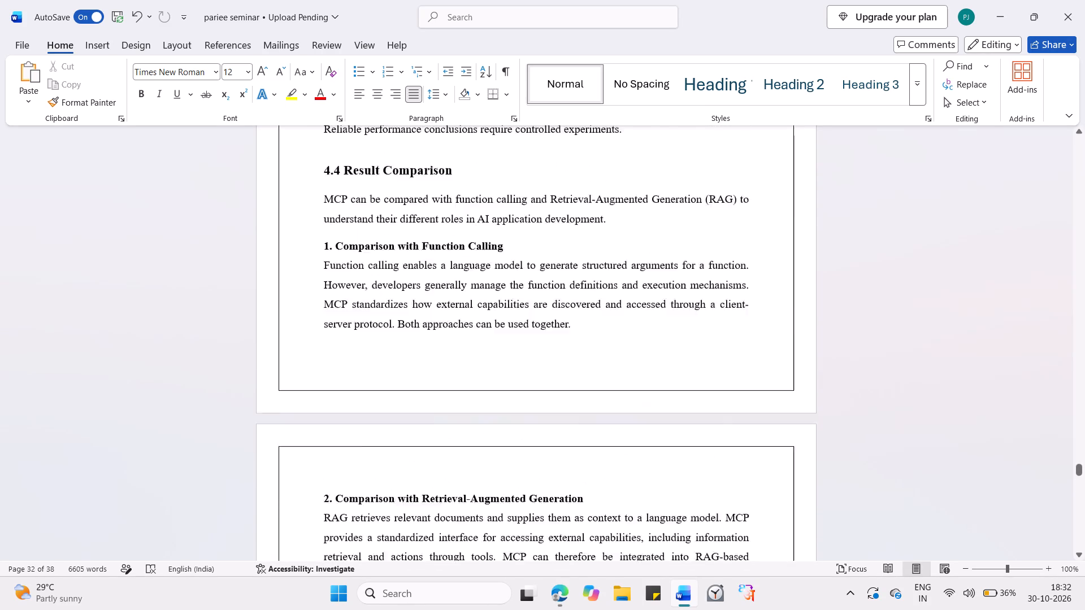
scroll(431, 359, "up", 3)
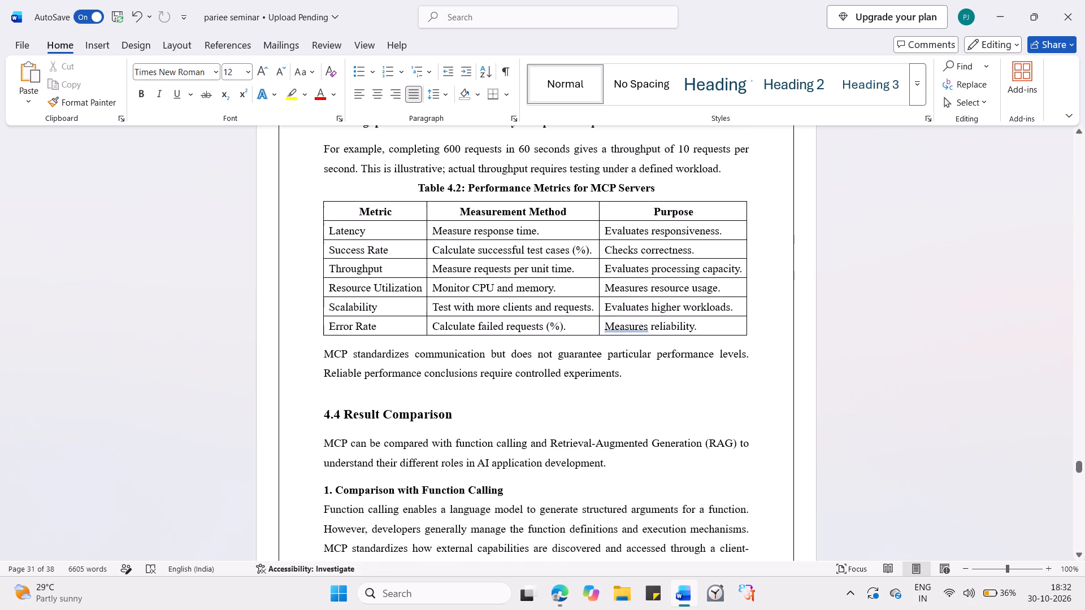
scroll(431, 359, "up", 1)
Check the line and paragraph spacing options for the Table 4.2 caption.
left_click(481, 247)
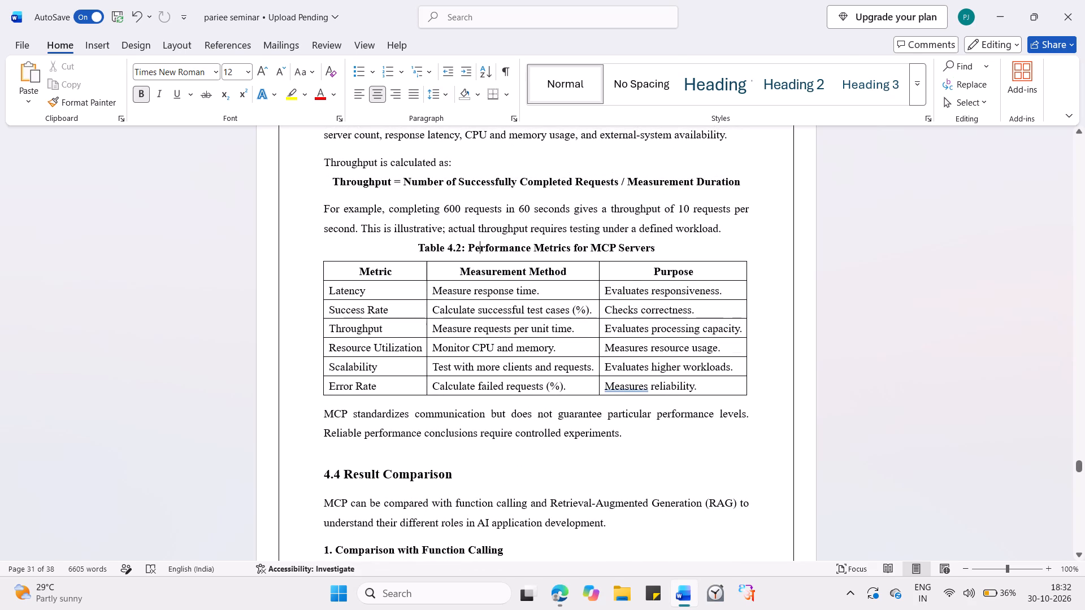
left_click(447, 90)
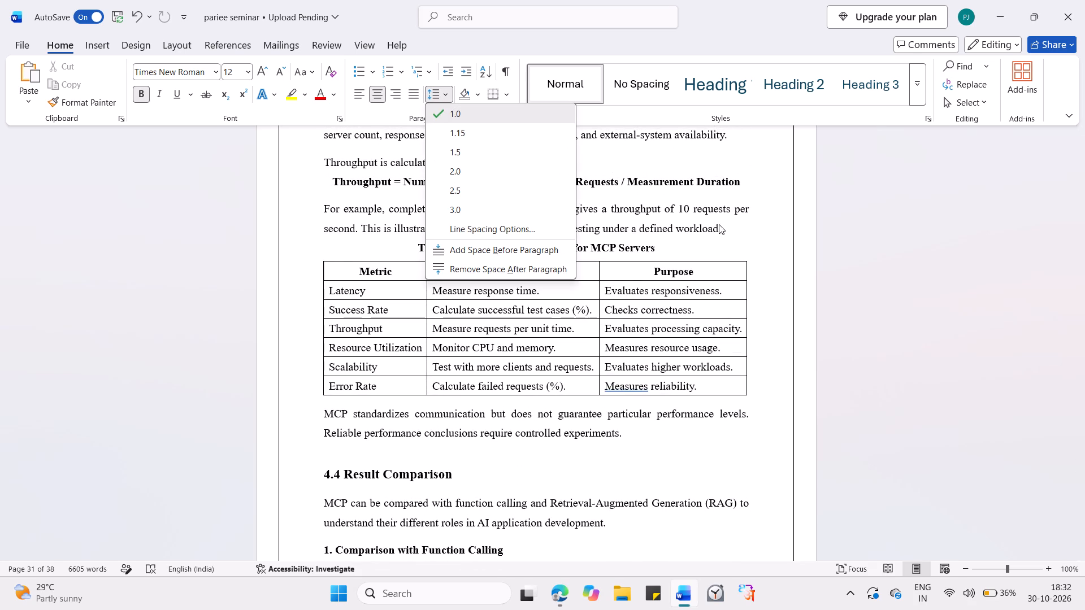
left_click(719, 224)
Add space after the introductory paragraph of section 4.2 Applications And Use Cases.
scroll(719, 224, "up", 2)
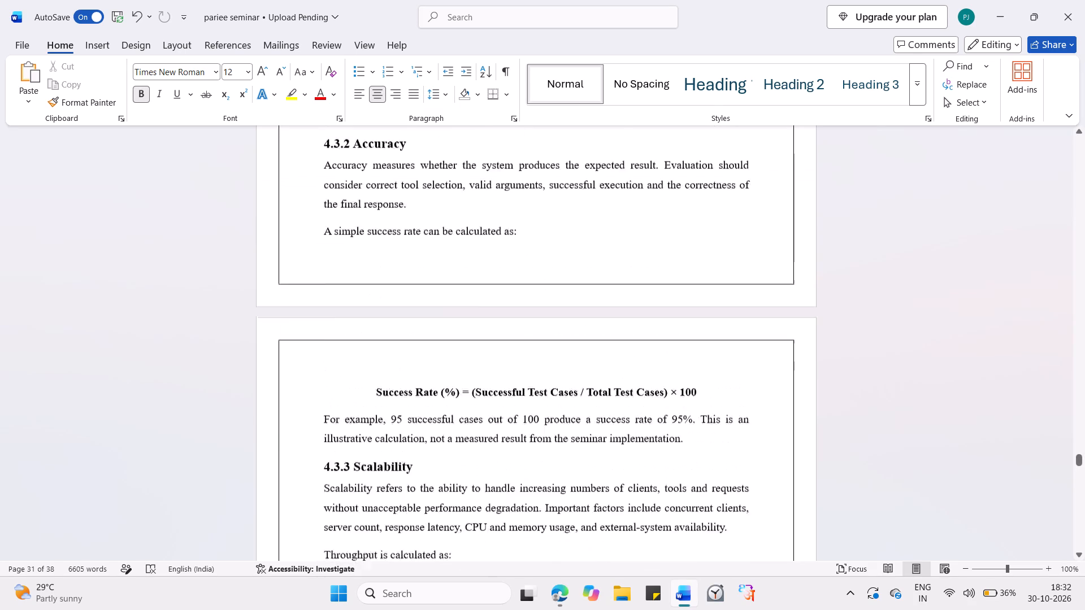
scroll(719, 224, "up", 3)
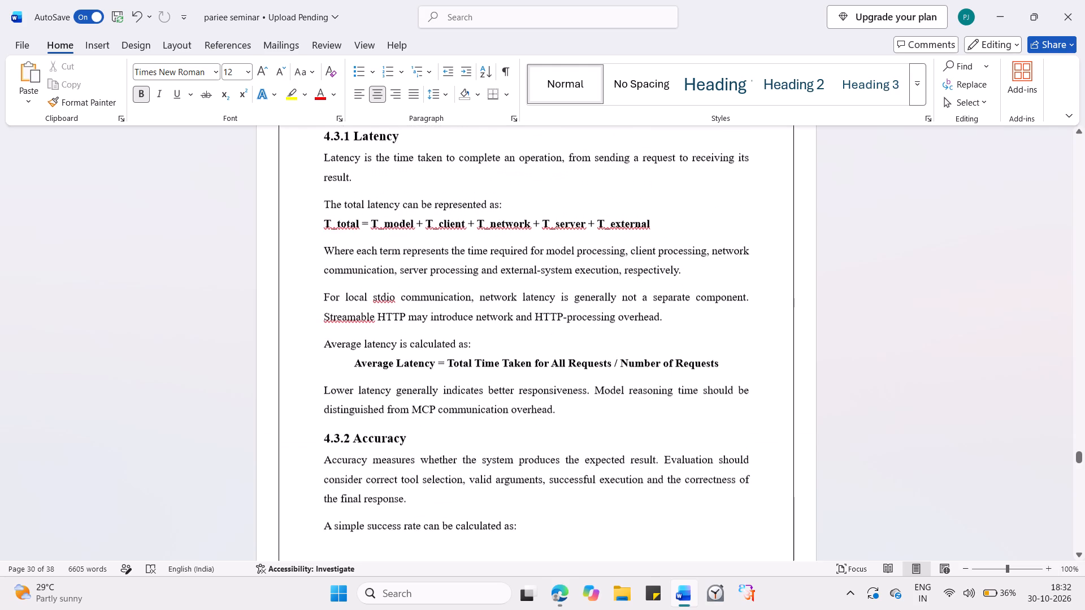
scroll(719, 224, "up", 3)
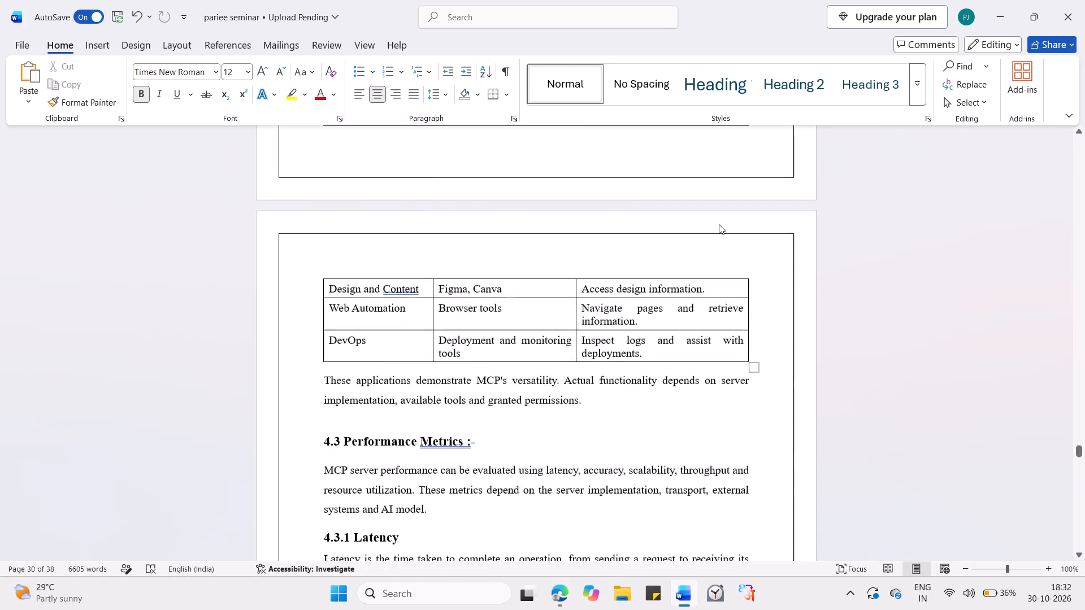
scroll(719, 224, "up", 3)
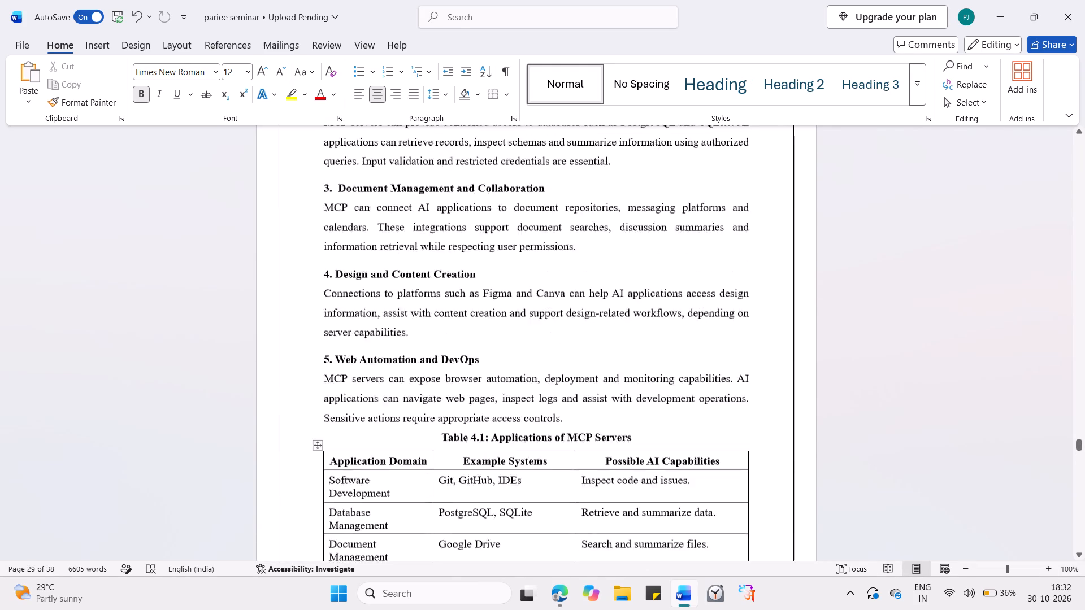
scroll(719, 224, "up", 3)
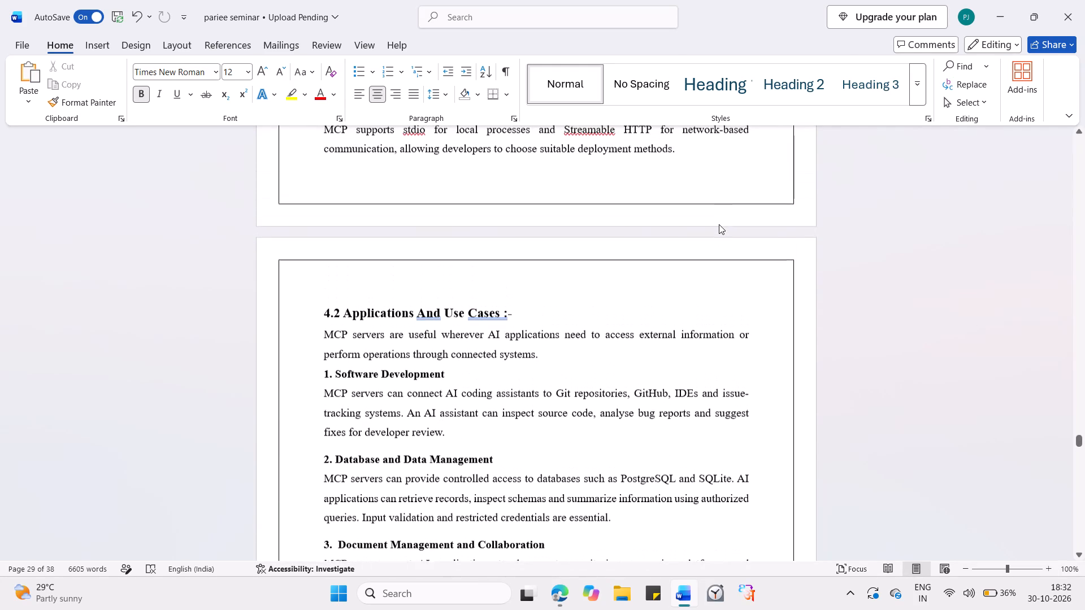
left_click(390, 330)
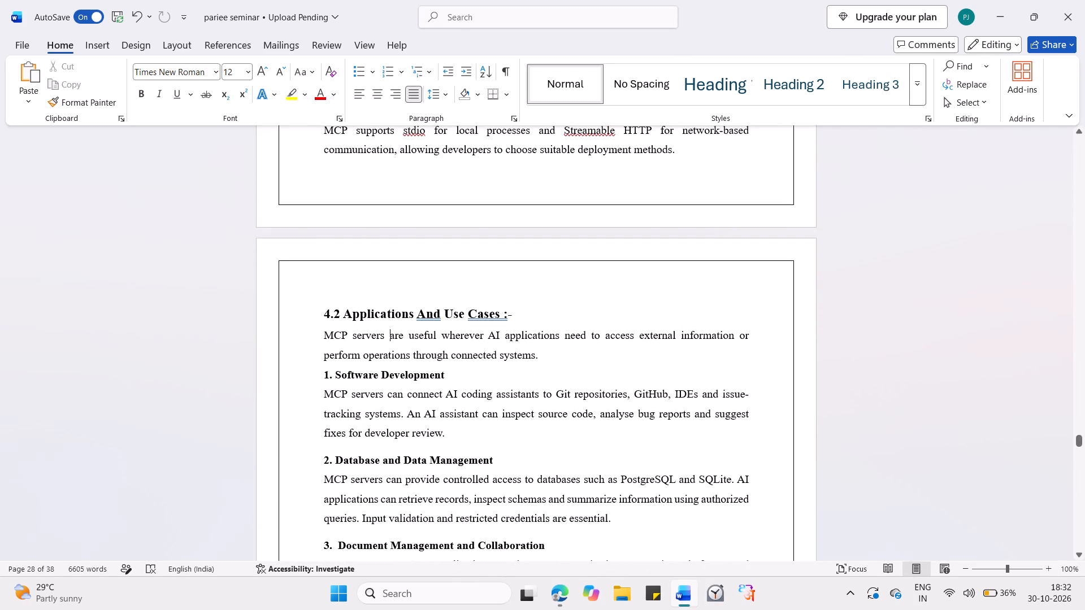
left_click(431, 313)
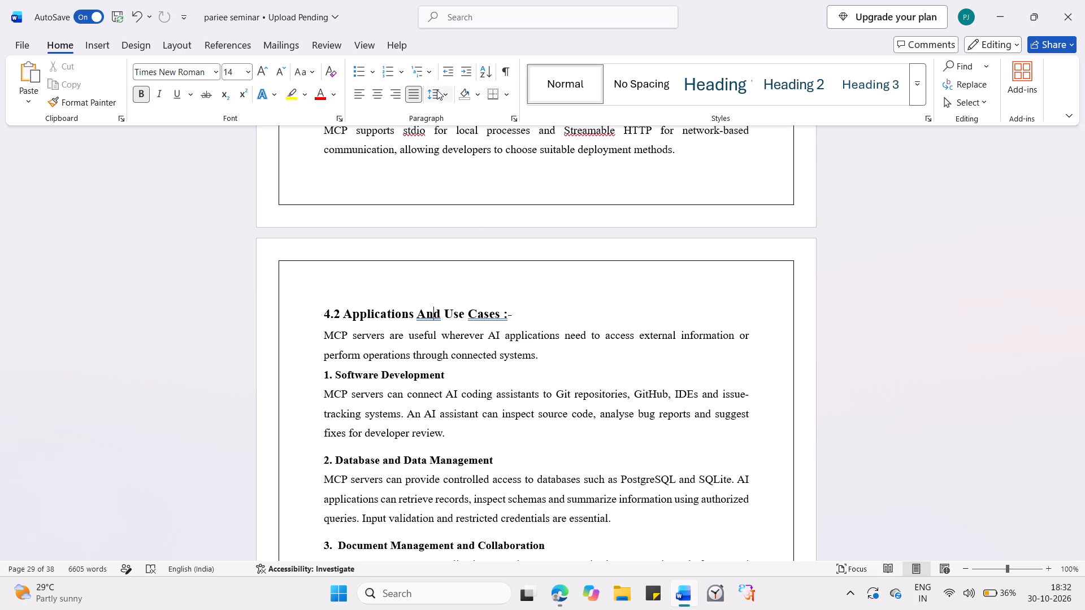
left_click(437, 90)
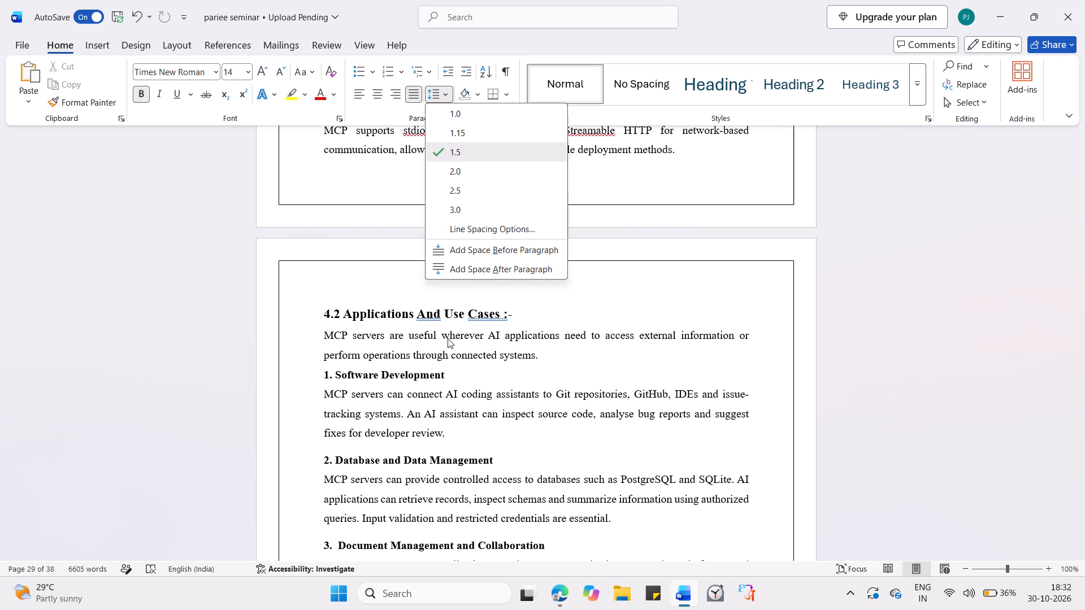
left_click(448, 338)
left_click(448, 338)
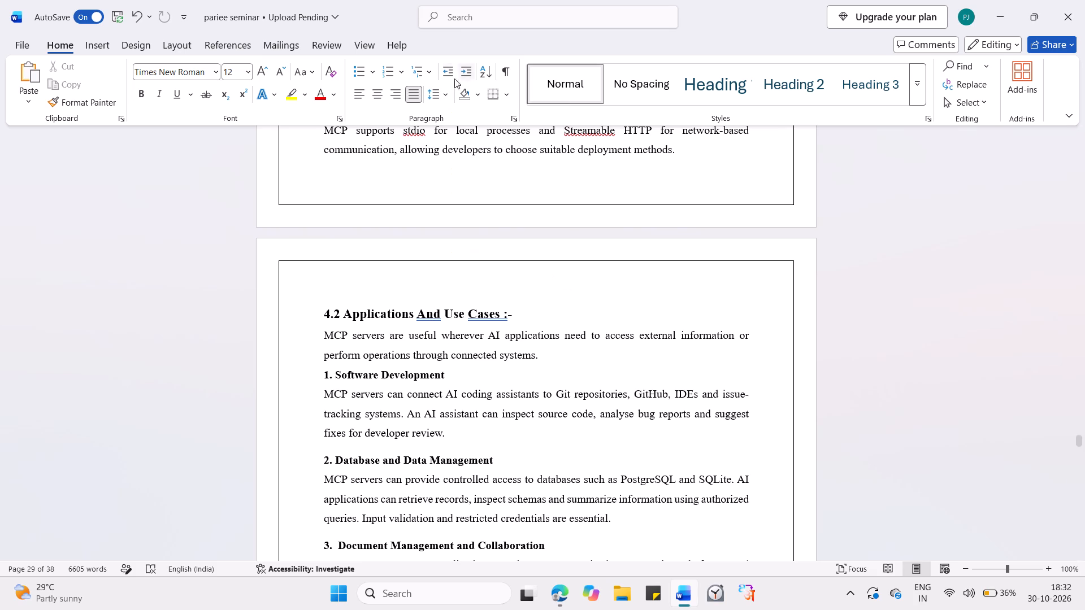
left_click(438, 89)
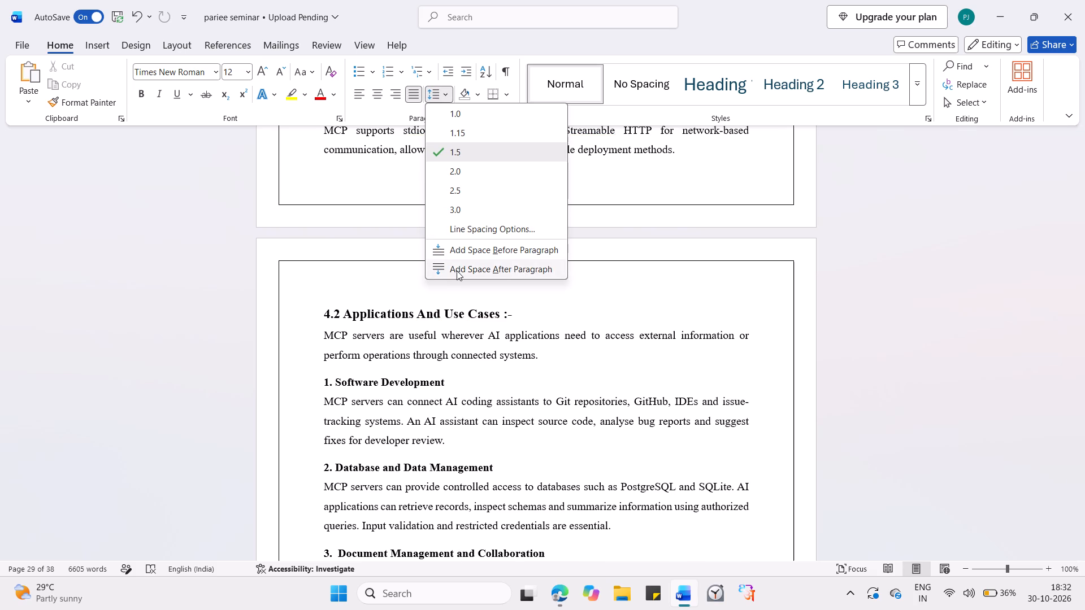
left_click(457, 271)
Add space after the 4.1 Advantages Of MCP Servers heading in Chapter 4.
scroll(457, 271, "up", 1)
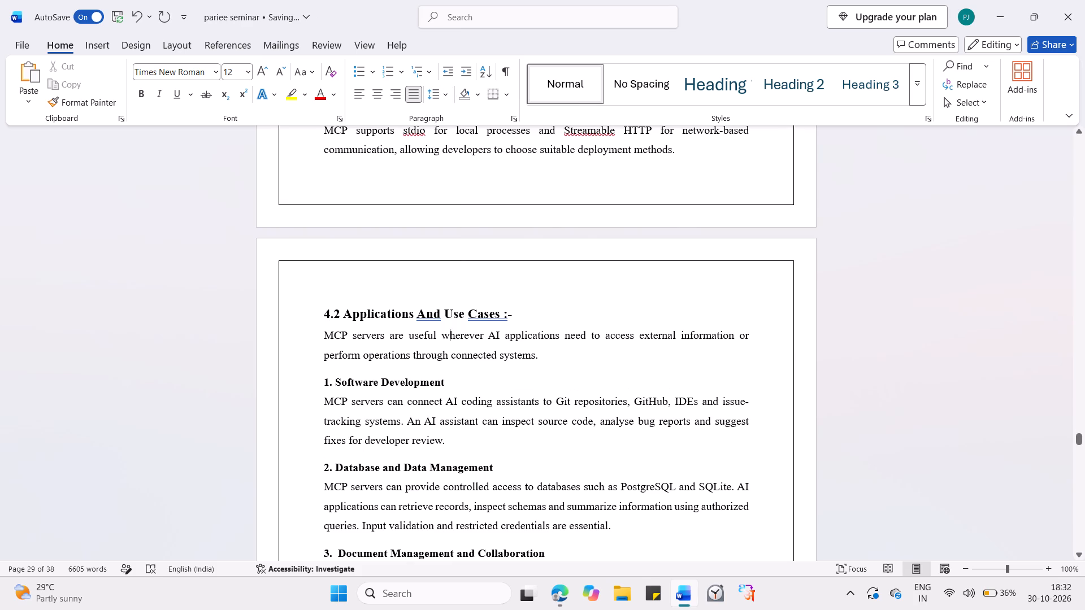
scroll(457, 271, "up", 3)
scroll(457, 271, "right", 1)
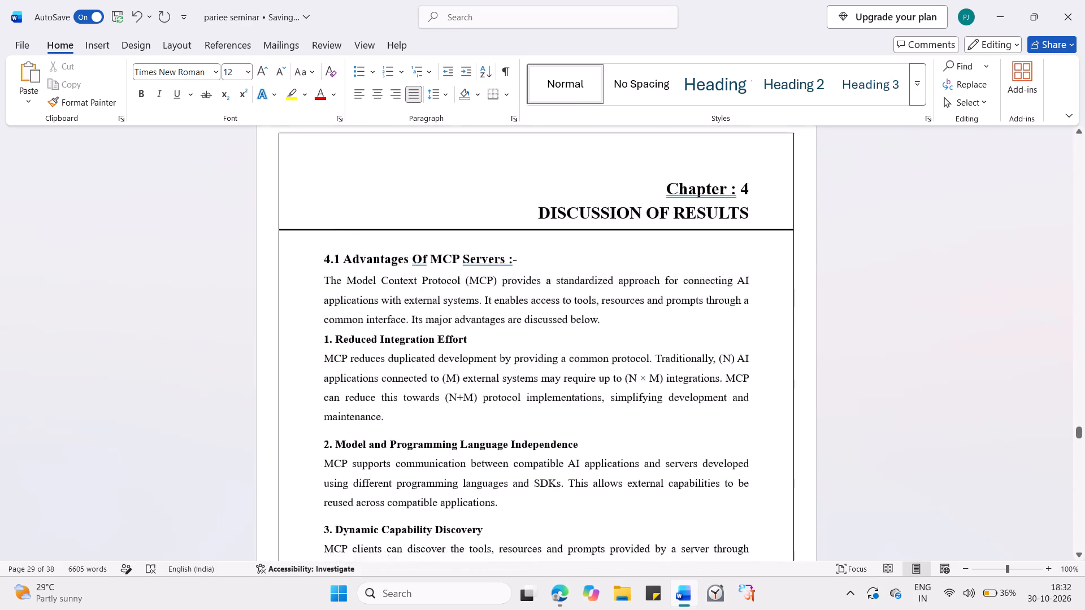
scroll(457, 271, "right", 1)
scroll(457, 271, "up", 1)
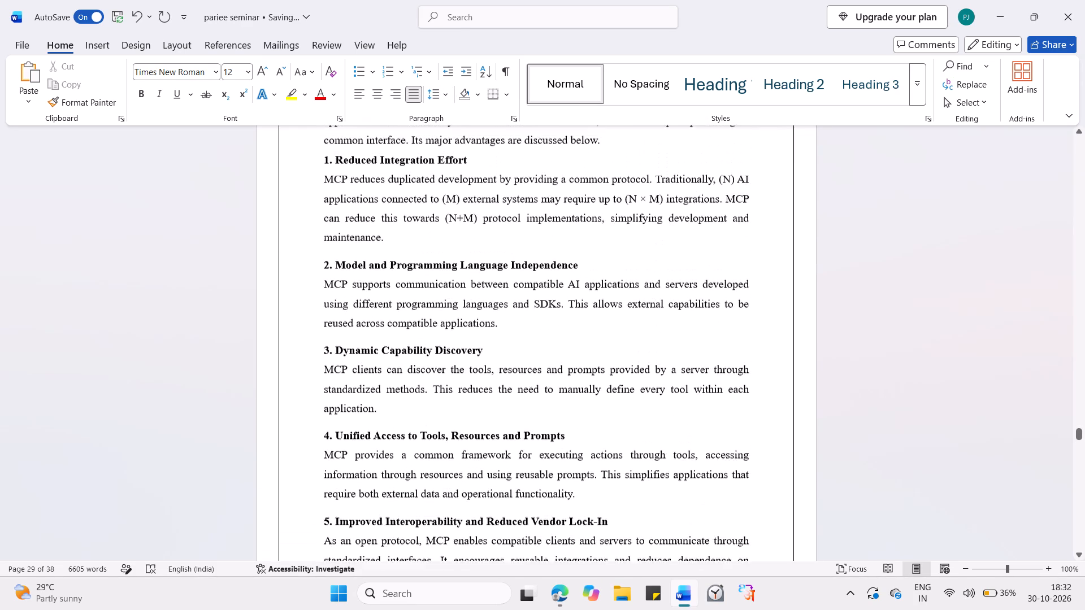
scroll(457, 271, "up", 2)
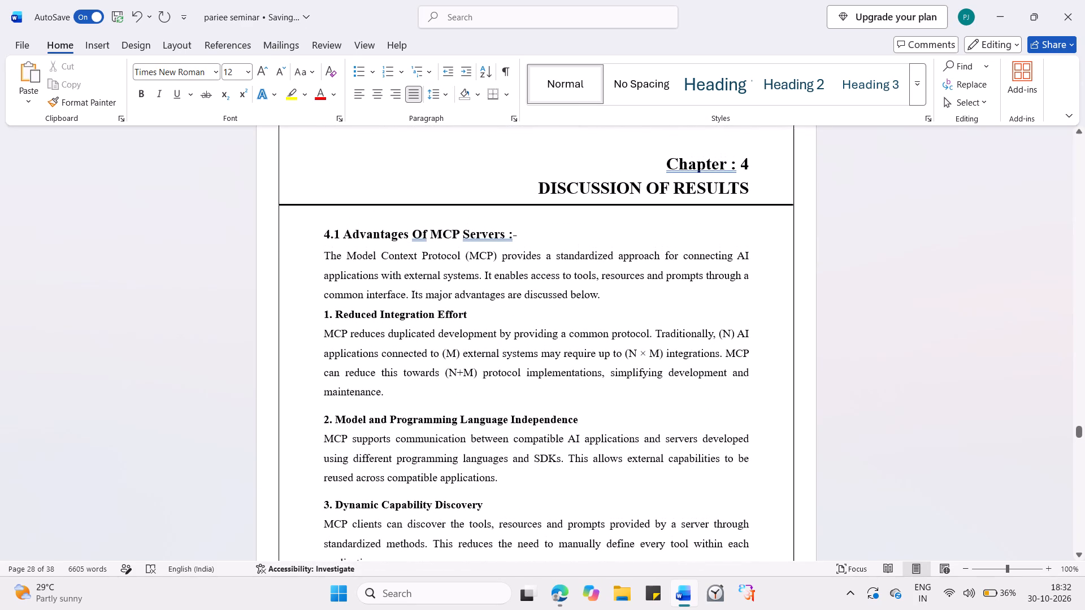
left_click(426, 236)
left_click(440, 93)
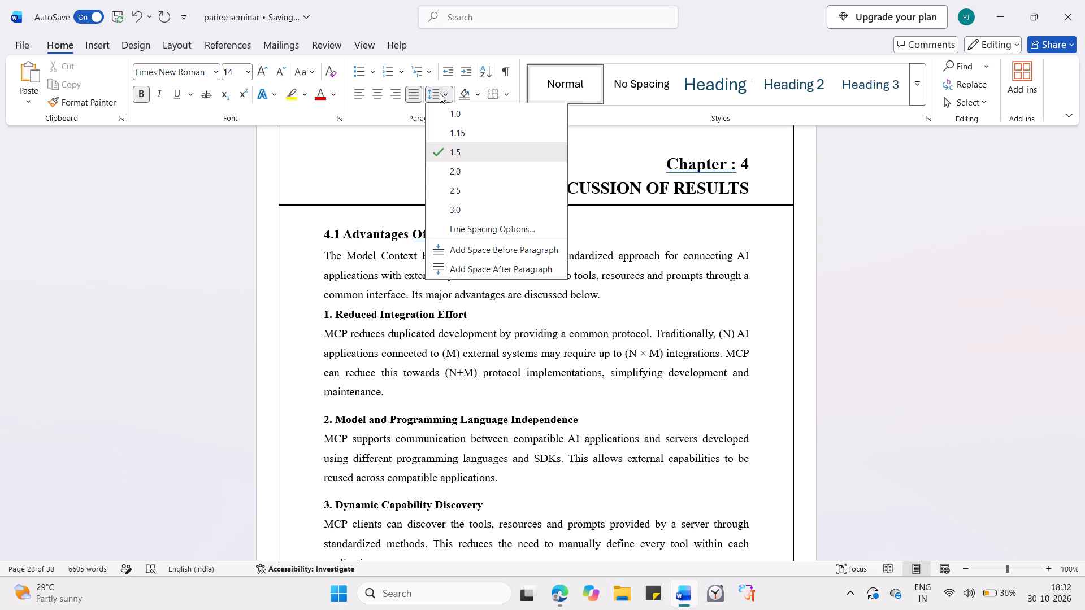
left_click(453, 268)
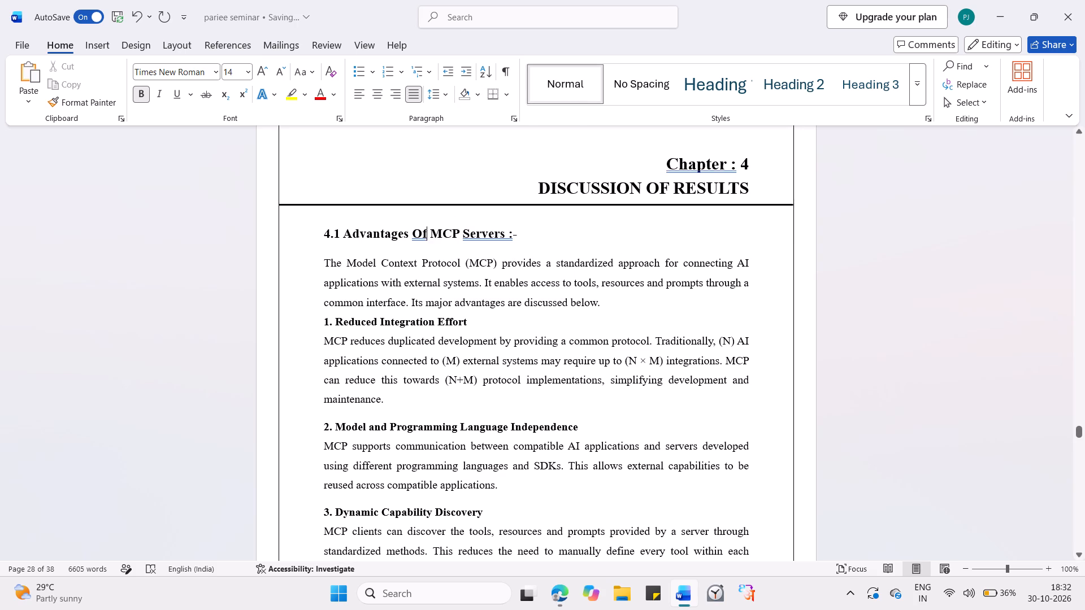
Add space after the introductory paragraph of section 4.1 Advantages Of MCP Servers.
left_click(398, 299)
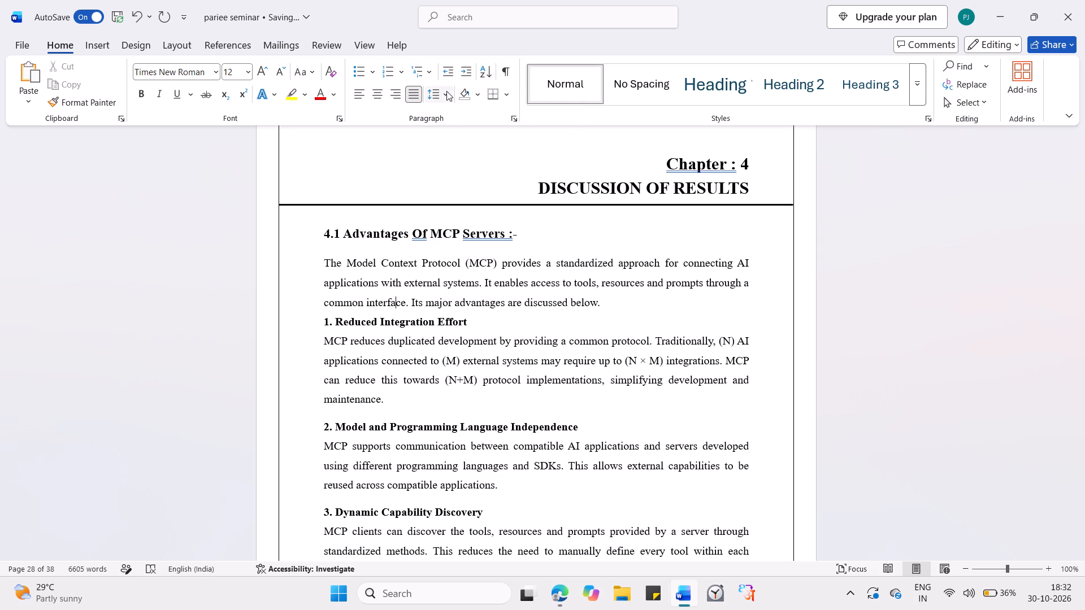
left_click(446, 91)
left_click(481, 271)
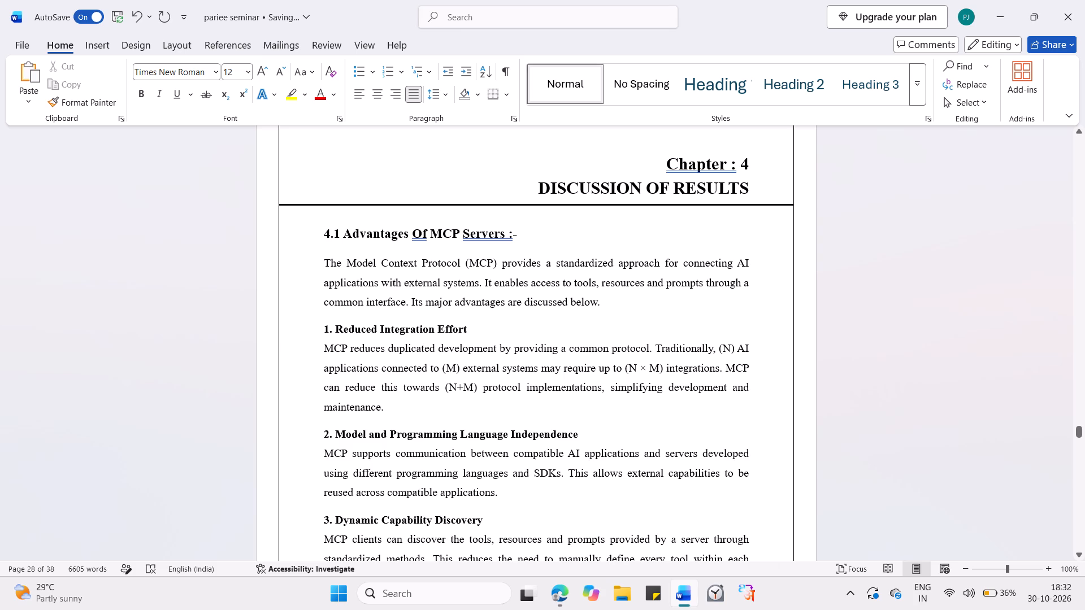
Insert two blank lines after the item 5 paragraph in section 4.1 to push the item 6 heading onto the next page.
scroll(470, 316, "down", 3)
scroll(470, 316, "up", 1)
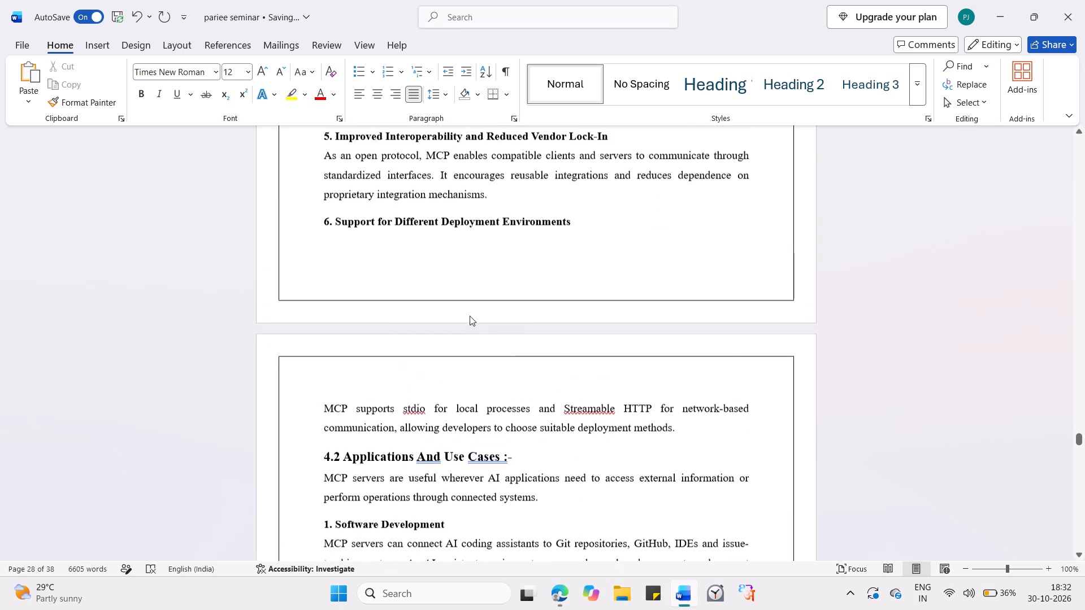
left_click(489, 209)
key("Return")
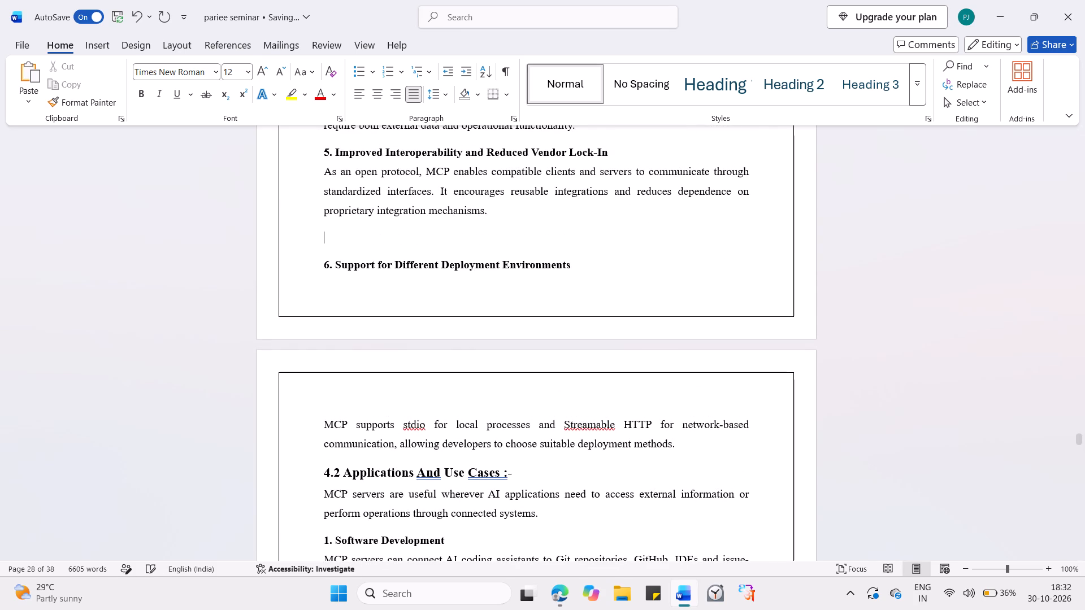
key("Return")
Insert a blank line above the 4.2 Applications And Use Cases heading, with font size 12 and line spacing 1.0.
scroll(614, 311, "down", 1)
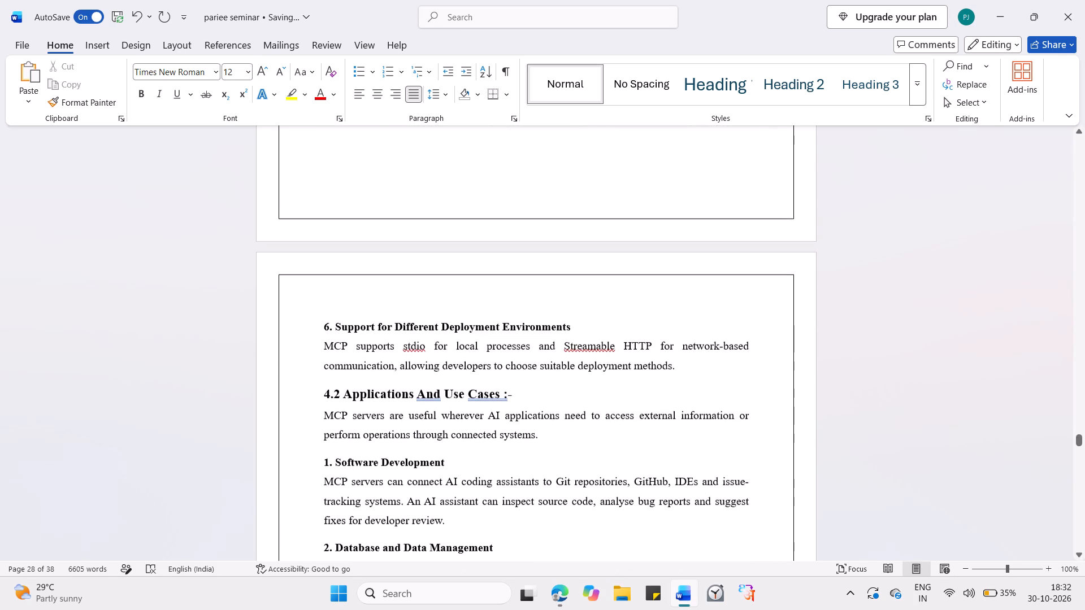
scroll(502, 323, "down", 1)
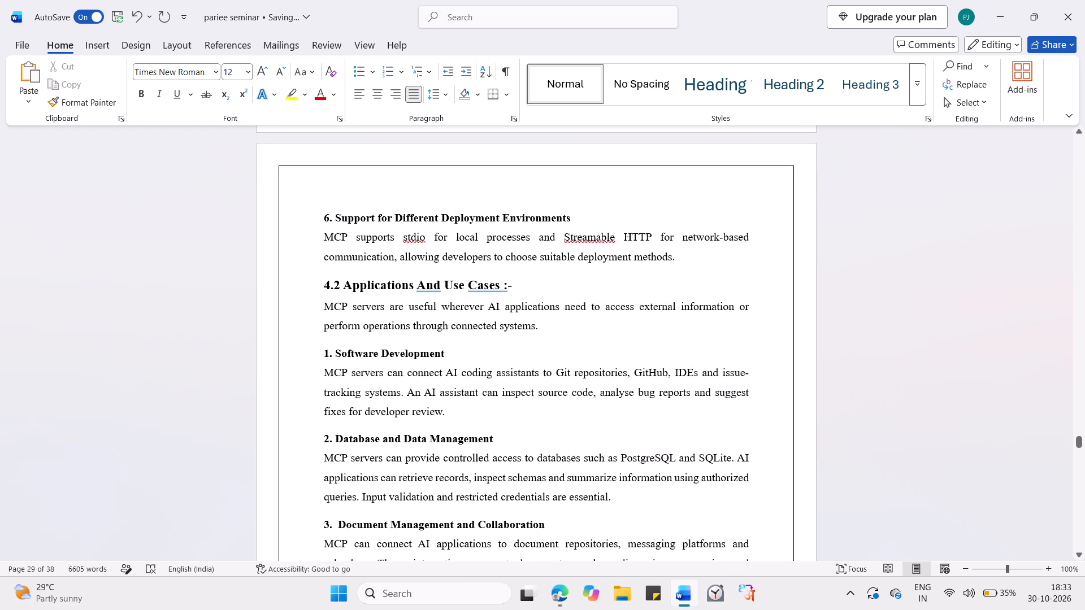
left_click(322, 283)
key("Return")
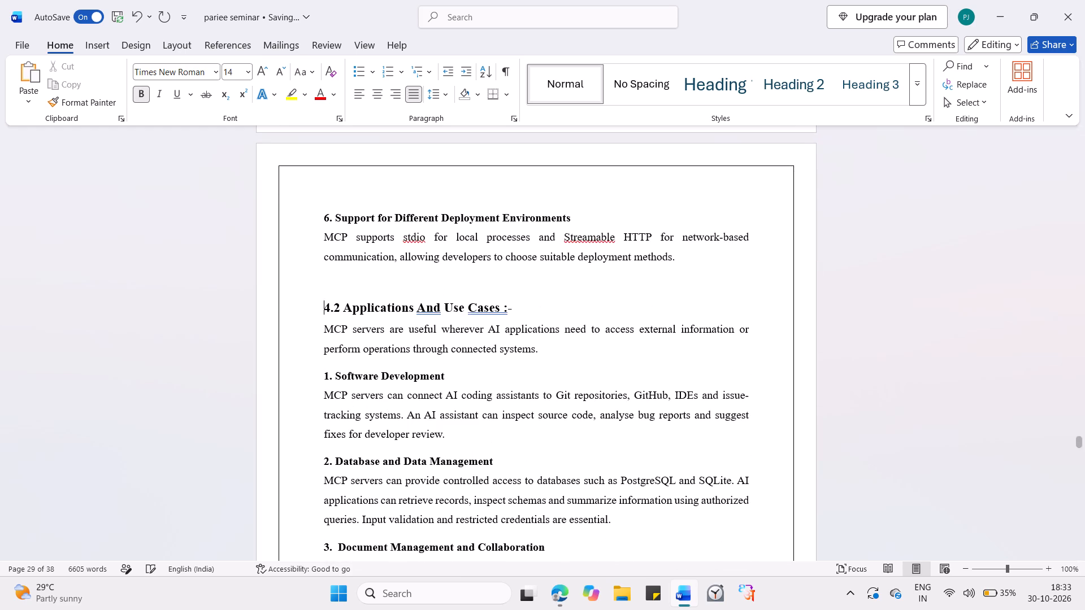
key("Up")
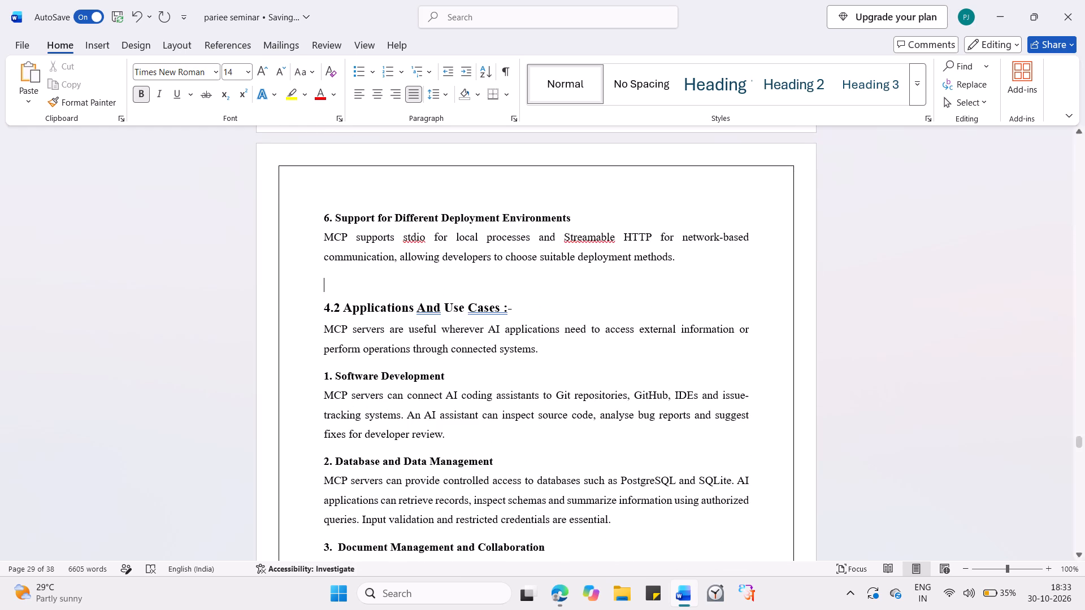
left_click(281, 74)
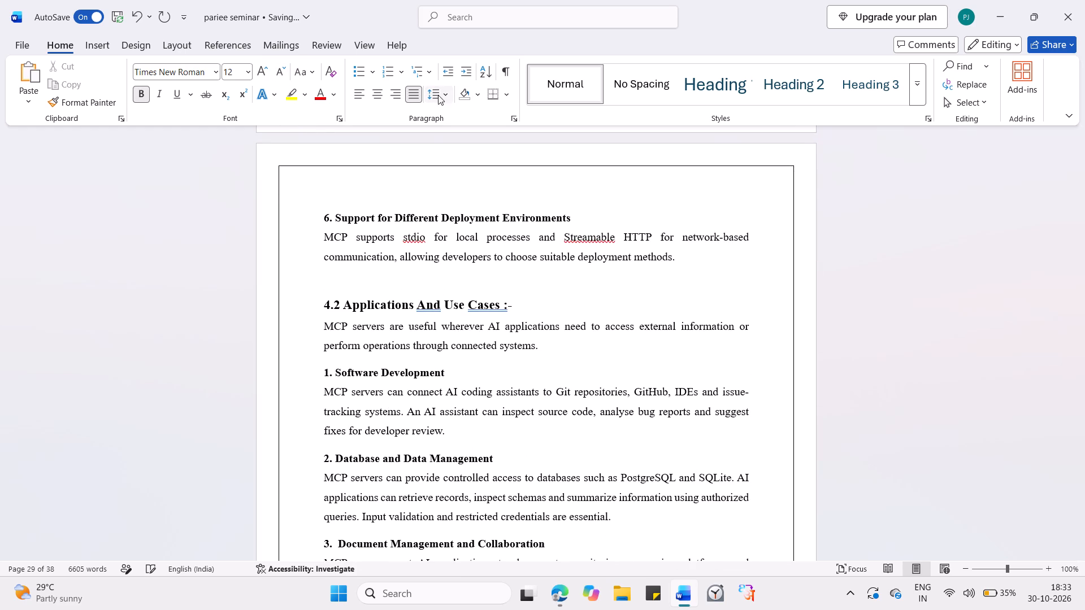
left_click(447, 94)
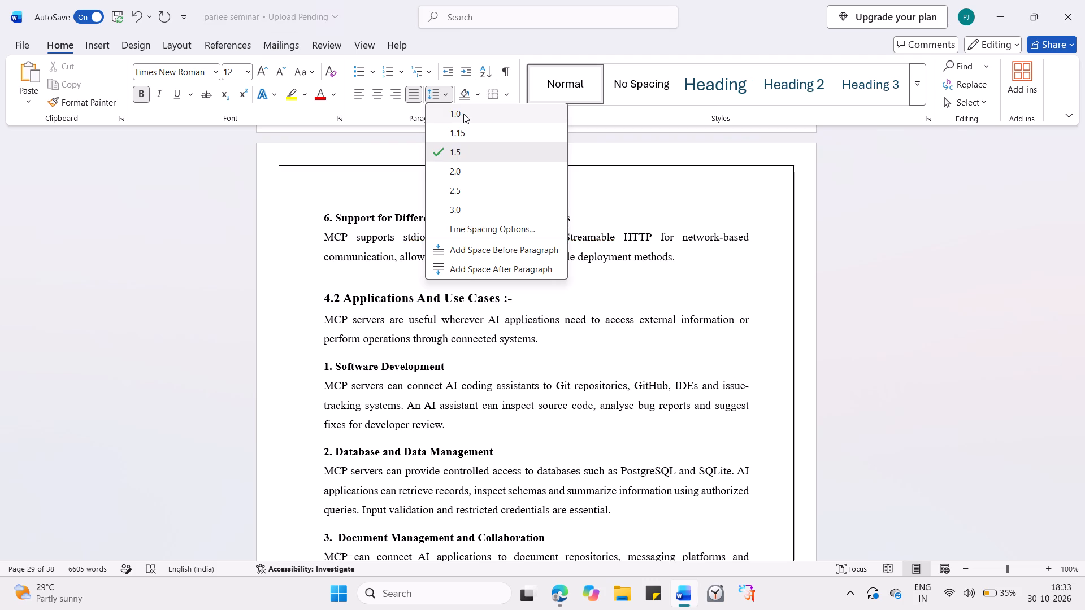
left_click(463, 114)
left_click(438, 93)
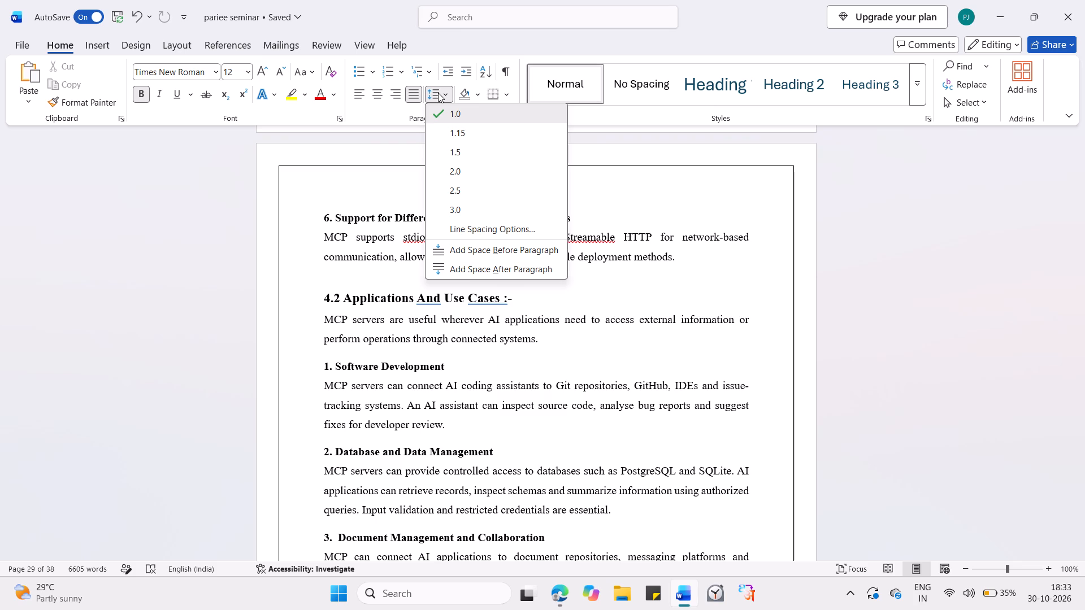
left_click(380, 281)
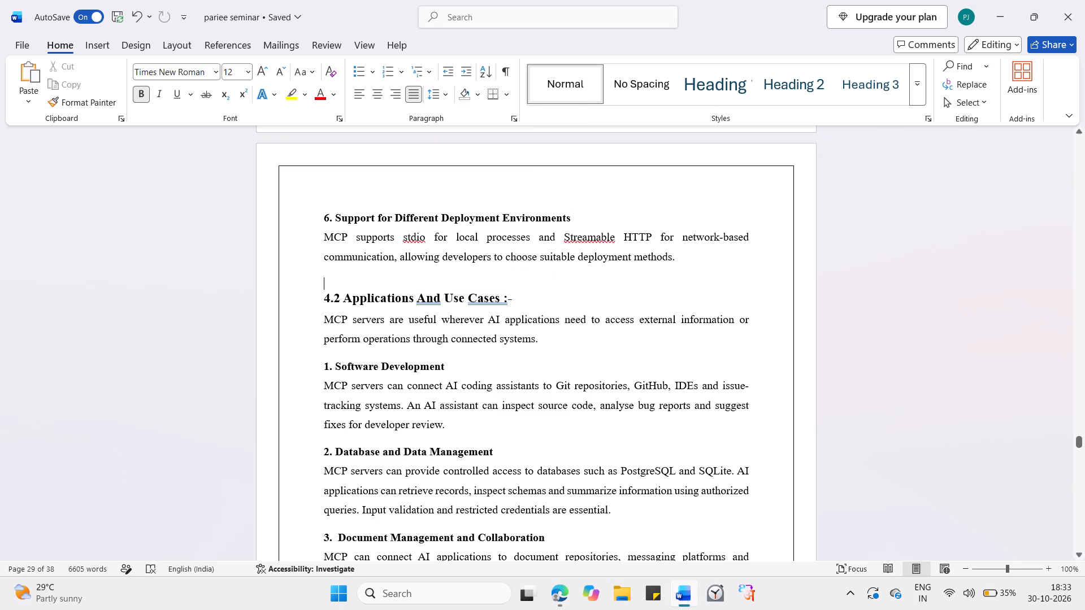
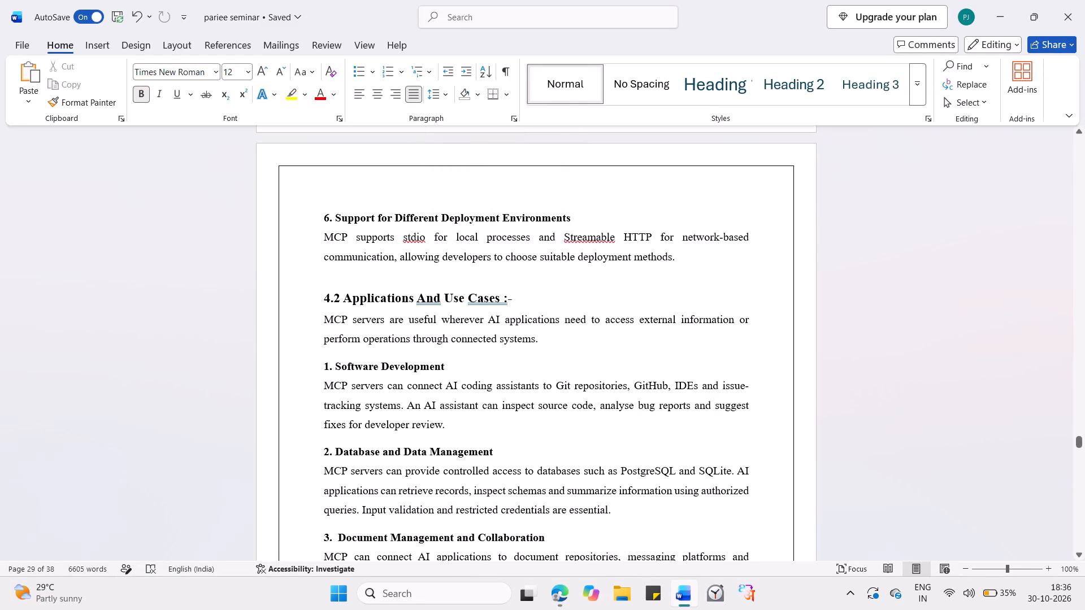
Turn off bold on the blank line above the 4.2 Applications And Use Cases heading.
left_click(140, 97)
Add space after the 4.2 Applications And Use Cases heading.
scroll(505, 360, "down", 2)
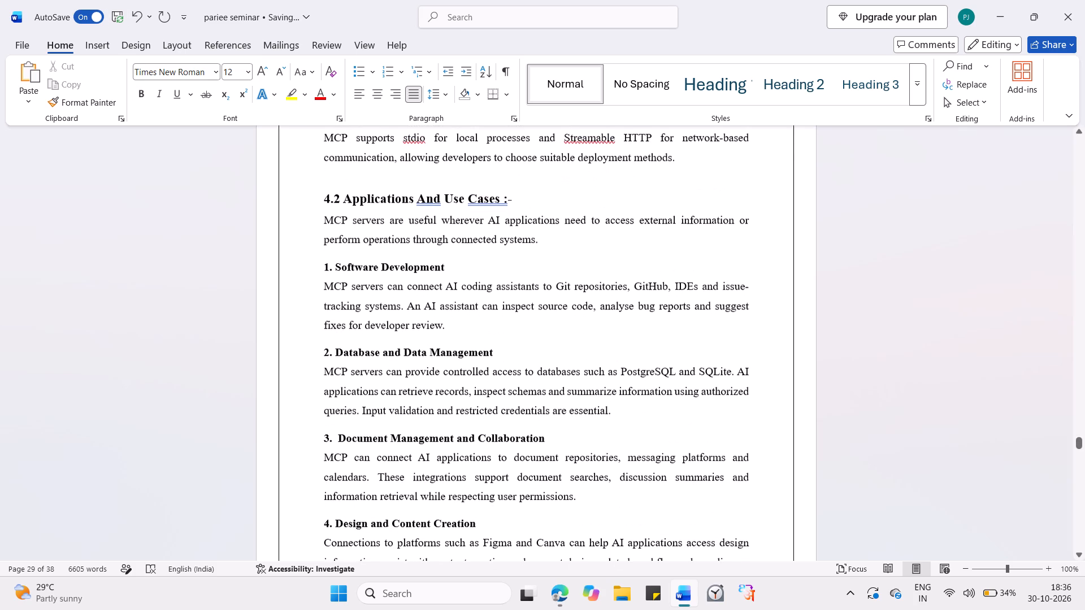
scroll(505, 360, "down", 1)
left_click(419, 167)
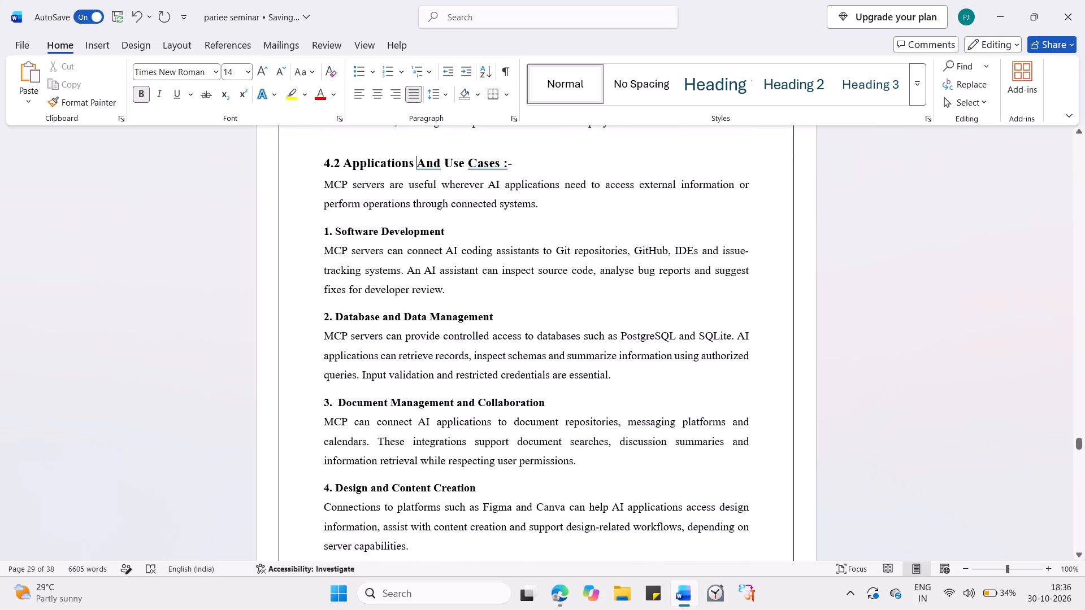
left_click(451, 86)
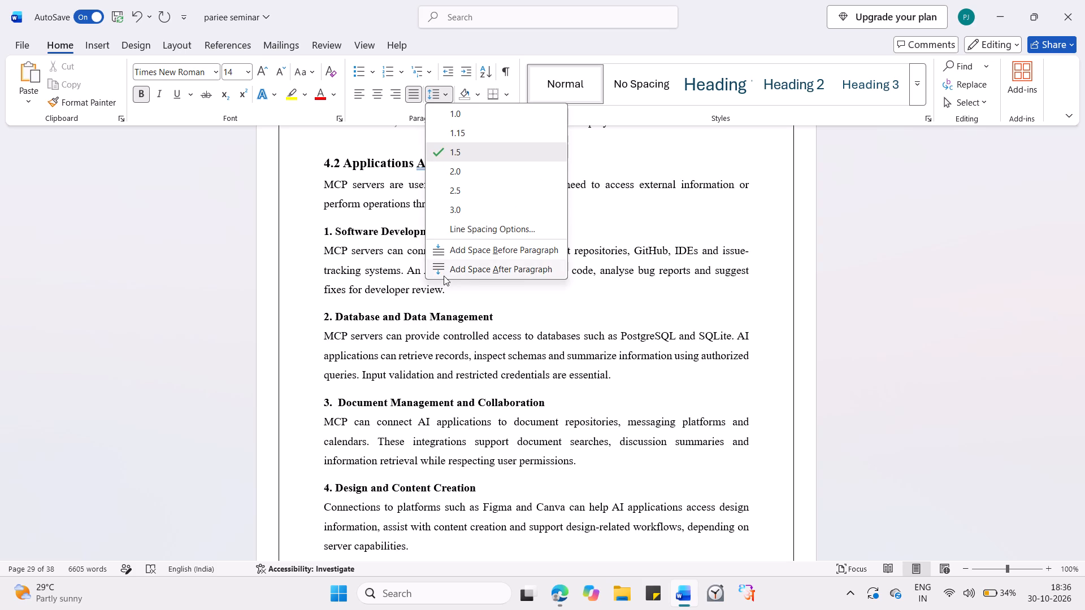
left_click(446, 274)
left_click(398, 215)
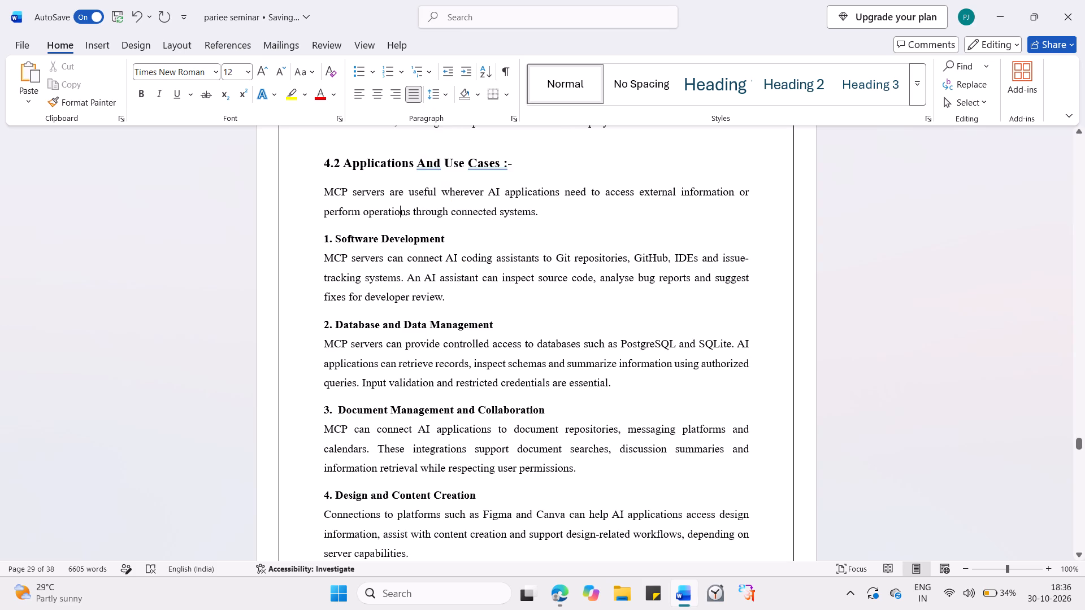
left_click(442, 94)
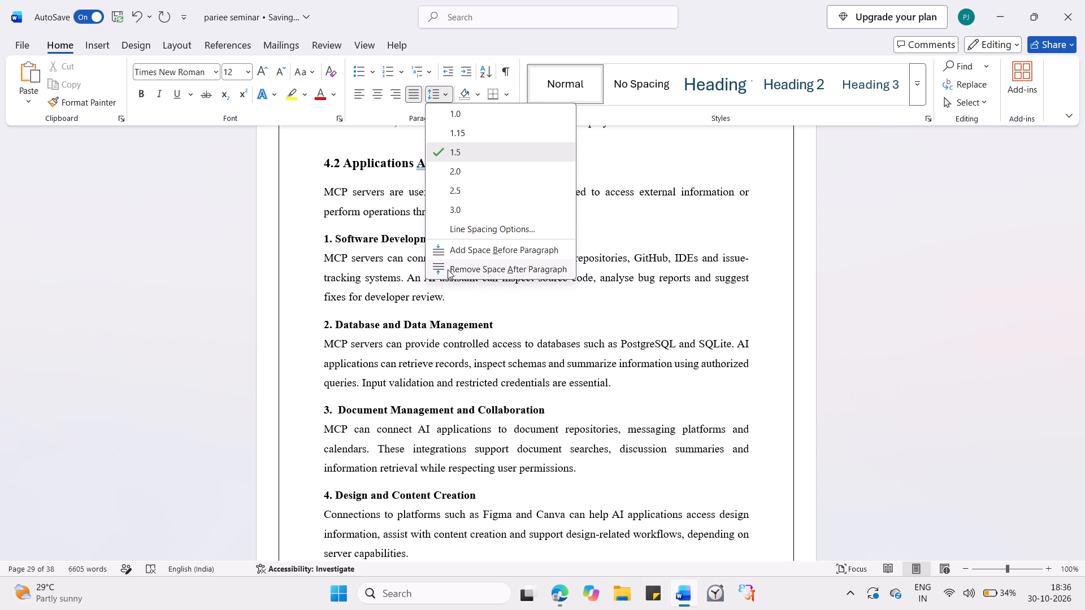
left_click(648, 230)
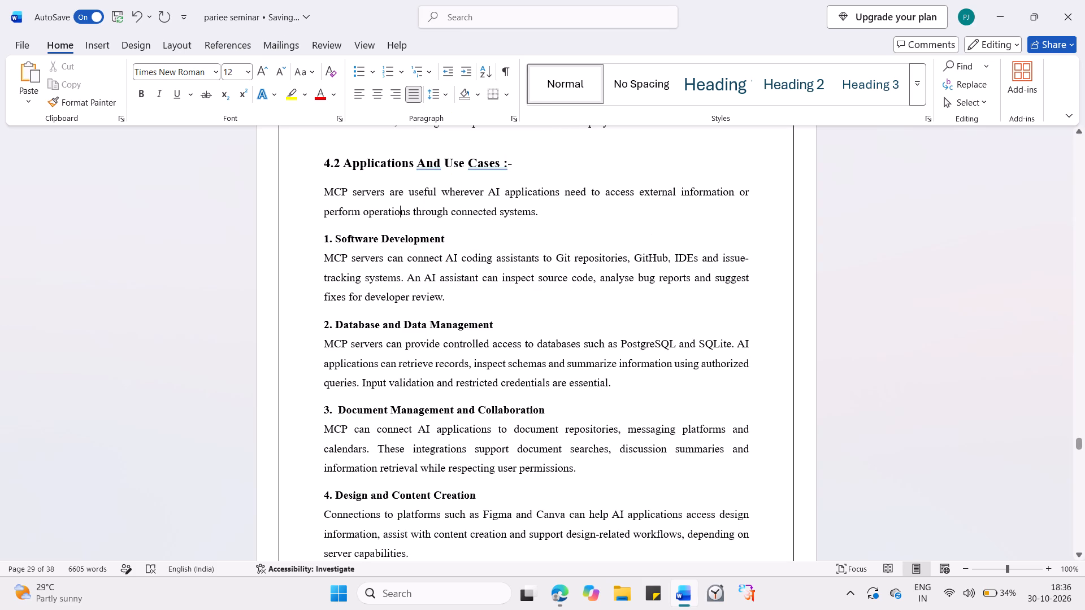
Add space after the item 5 Web Automation and DevOps paragraph in section 4.2.
scroll(469, 251, "down", 1)
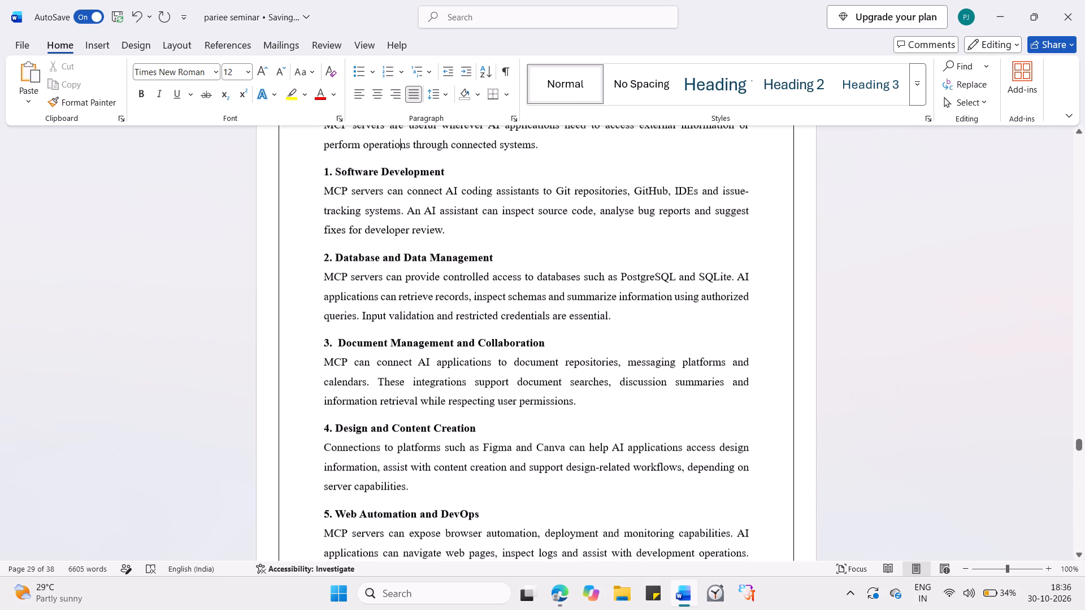
scroll(469, 251, "down", 3)
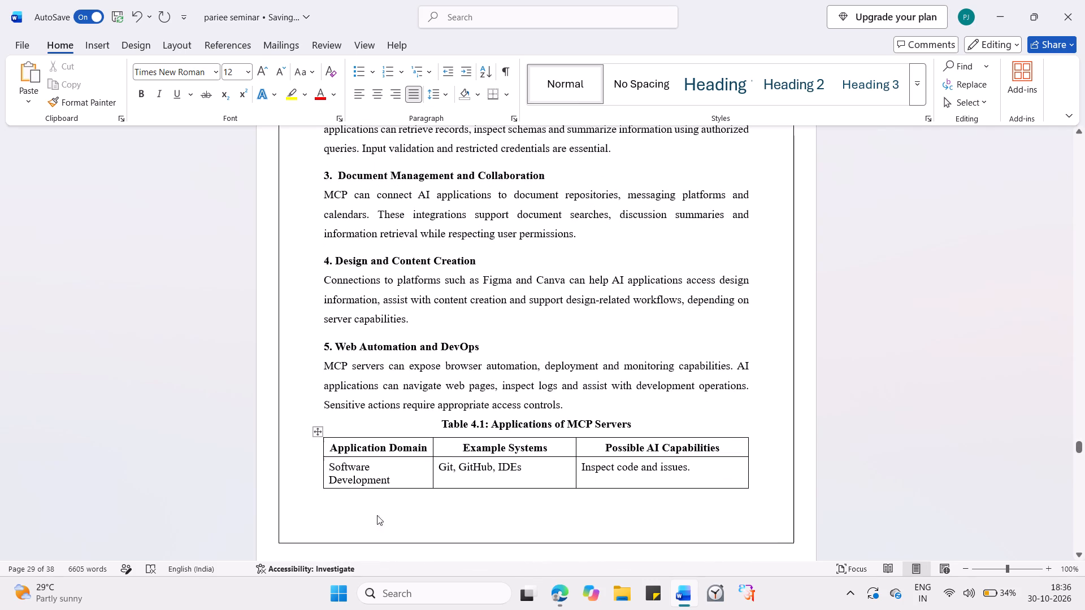
left_click(520, 404)
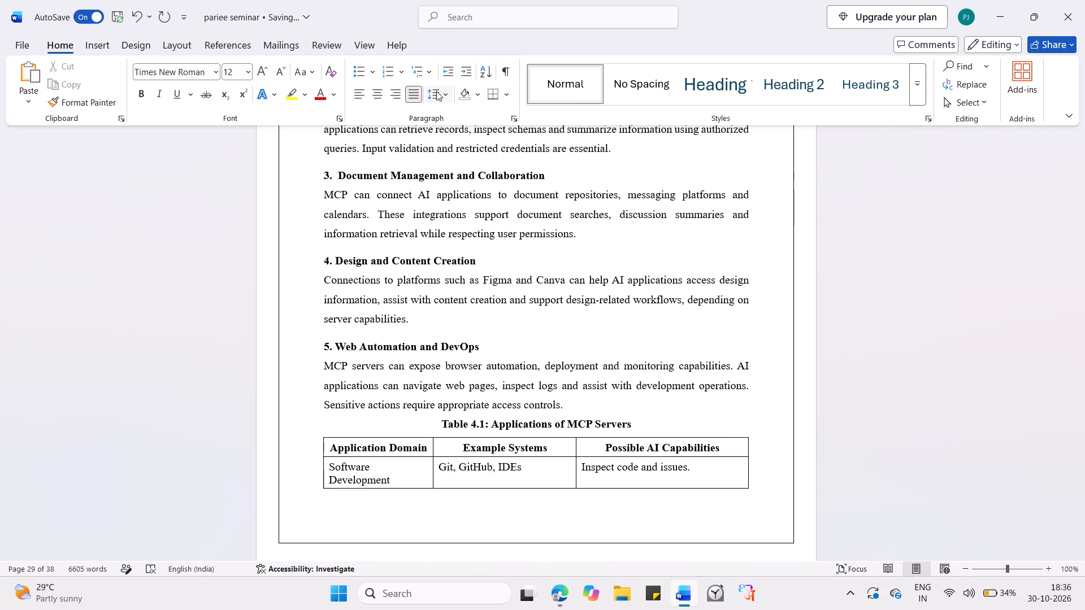
left_click(444, 95)
left_click(467, 265)
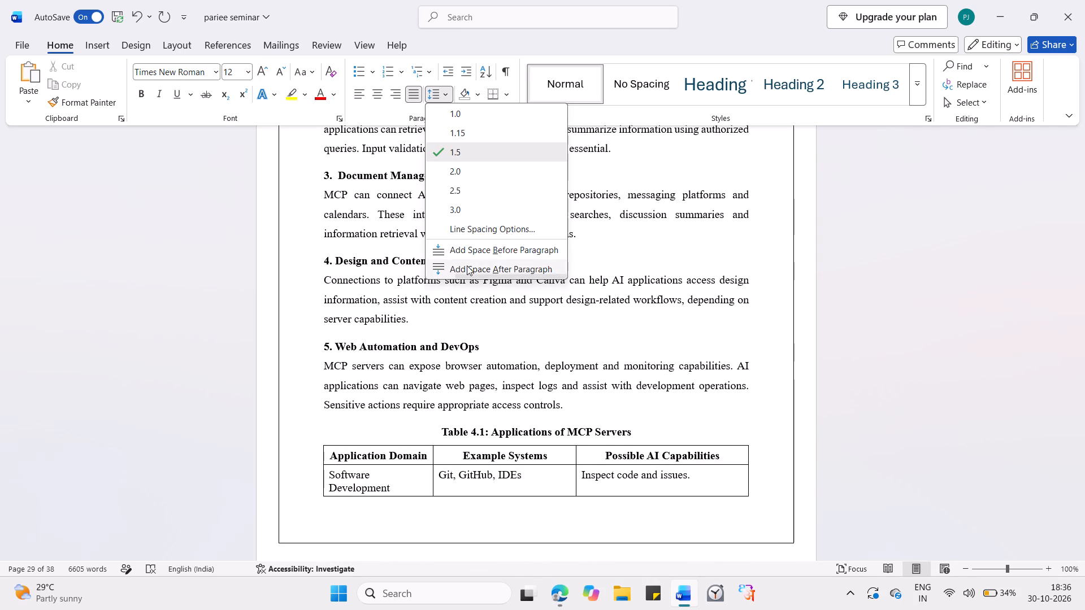
Insert three blank lines before the Table 4.1 caption to push the caption and its table onto the next page.
left_click(446, 426)
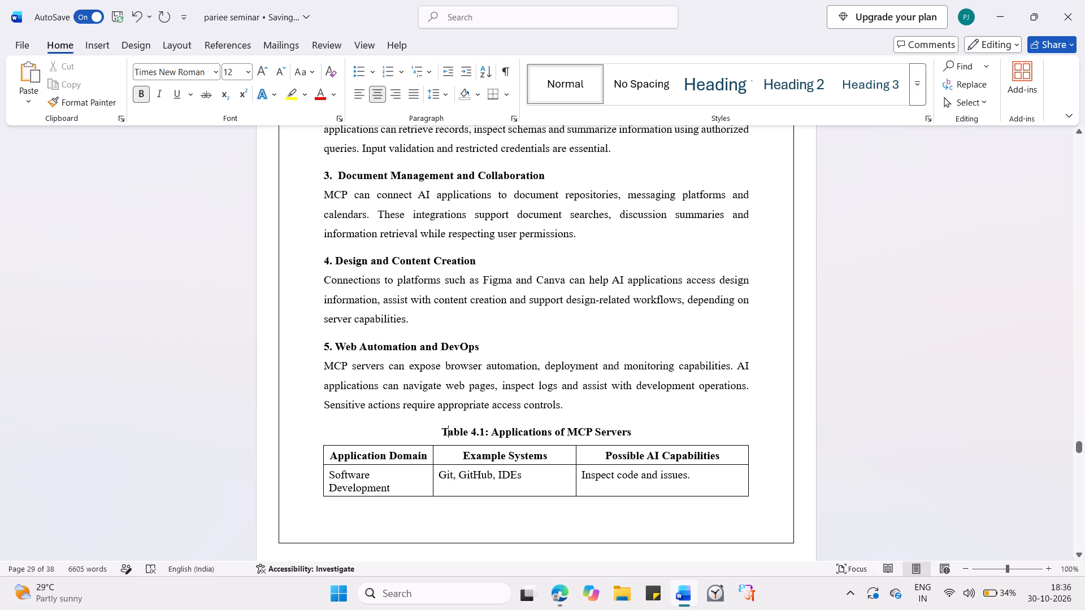
key("Left")
key("Return")
key("Return")
key("Return")
scroll(446, 426, "down", 1)
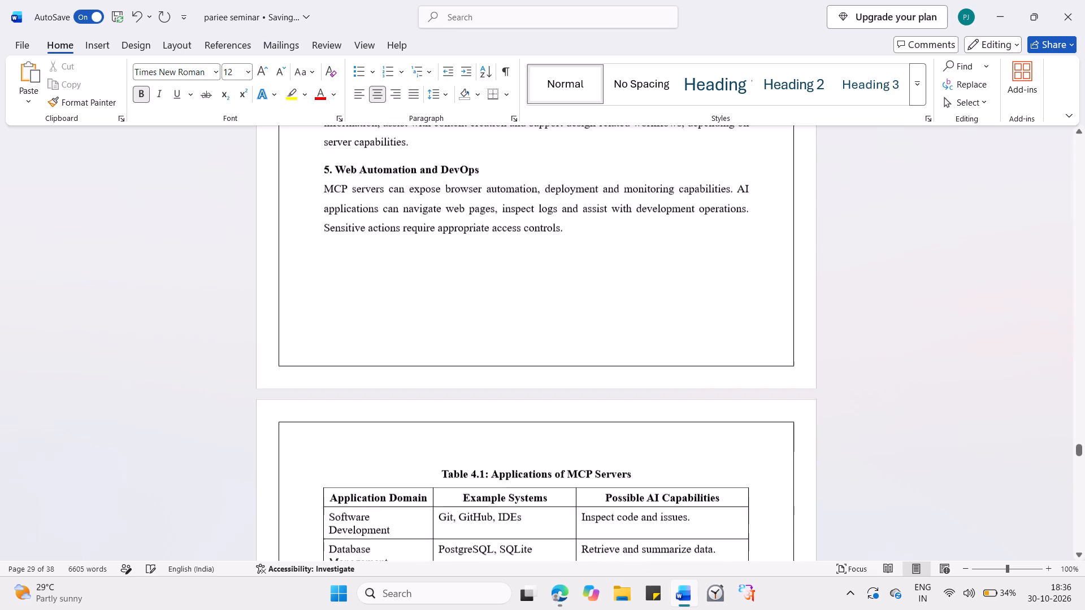
scroll(446, 426, "down", 1)
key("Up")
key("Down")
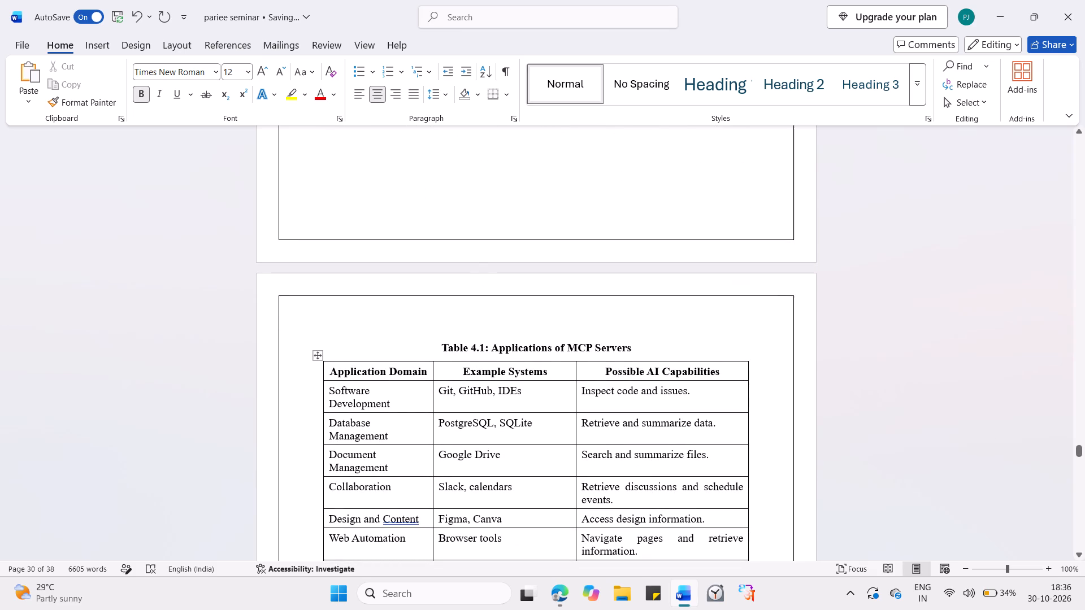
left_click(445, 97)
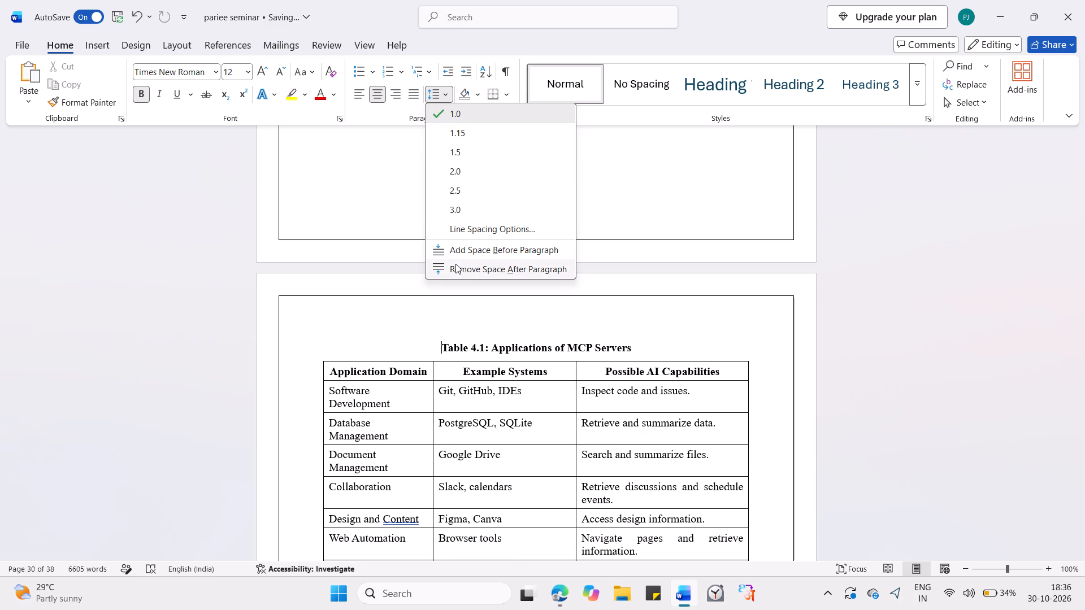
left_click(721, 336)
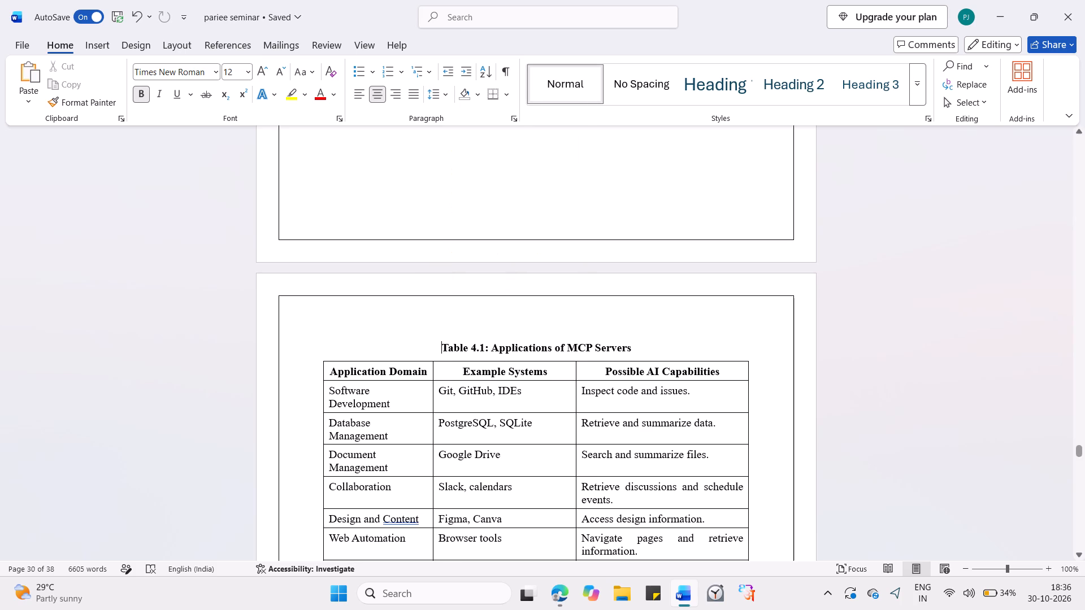
Add space after the 4.3.1 Latency heading in section 4.3.
scroll(721, 336, "down", 2)
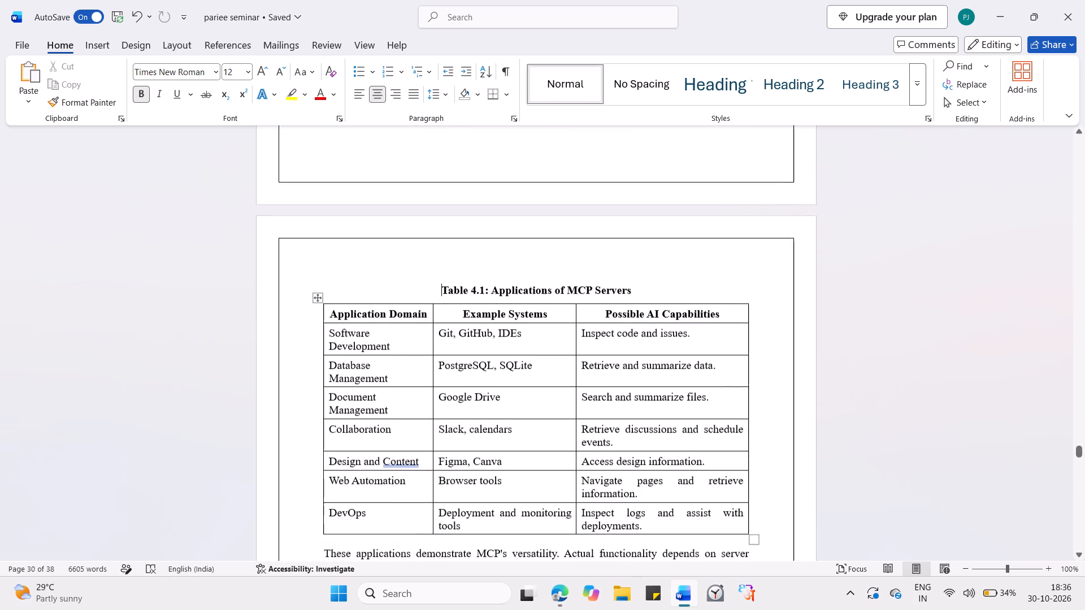
scroll(721, 336, "down", 2)
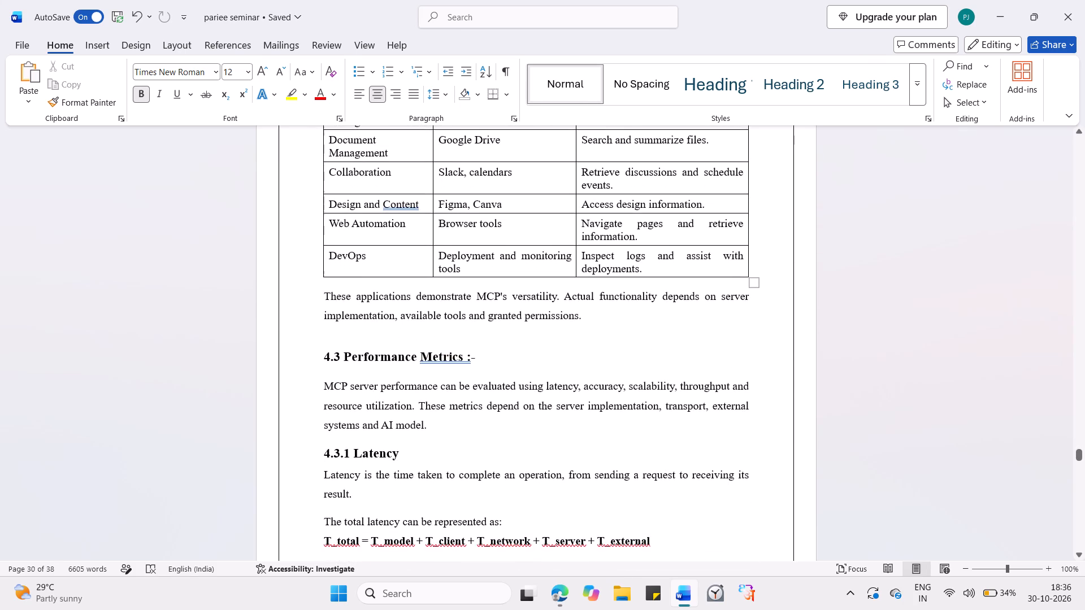
scroll(721, 336, "down", 1)
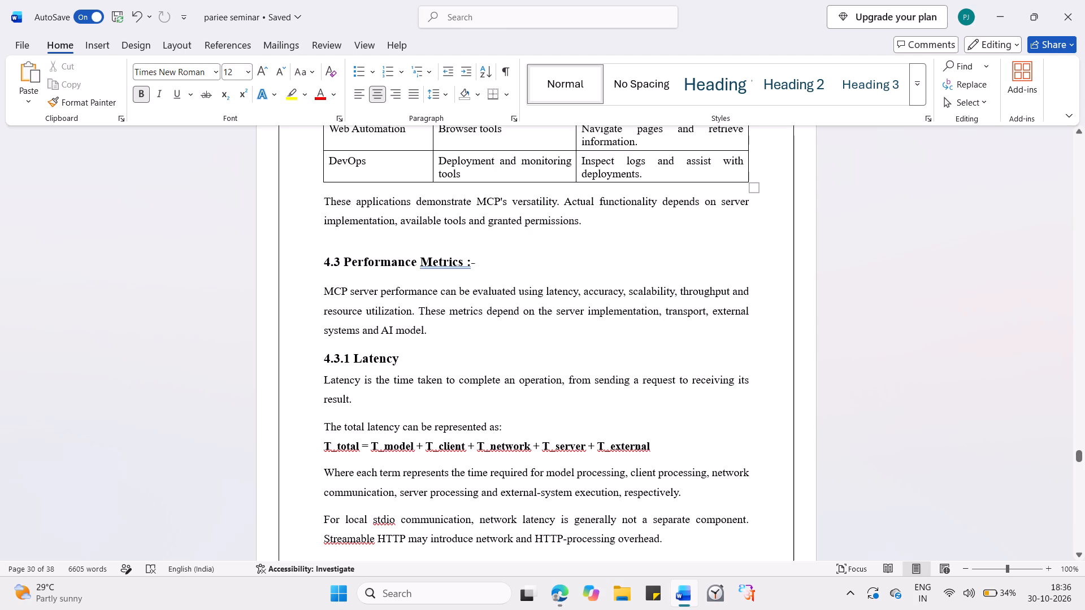
scroll(381, 312, "down", 1)
left_click(383, 272)
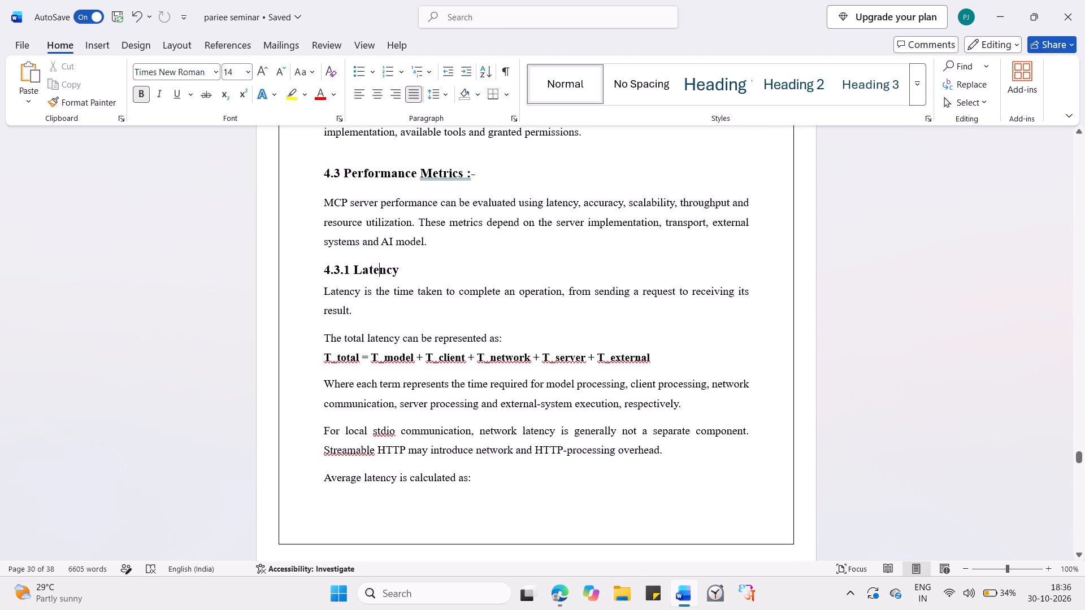
scroll(383, 272, "down", 1)
left_click(437, 87)
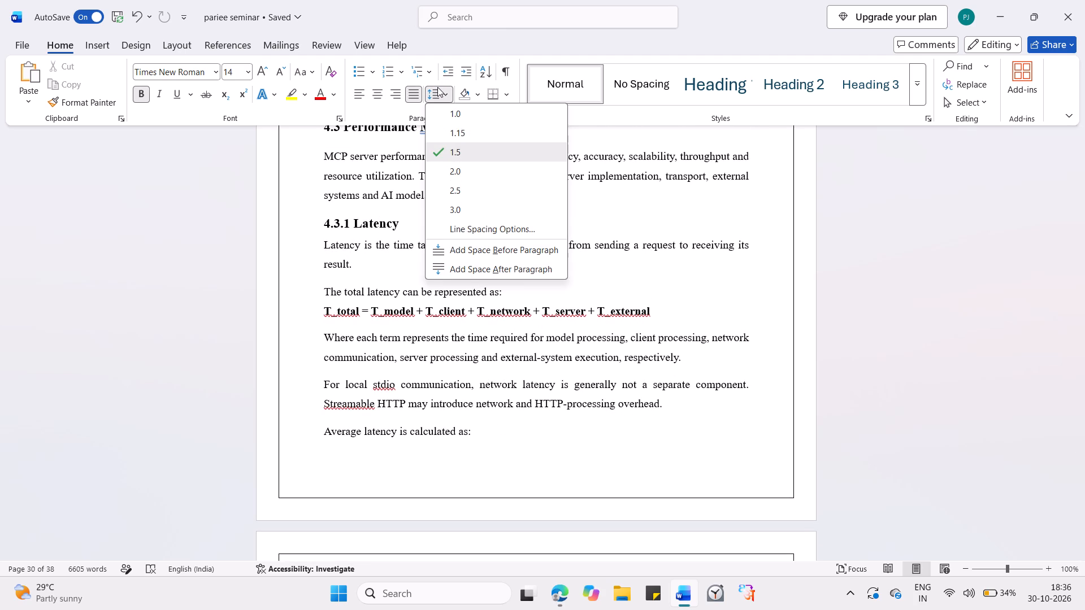
left_click(440, 272)
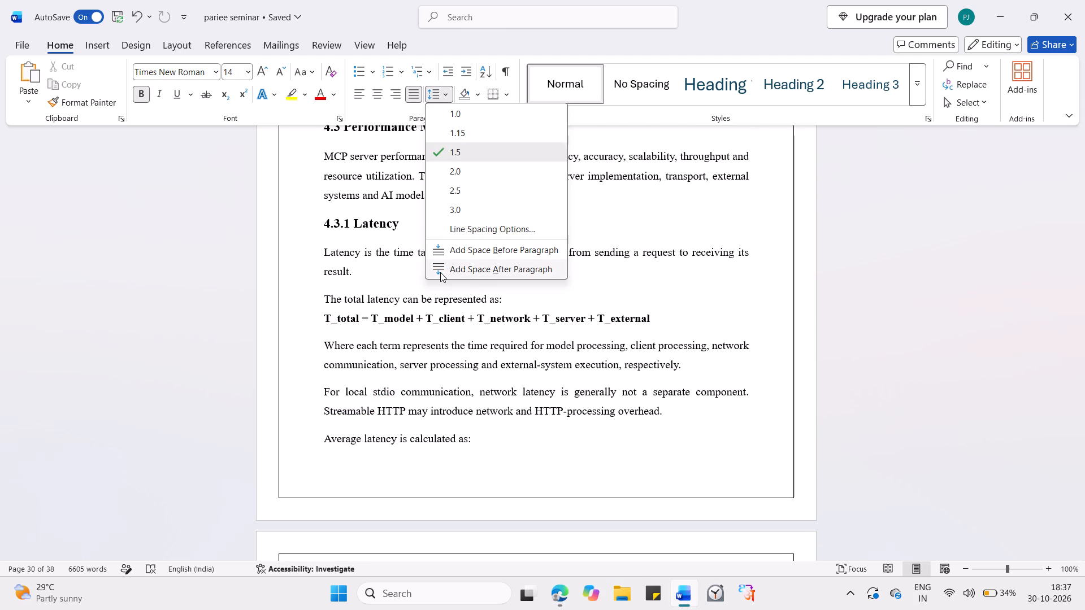
Add space after the 4.3.2 Accuracy heading in section 4.3.
scroll(440, 272, "down", 1)
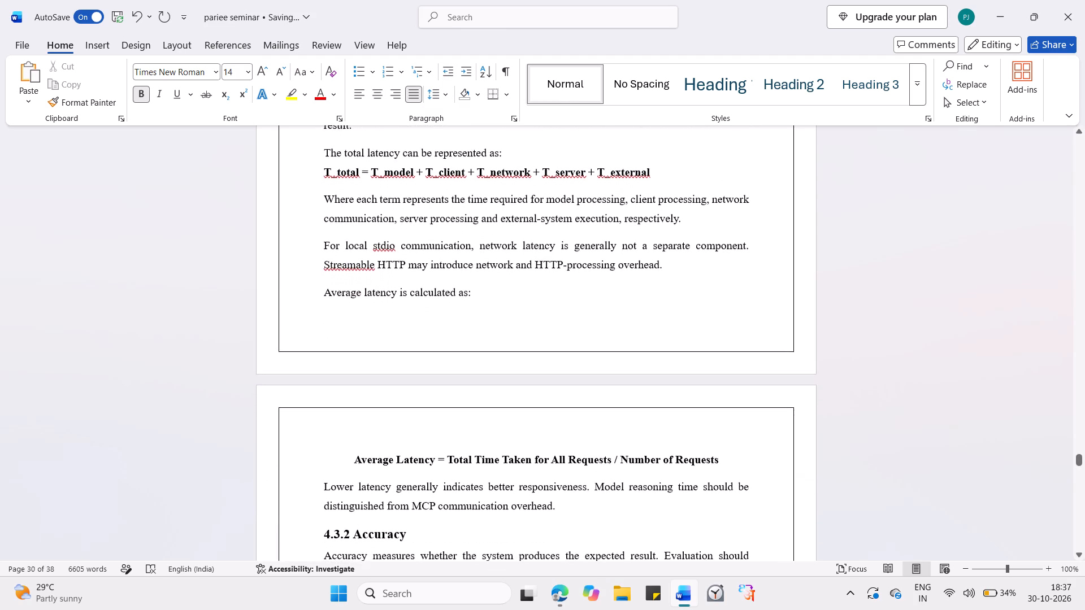
scroll(440, 272, "up", 1)
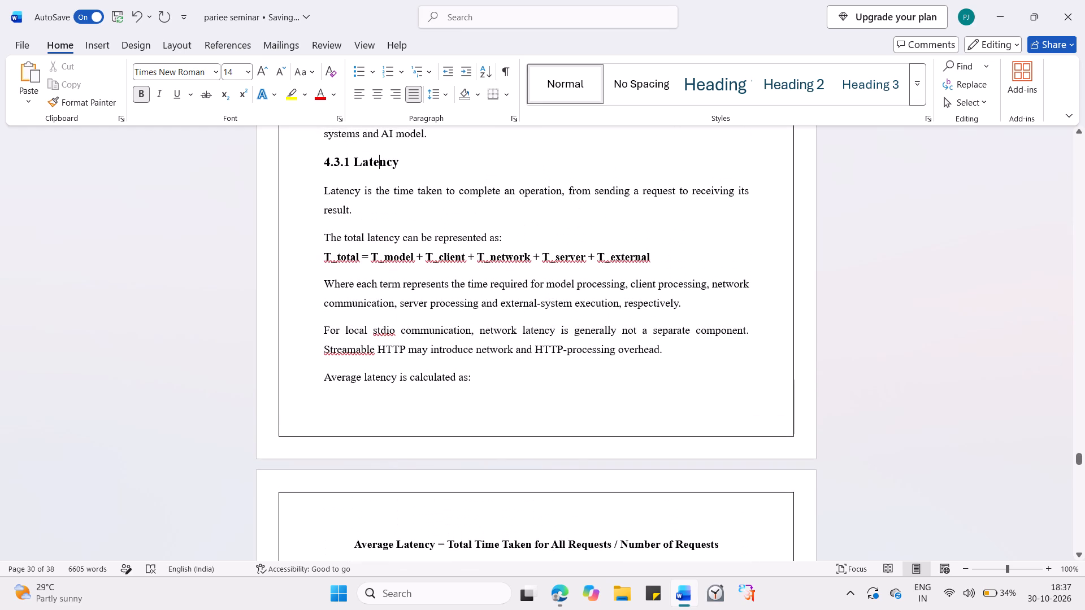
scroll(440, 272, "down", 1)
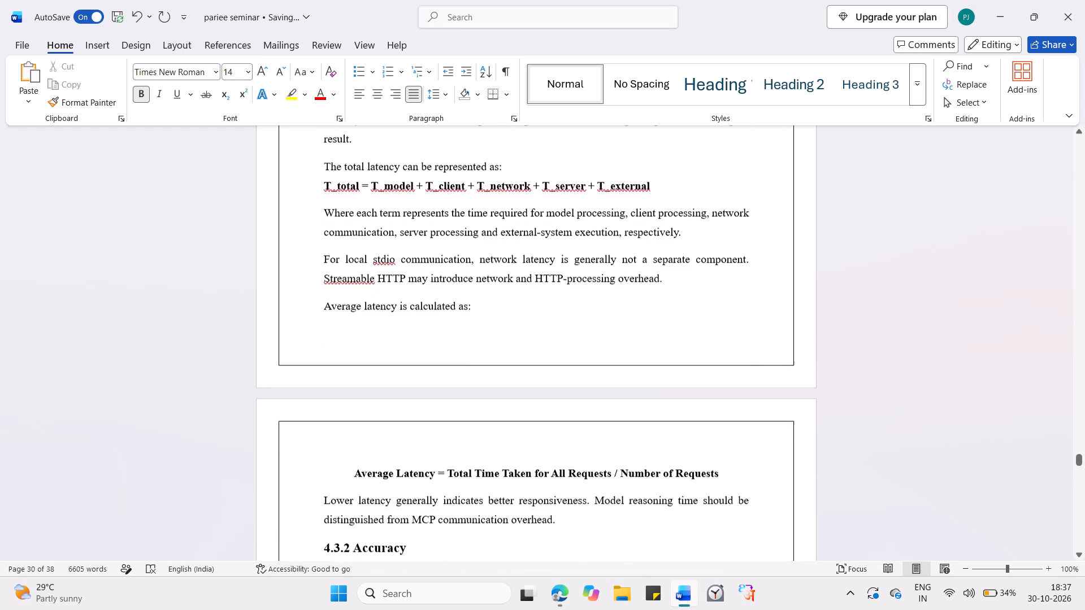
scroll(440, 272, "down", 2)
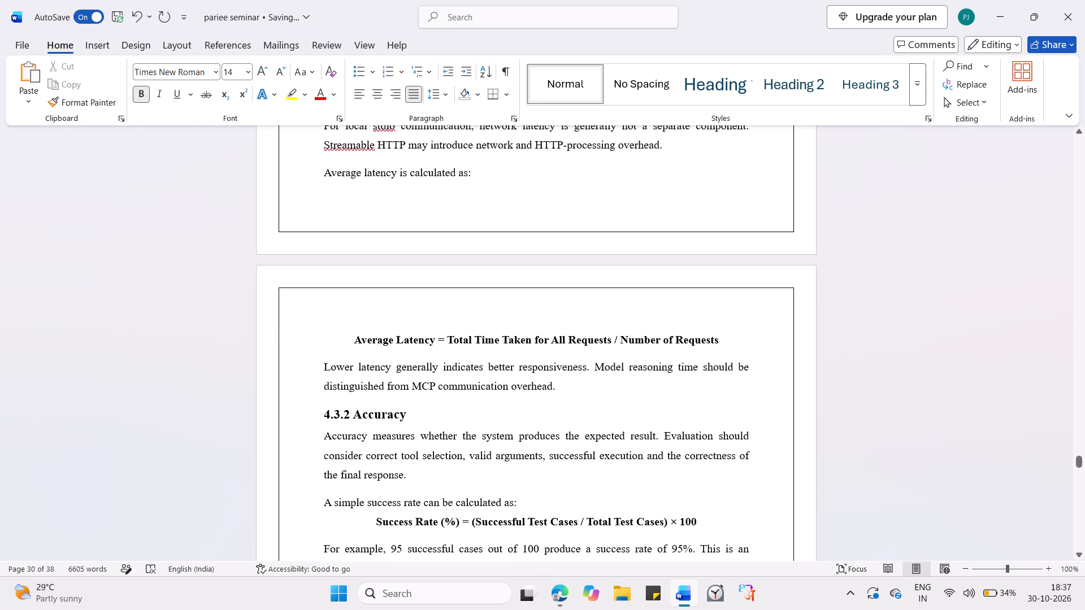
left_click(363, 415)
left_click(438, 91)
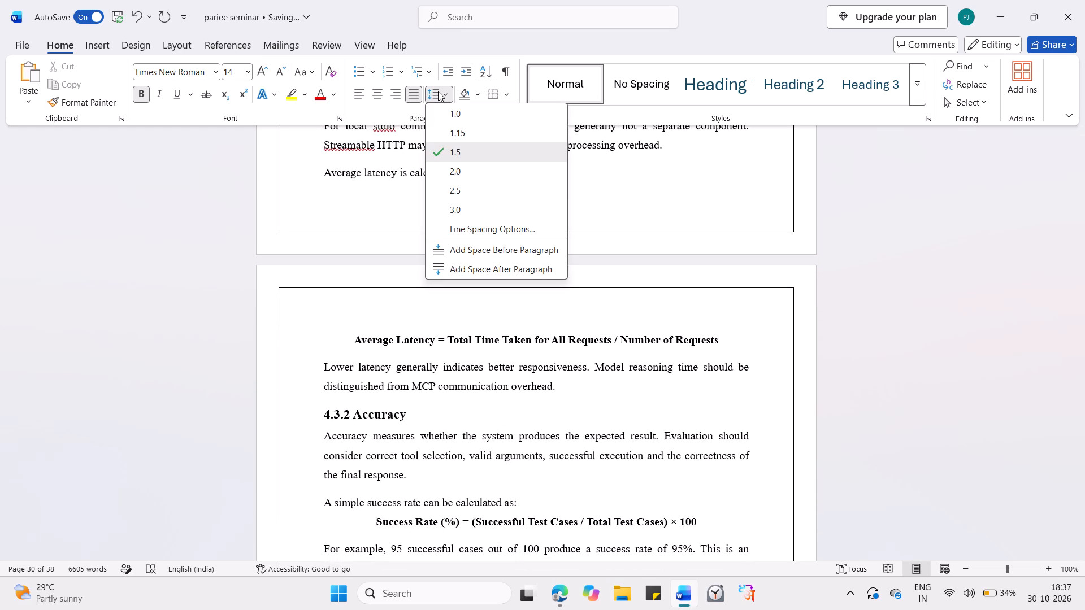
left_click(443, 271)
Add space after the 4.3.3 Scalability heading in section 4.3.
scroll(404, 385, "down", 1)
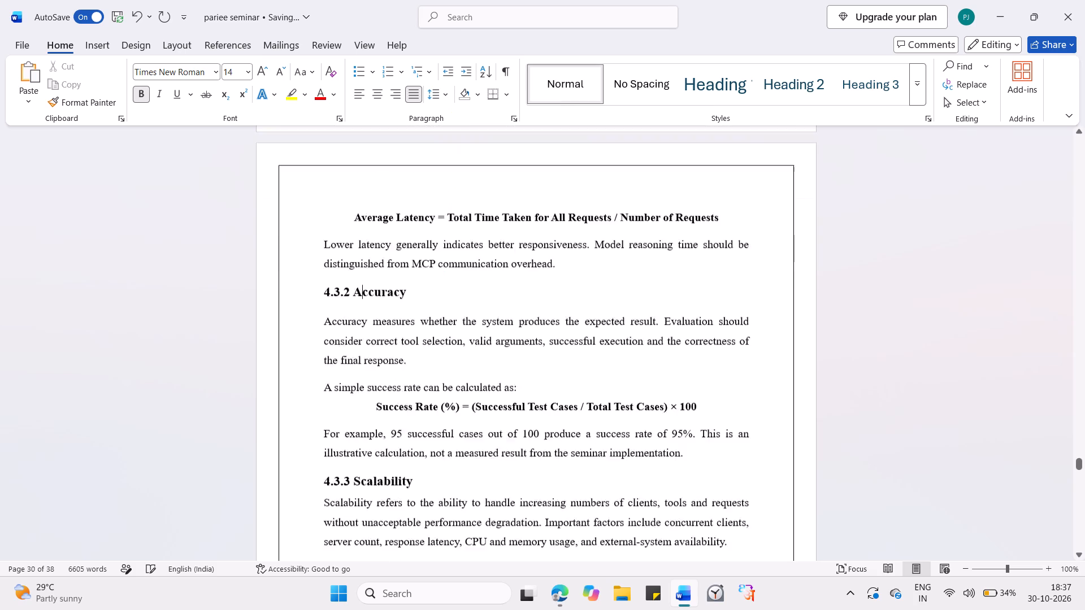
scroll(404, 385, "down", 2)
left_click(383, 270)
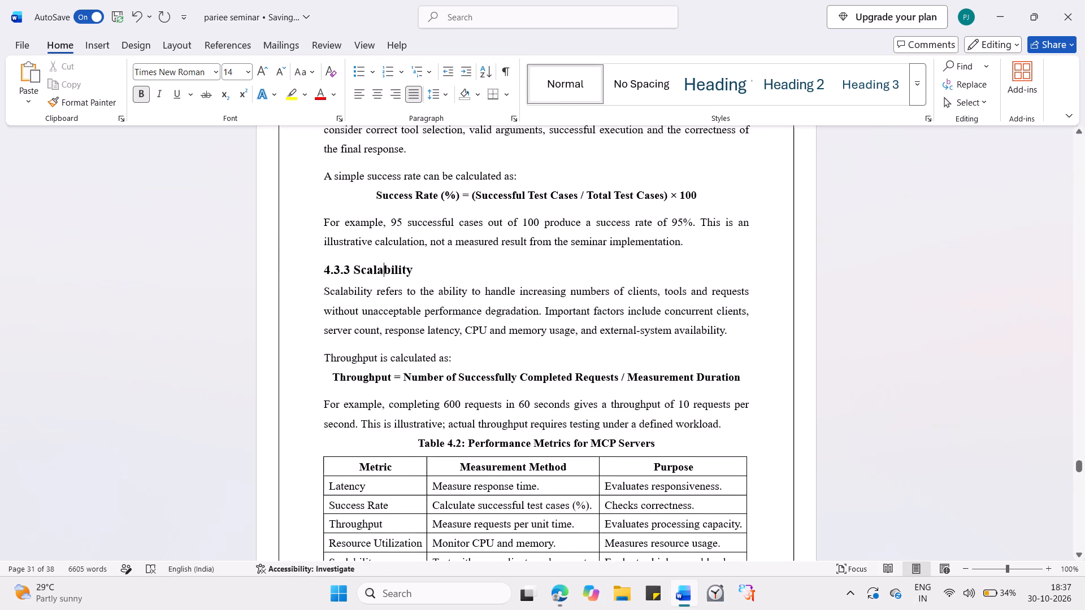
left_click(436, 91)
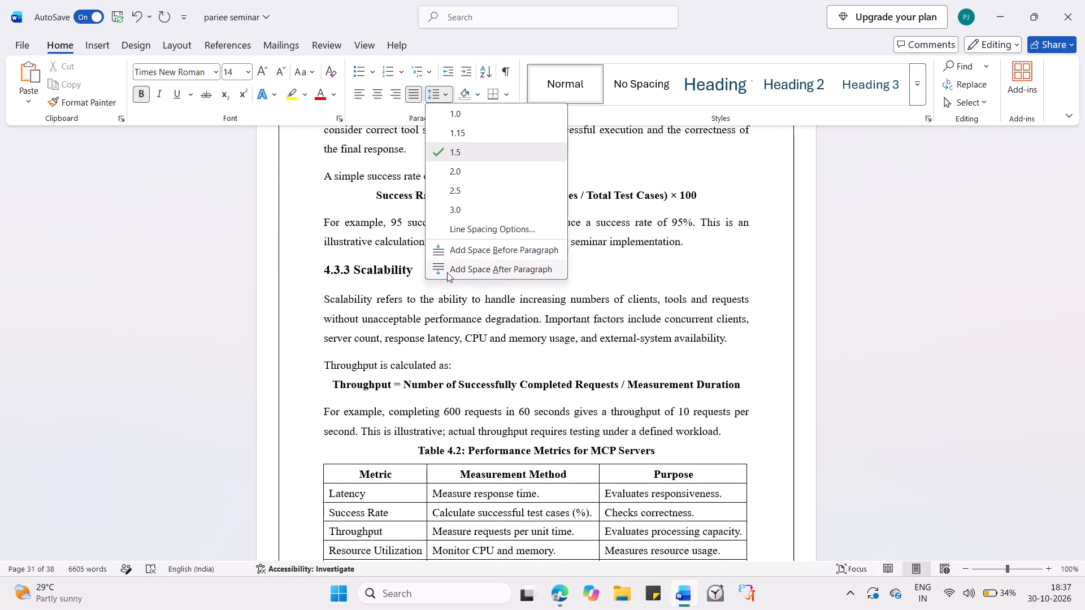
left_click(447, 272)
Add space after the throughput example paragraph directly above the Table 4.2 caption.
scroll(387, 342, "down", 2)
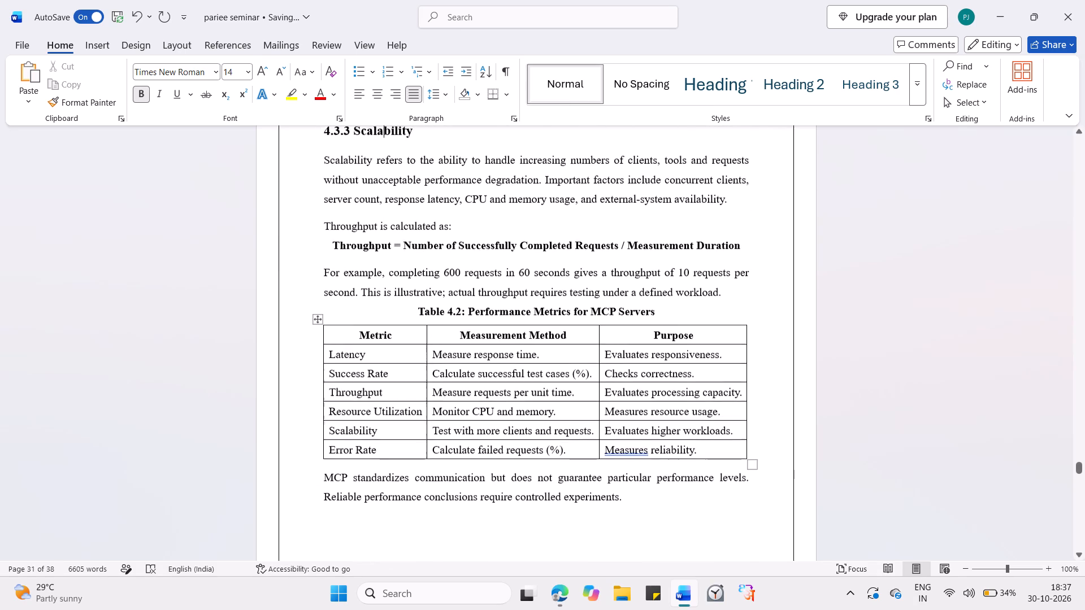
left_click(475, 285)
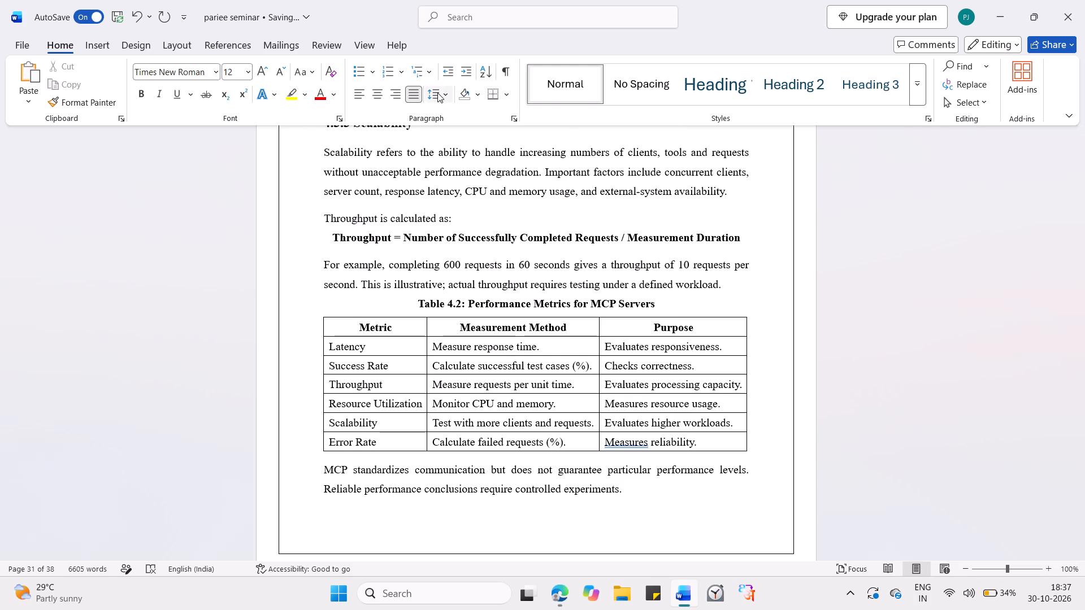
left_click(437, 93)
left_click(454, 265)
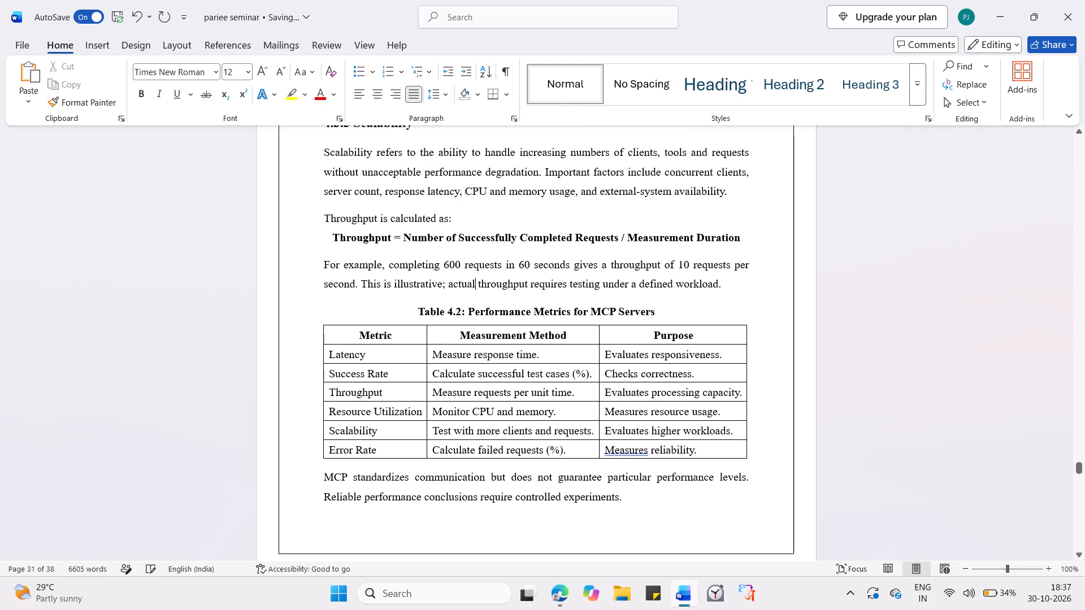
Check the line and paragraph spacing options of the Table 4.2 caption.
scroll(450, 320, "down", 1)
left_click(477, 250)
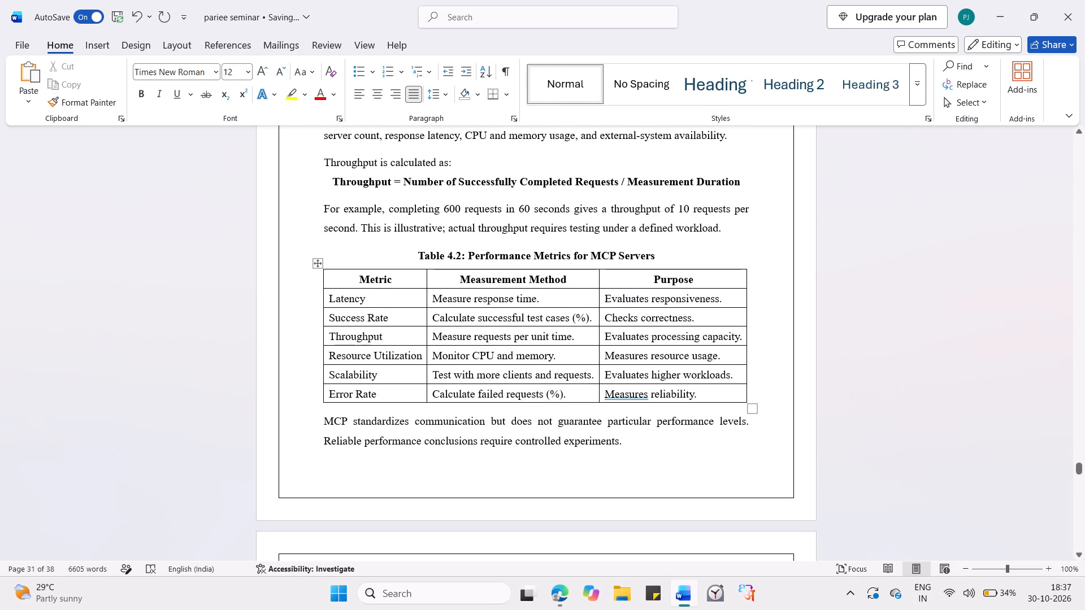
left_click(436, 93)
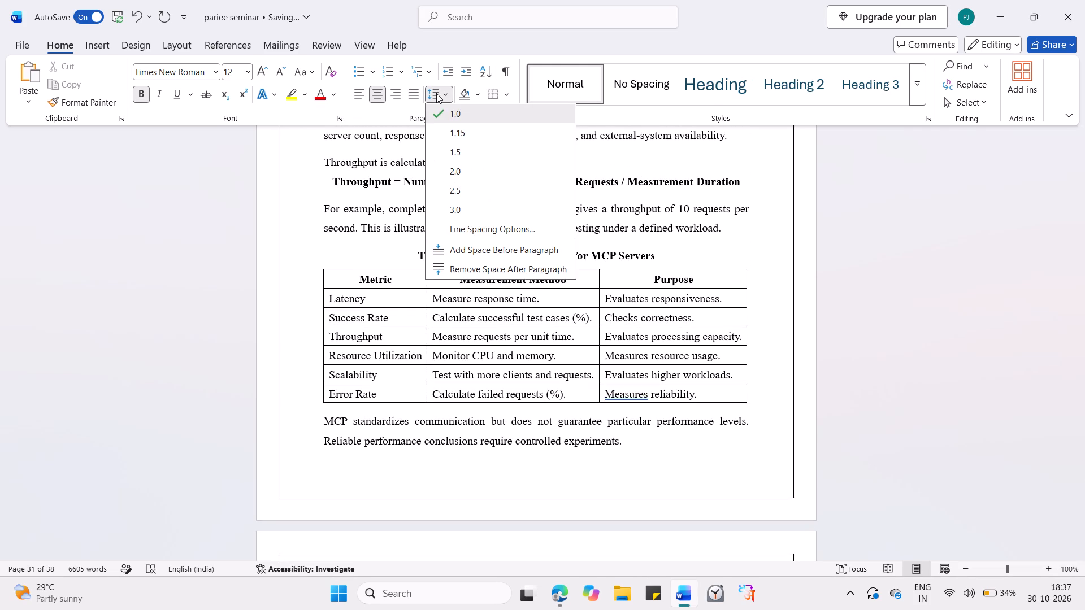
left_click(619, 236)
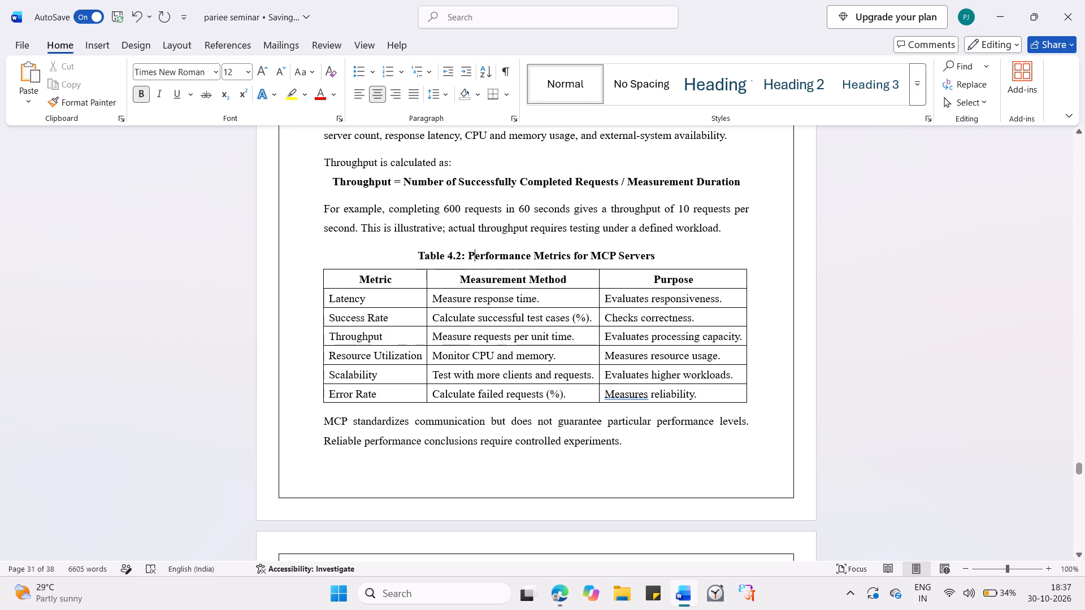
Delete the empty line above the 4.4 Result Comparison heading.
scroll(504, 262, "down", 1)
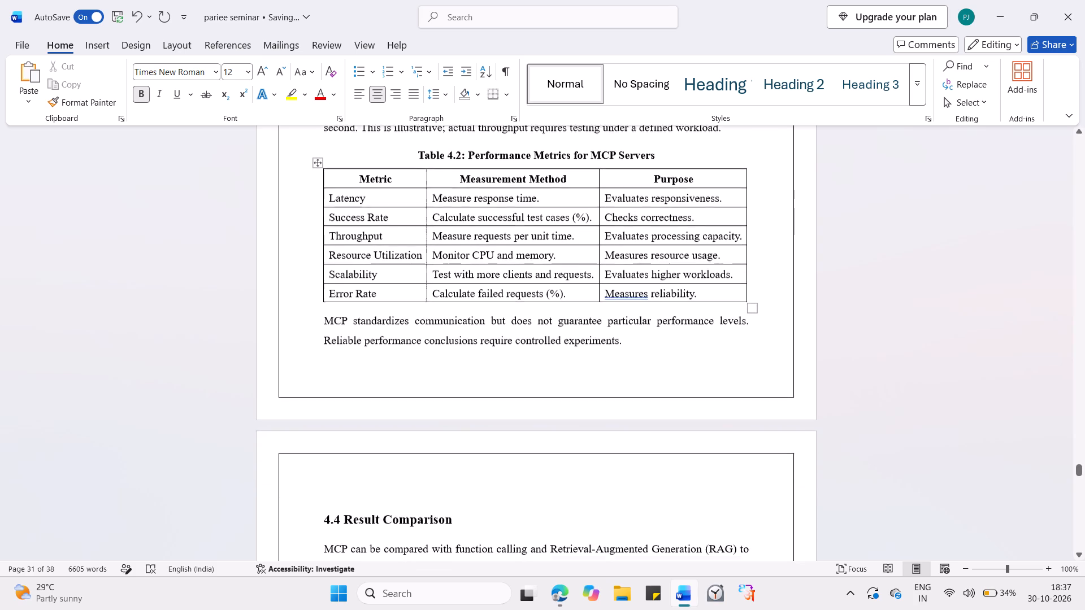
scroll(504, 262, "down", 1)
left_click(404, 358)
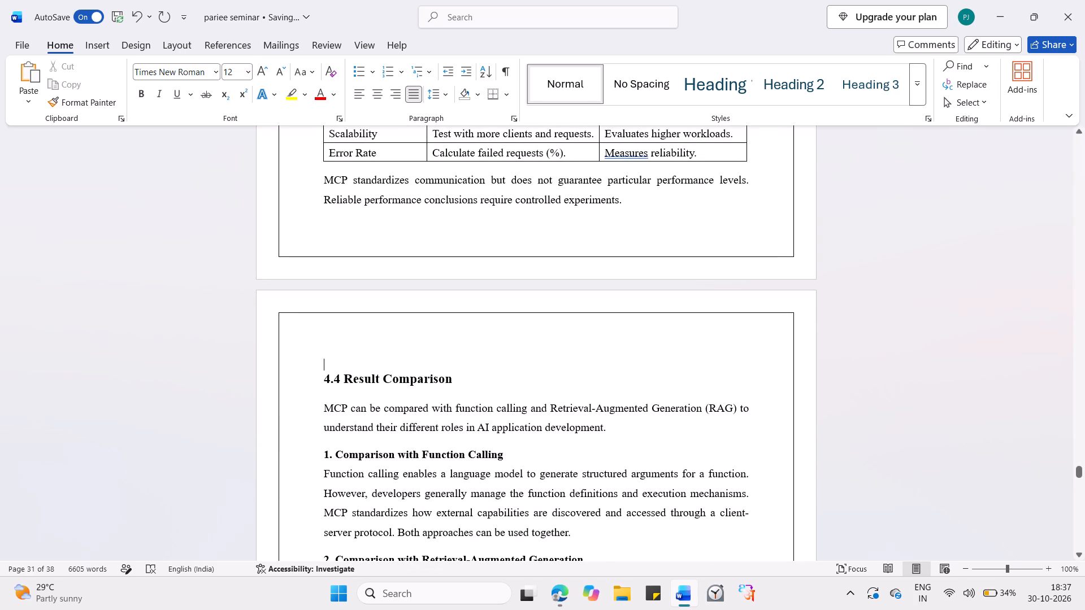
key("BackSpace")
key("Down")
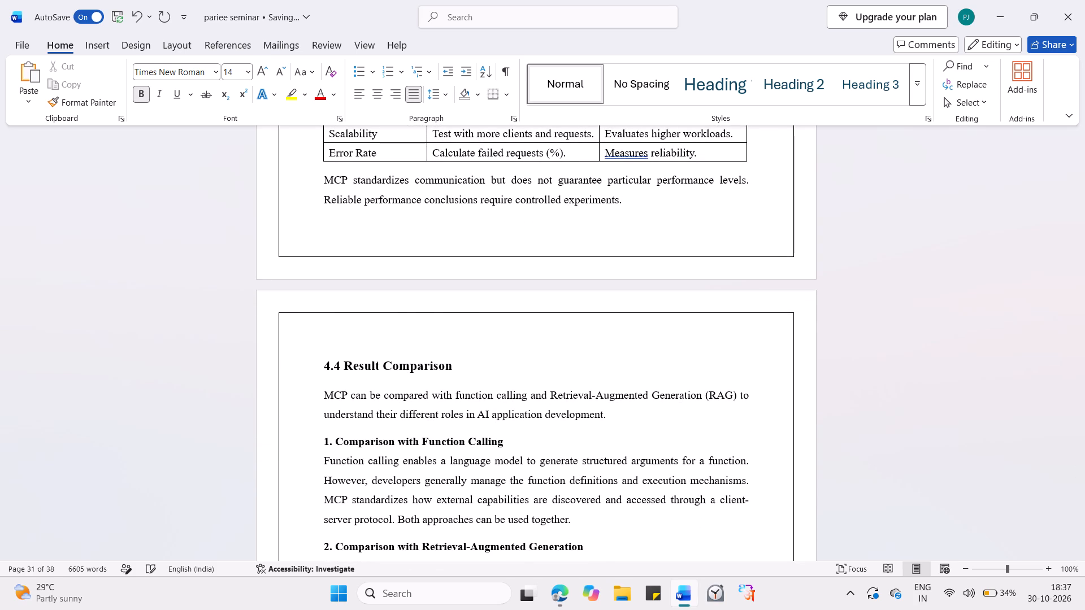
Add space after the Retrieval-Augmented Generation comparison paragraph directly above the Table 4.4 caption.
scroll(404, 358, "down", 1)
scroll(513, 362, "down", 1)
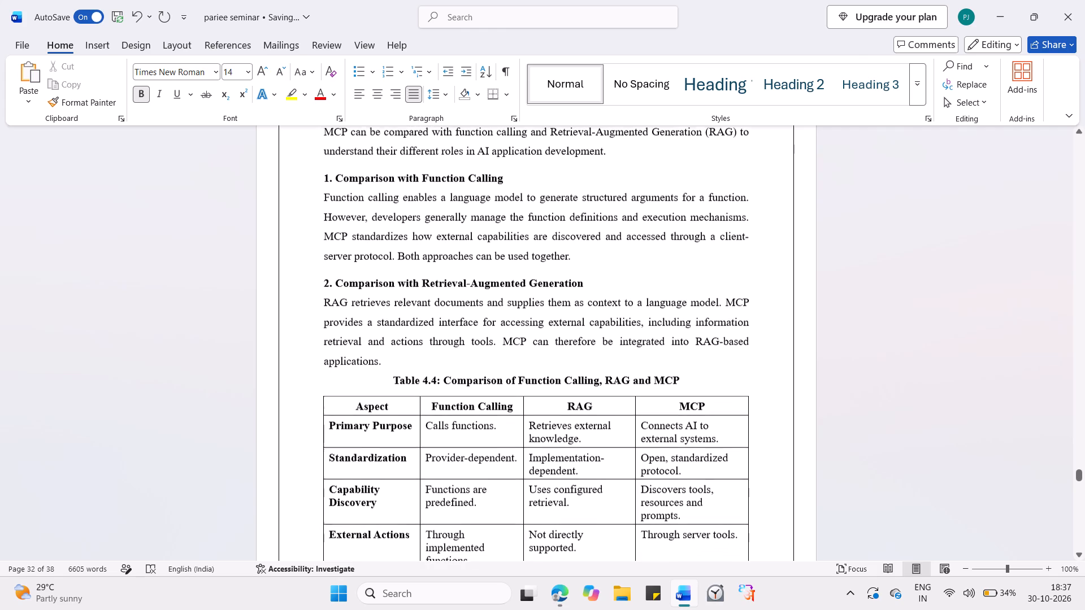
left_click(362, 360)
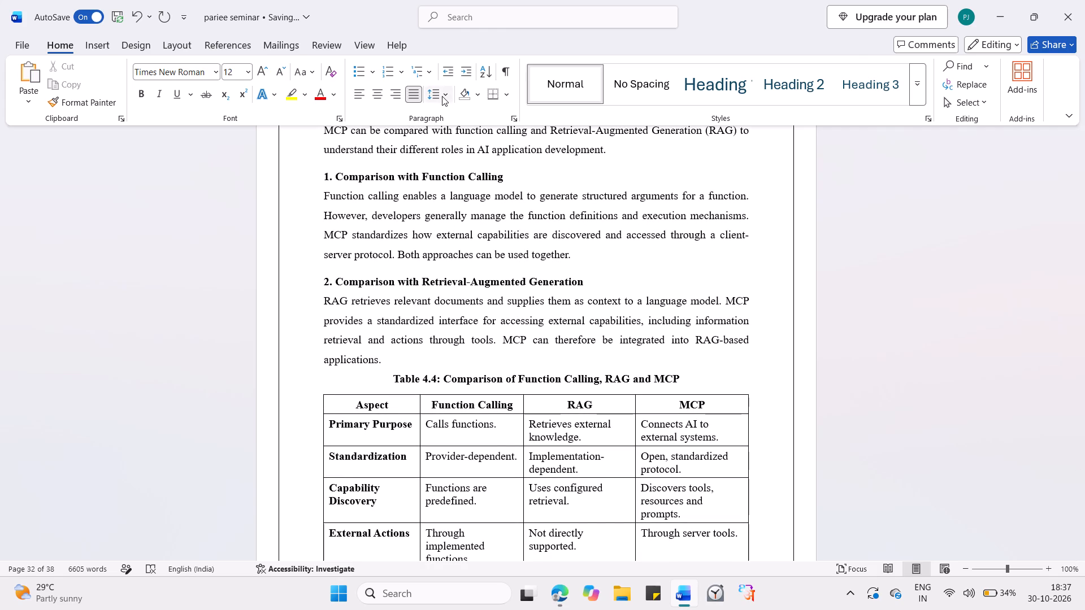
left_click(442, 96)
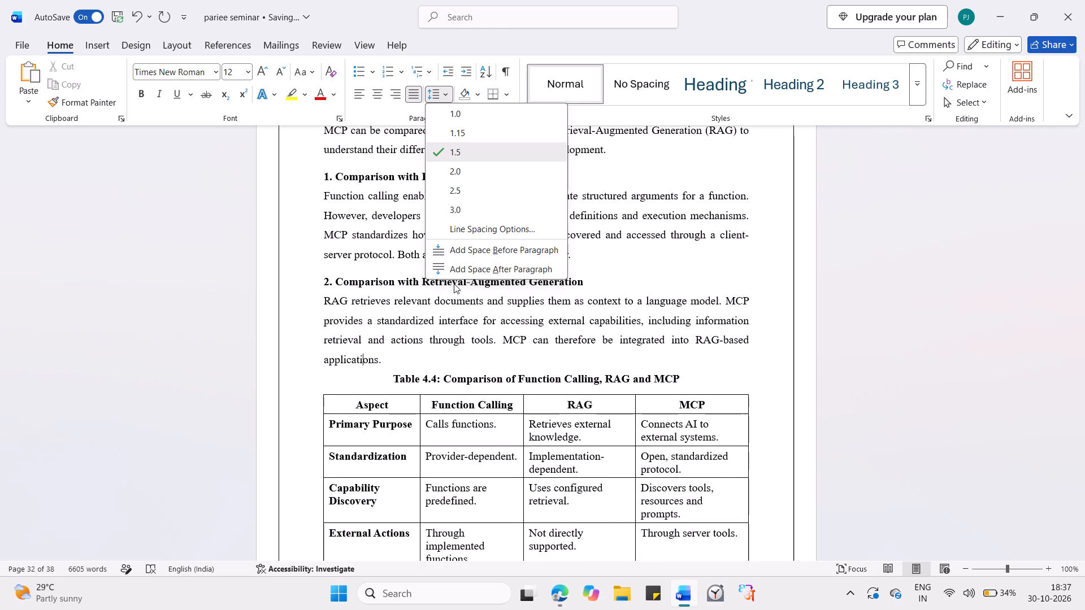
left_click(468, 267)
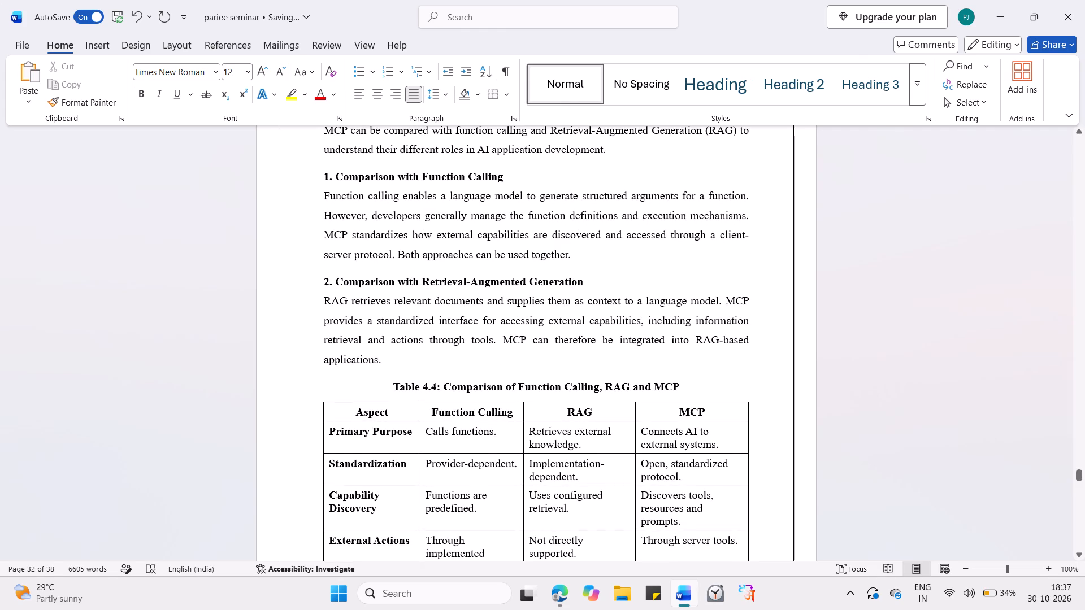
Check the line and paragraph spacing options of the Table 4.4 caption.
scroll(427, 319, "down", 1)
left_click(455, 313)
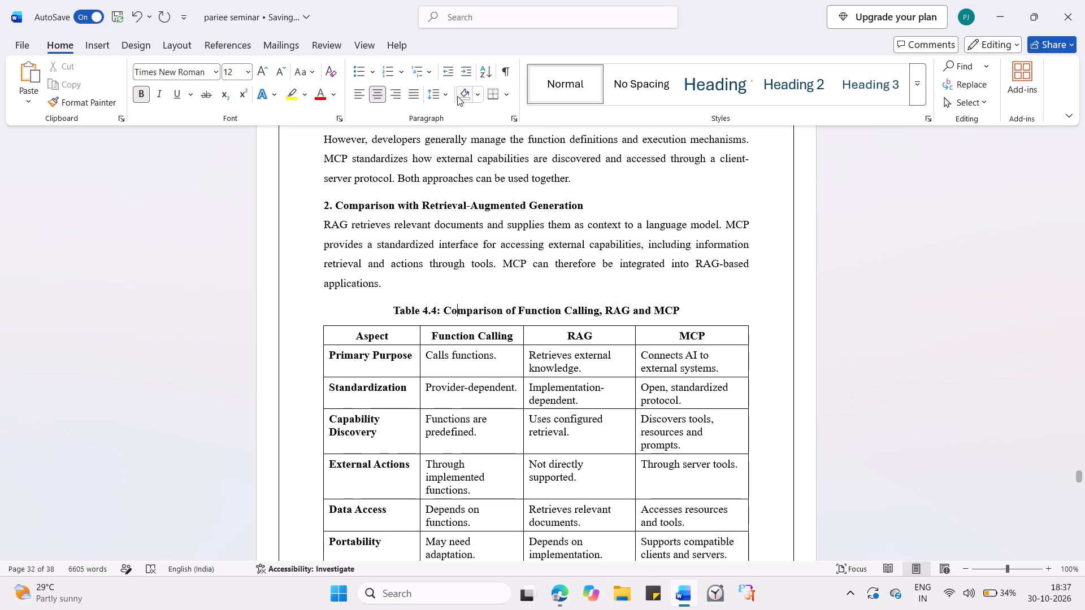
left_click(442, 91)
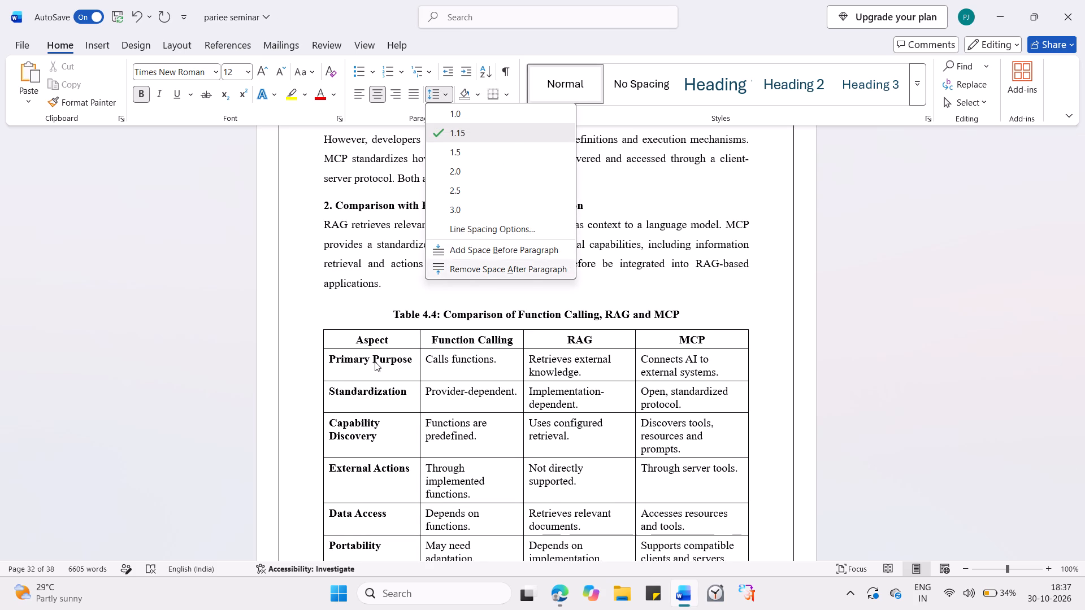
left_click(375, 361)
Review the spacing and page breaks from Table 4.4 to the end of Chapter 4, returning to section 4.4.
scroll(375, 361, "down", 4)
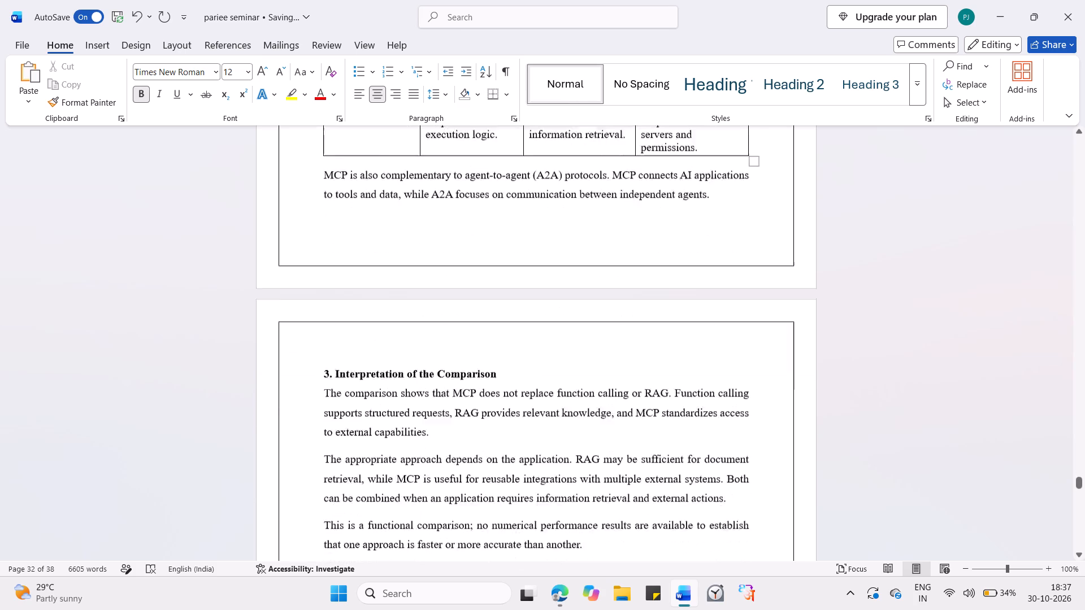
scroll(375, 361, "down", 5)
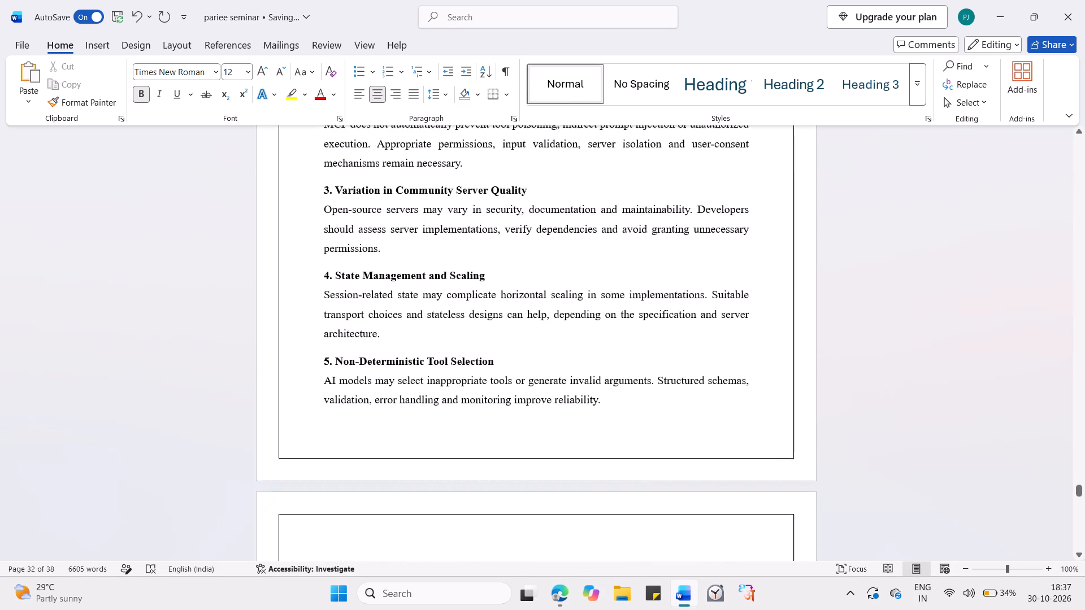
scroll(375, 361, "down", 5)
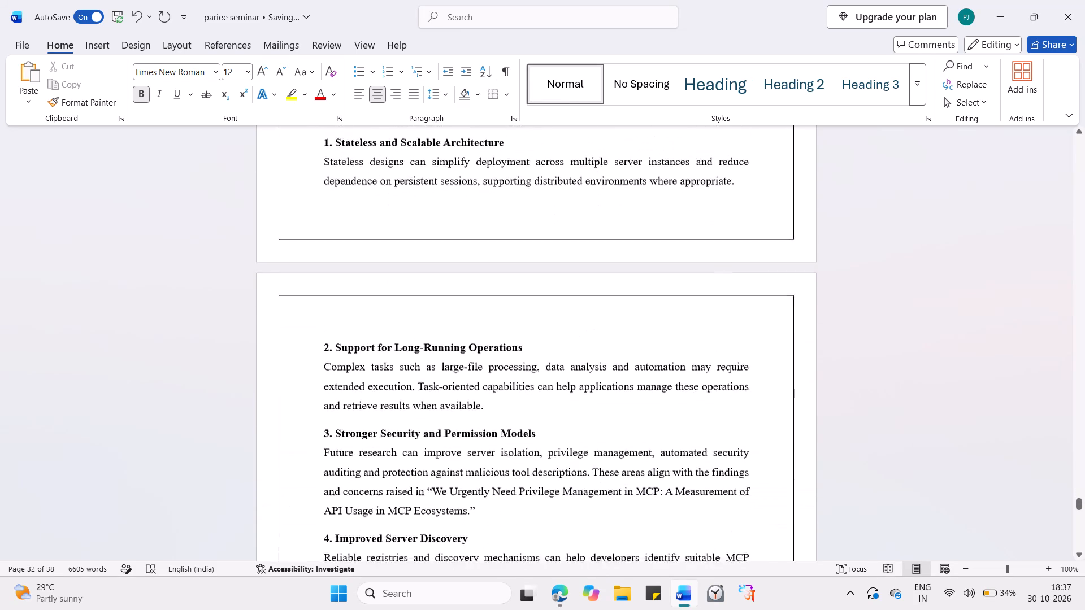
scroll(375, 361, "down", 4)
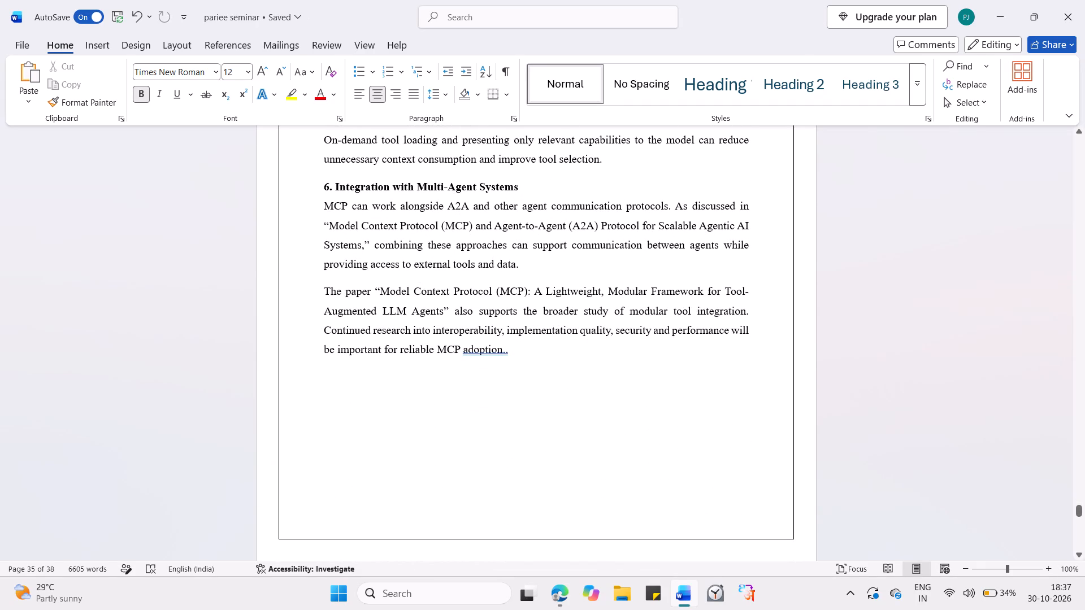
scroll(375, 361, "up", 6)
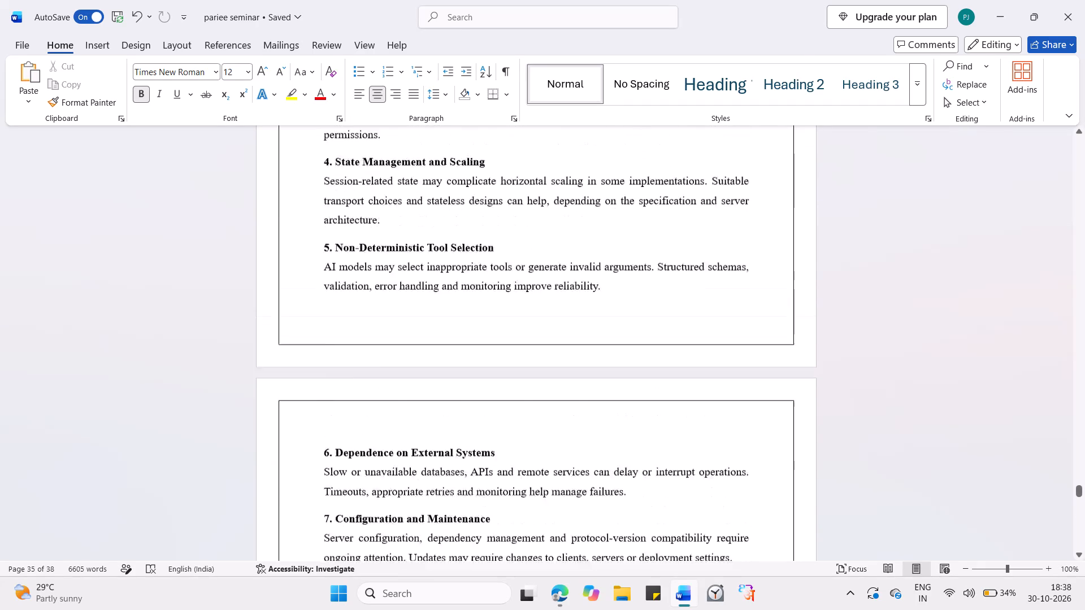
scroll(375, 361, "up", 6)
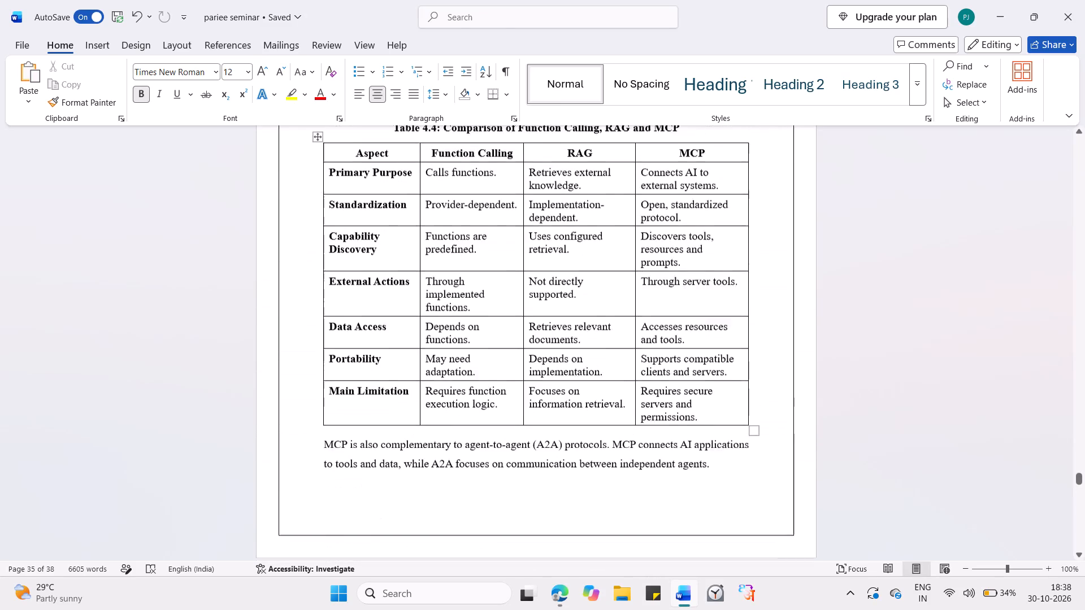
scroll(375, 361, "up", 6)
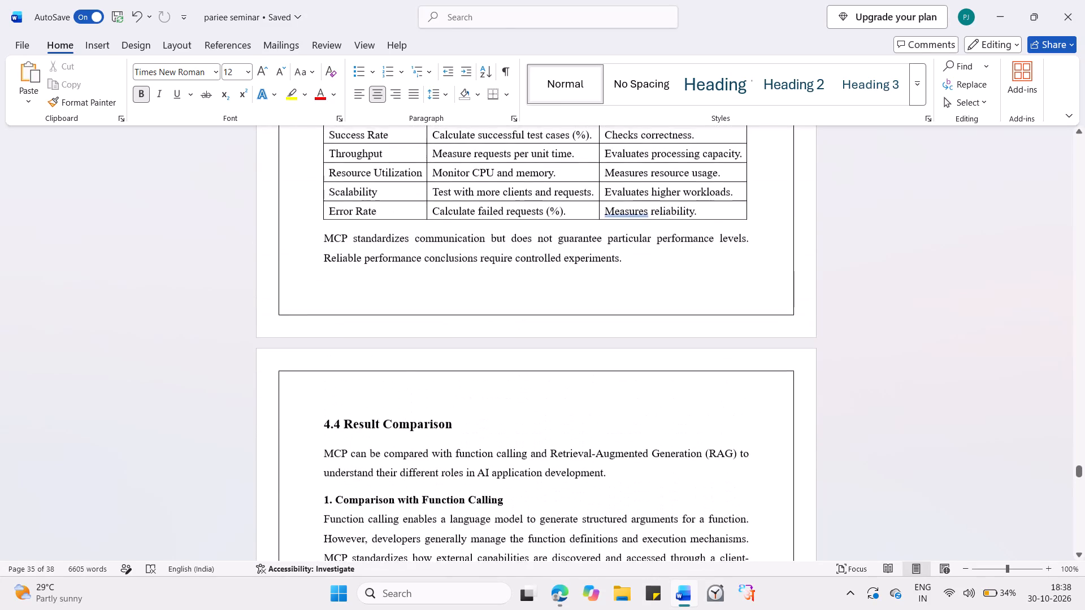
Check the spacing options of the 4.4 Result Comparison heading and the introductory paragraph beneath it.
scroll(375, 361, "down", 1)
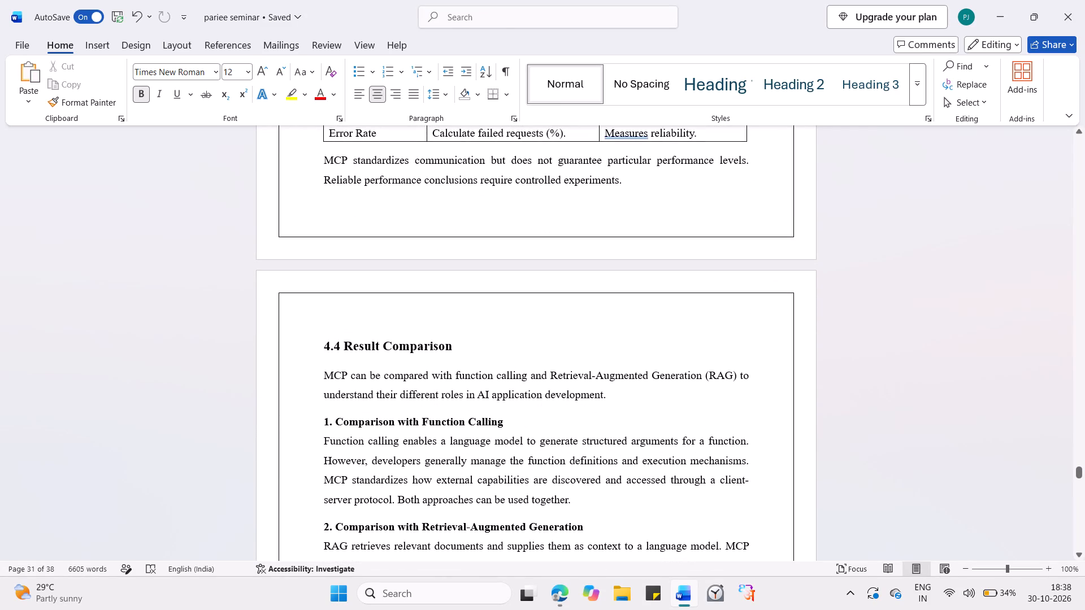
left_click(342, 394)
left_click(436, 101)
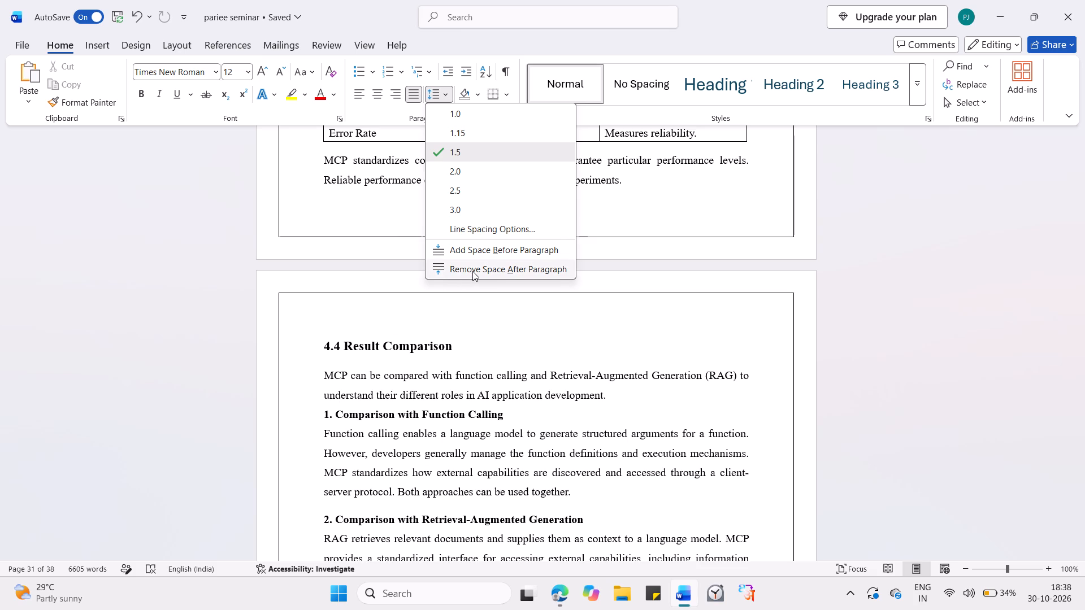
left_click(362, 343)
left_click(362, 343)
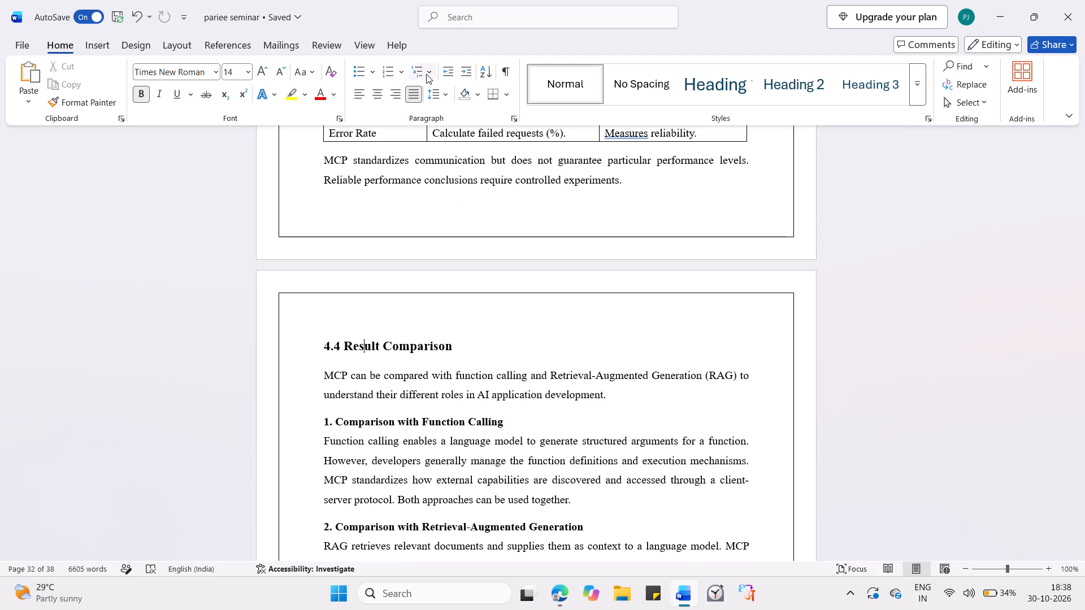
left_click(438, 103)
left_click(448, 89)
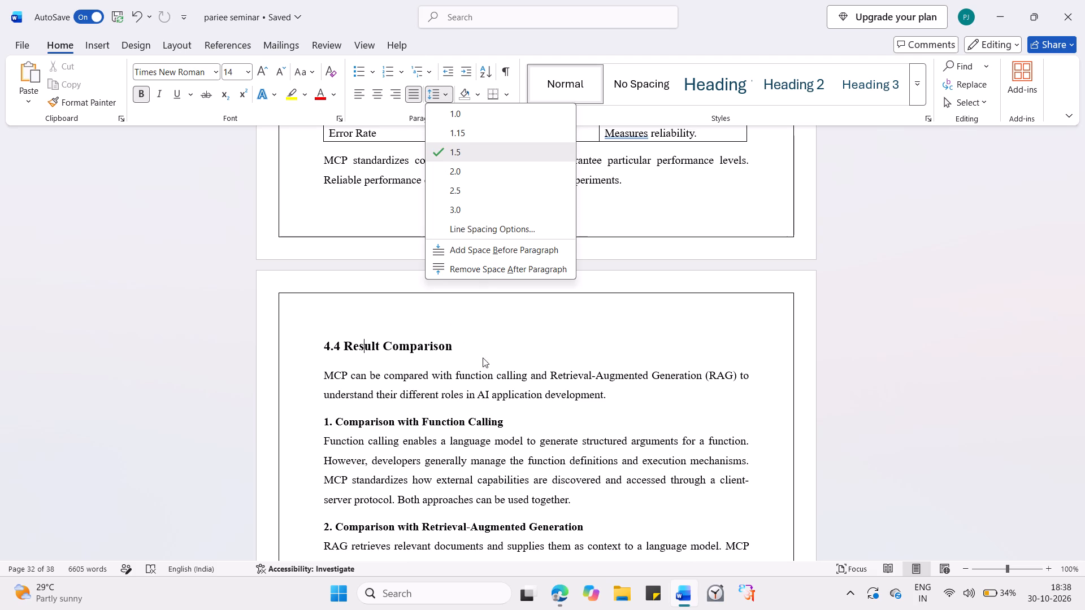
left_click(571, 337)
Check the spacing options of the 3. Interpretation of the Comparison heading in section 4.4.
scroll(571, 337, "down", 2)
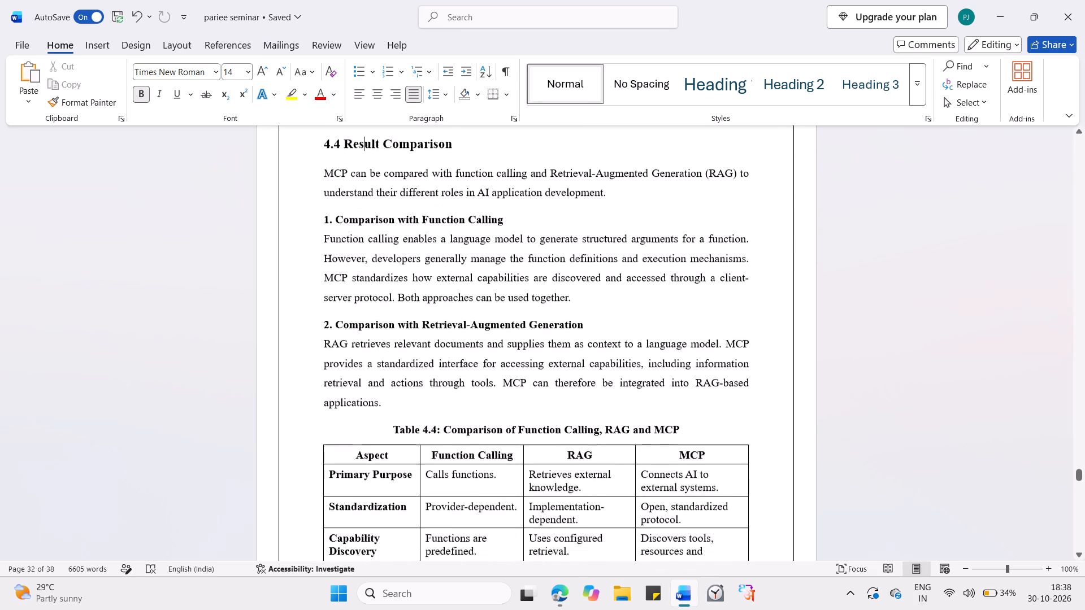
scroll(571, 337, "down", 3)
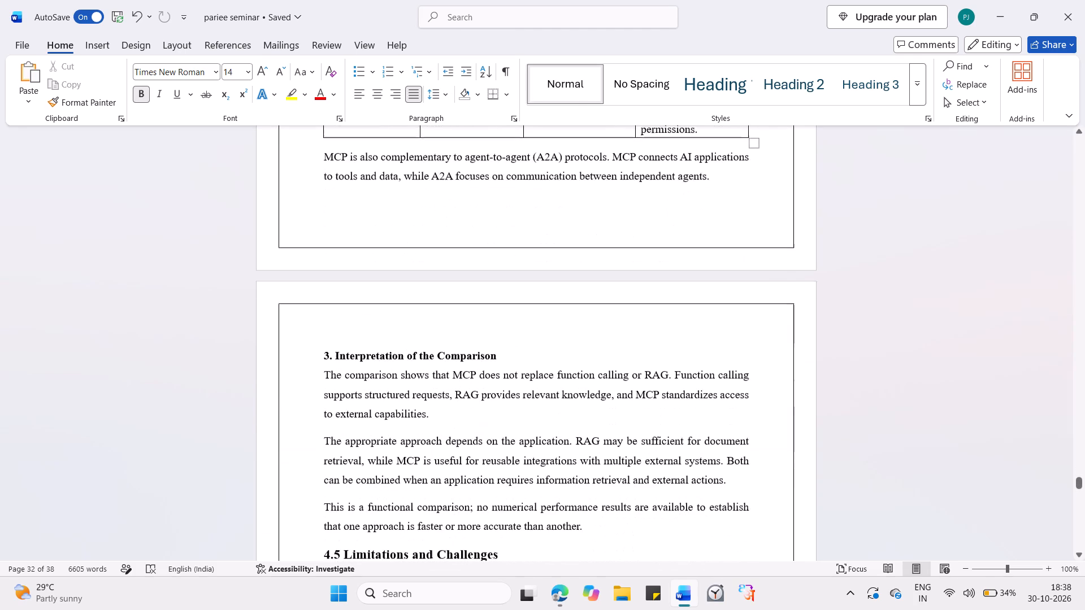
scroll(571, 337, "down", 1)
left_click(422, 338)
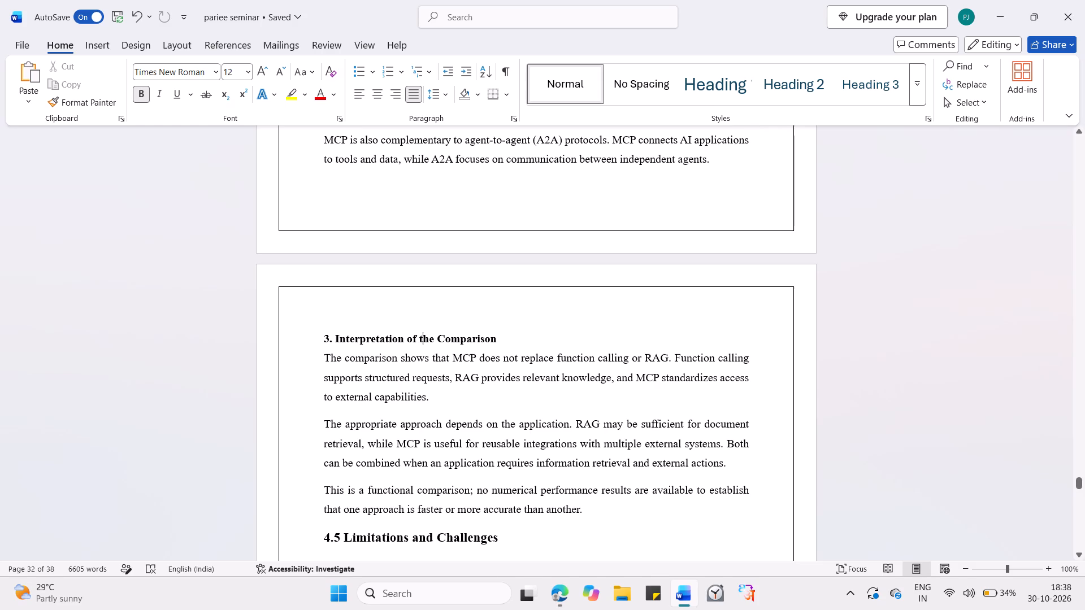
left_click(437, 94)
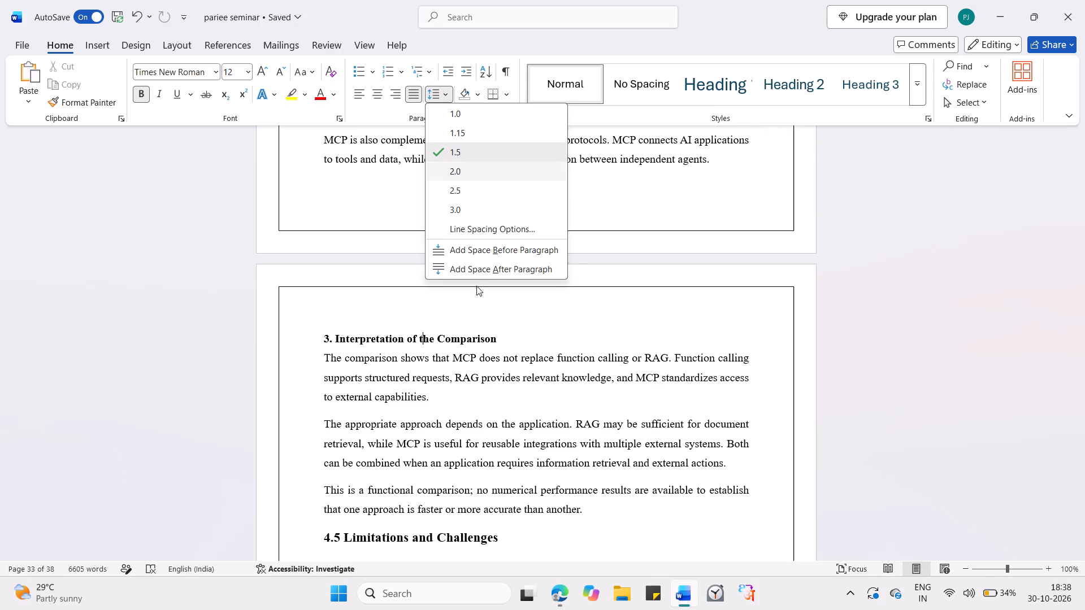
left_click(549, 303)
Insert a blank line above the 4.5 Limitations and Challenges heading, with 1.0 line spacing and no space after it.
scroll(549, 303, "down", 1)
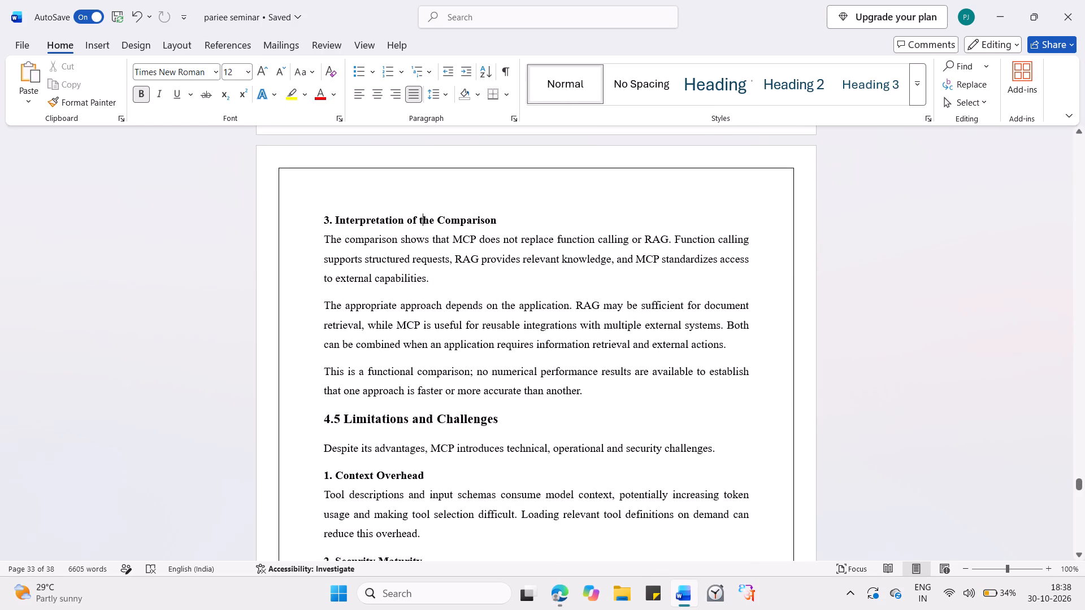
left_click(634, 397)
key("Return")
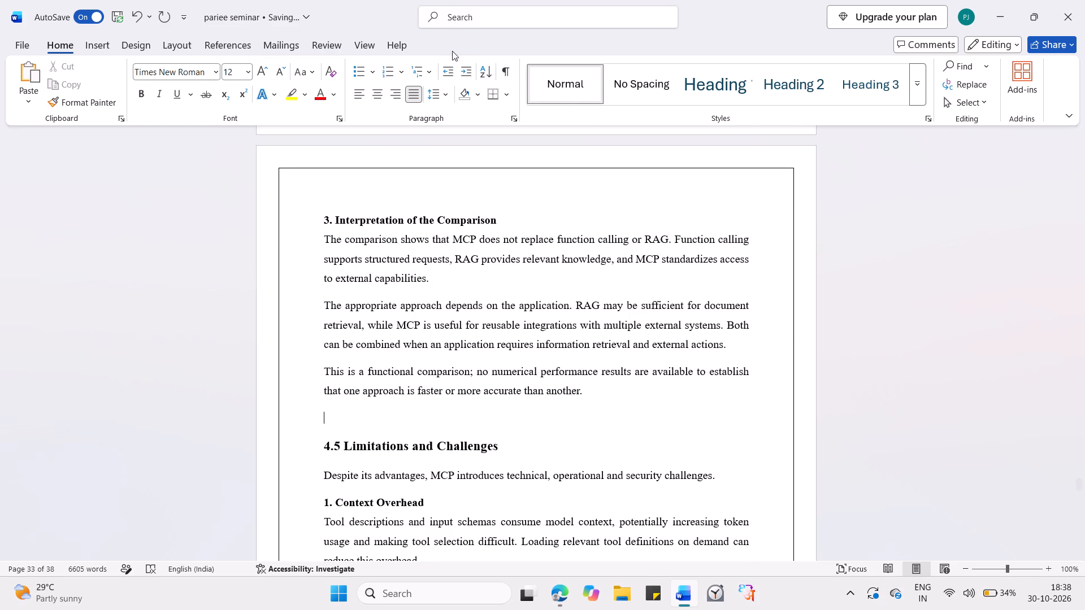
left_click(444, 90)
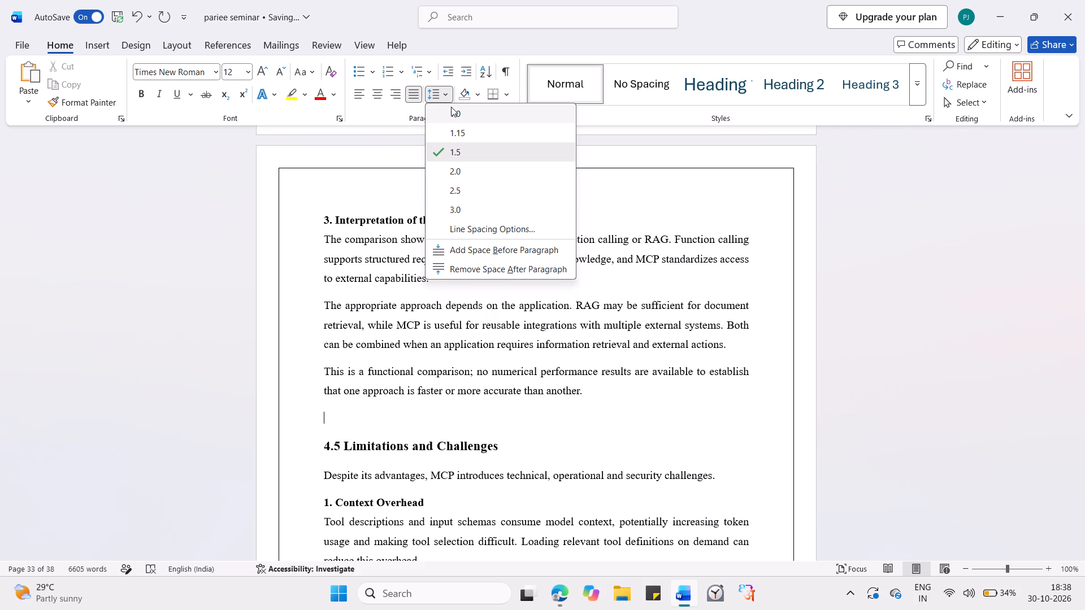
left_click(451, 107)
left_click(435, 94)
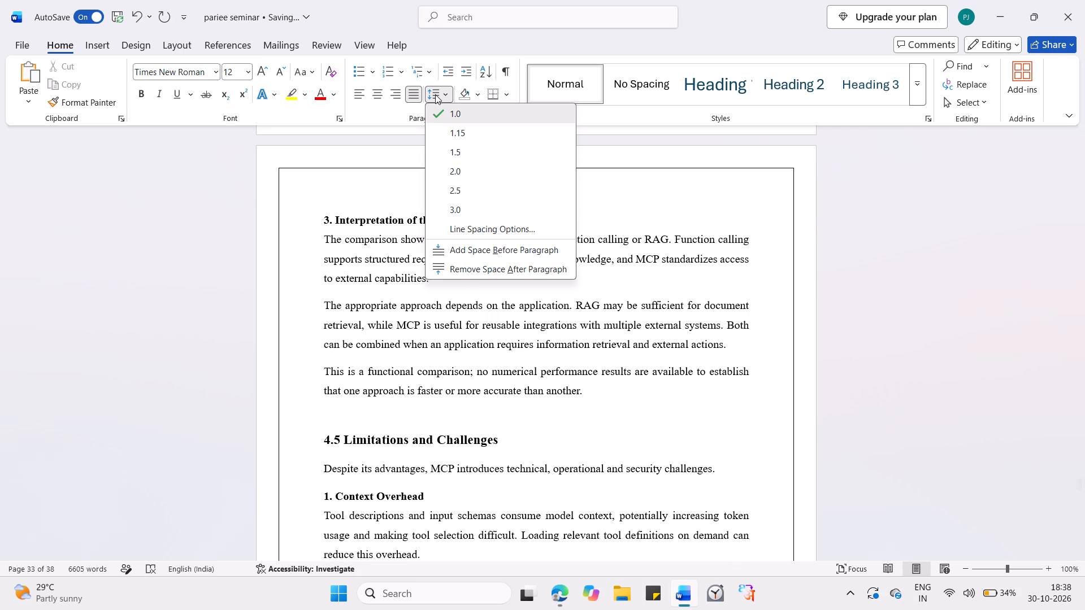
left_click(436, 270)
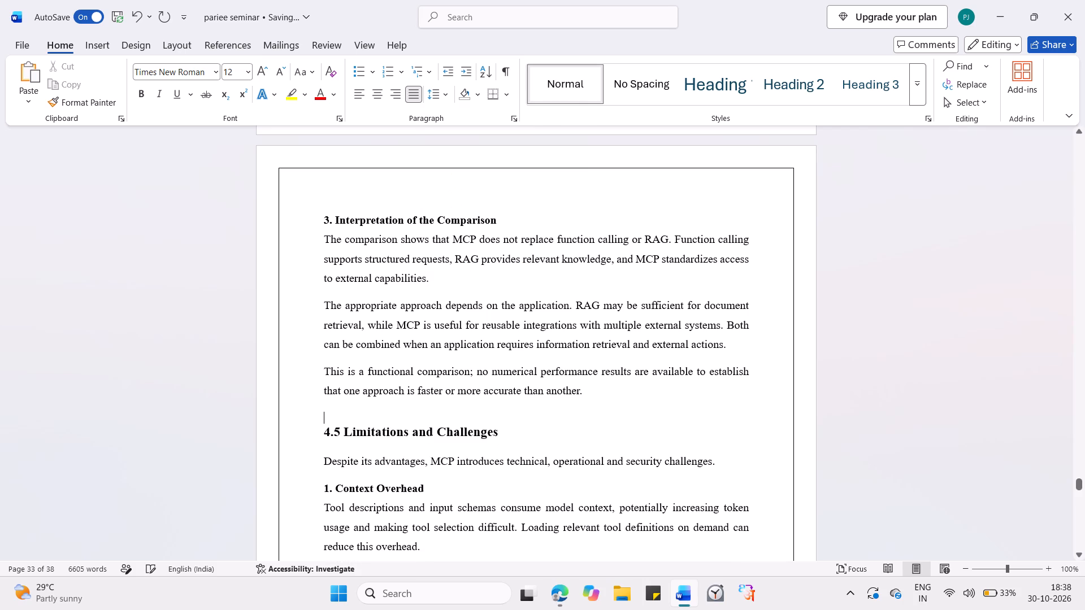
Insert two blank lines above the 5. Non-Deterministic Tool Selection heading to push it onto the next page with its paragraph.
scroll(413, 357, "down", 2)
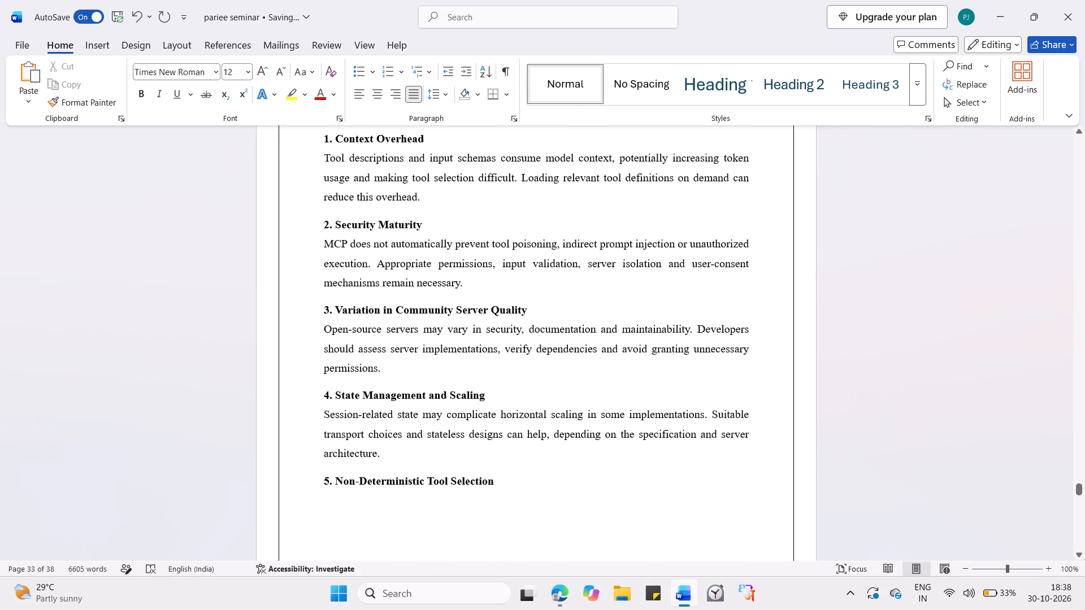
scroll(413, 357, "down", 1)
left_click(393, 405)
key("Return")
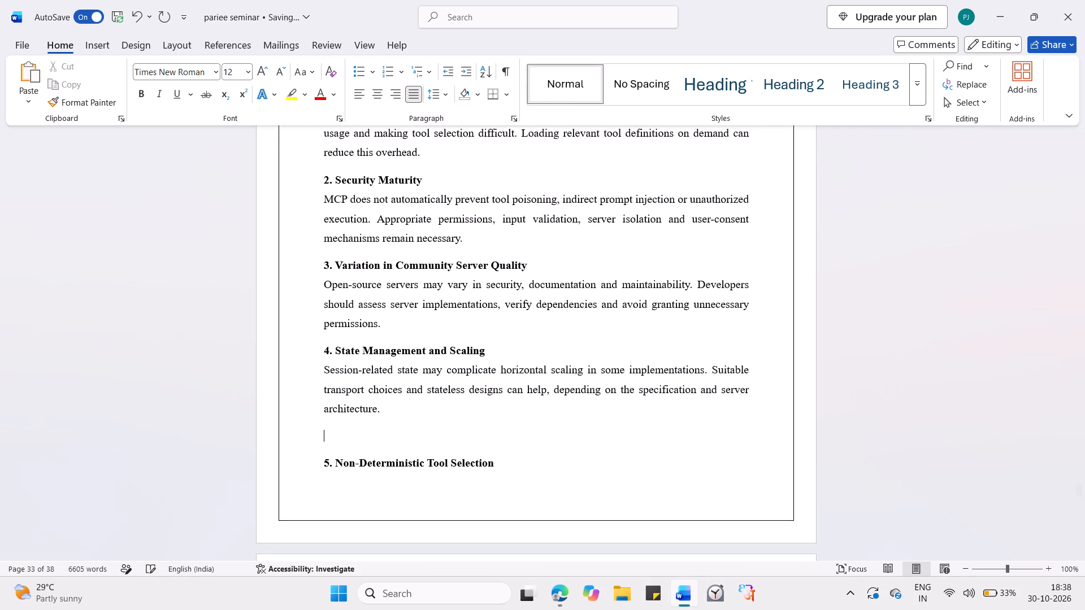
key("Return")
scroll(393, 405, "down", 2)
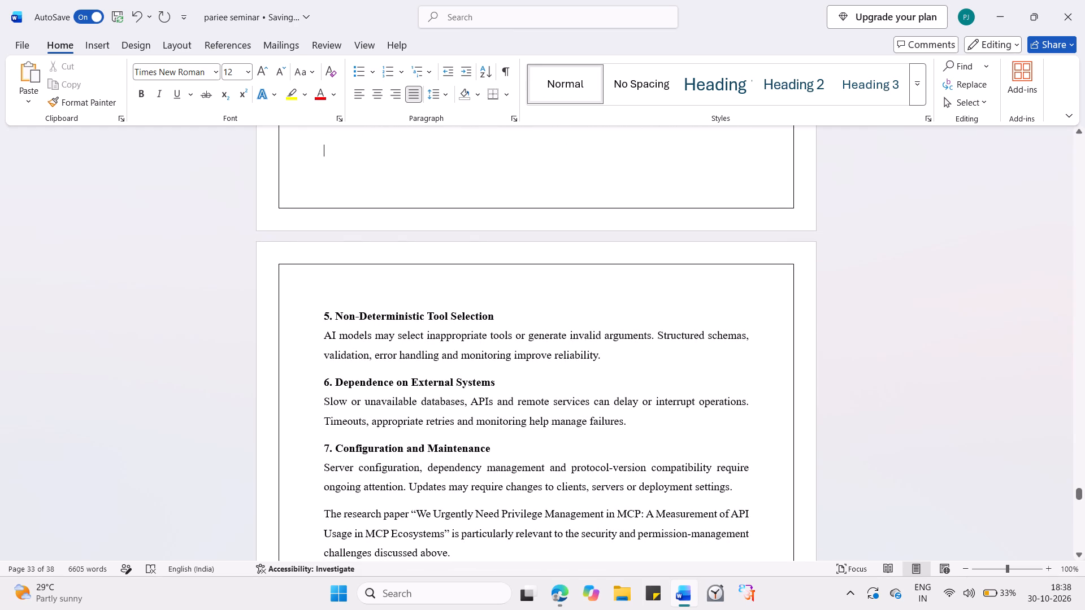
Check the line spacing options of the research paper paragraph above the Table 4.5 caption.
scroll(445, 408, "down", 1)
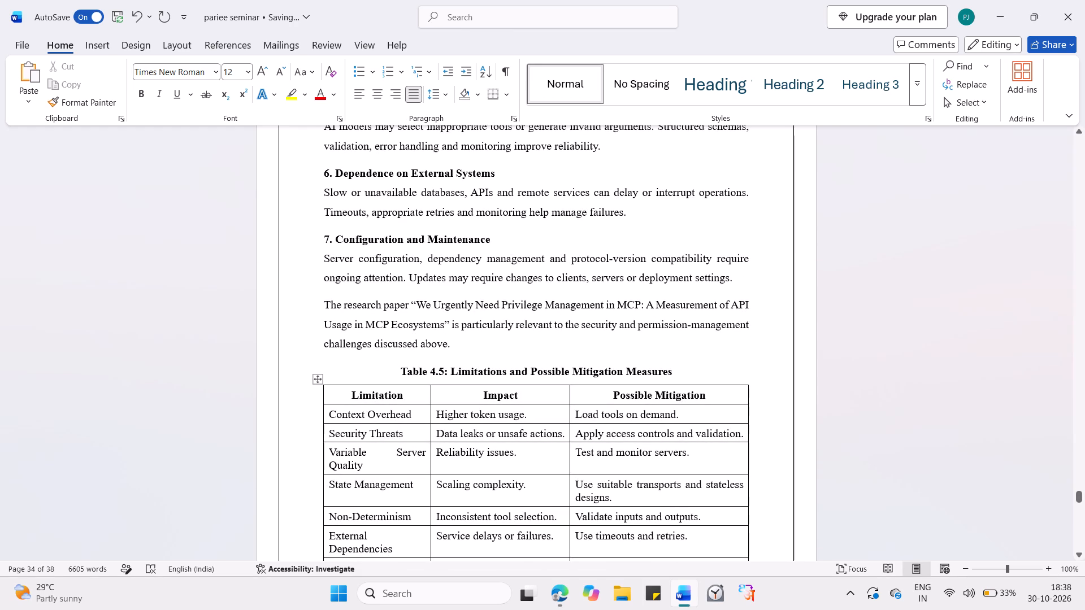
left_click(428, 373)
left_click(437, 348)
left_click(442, 92)
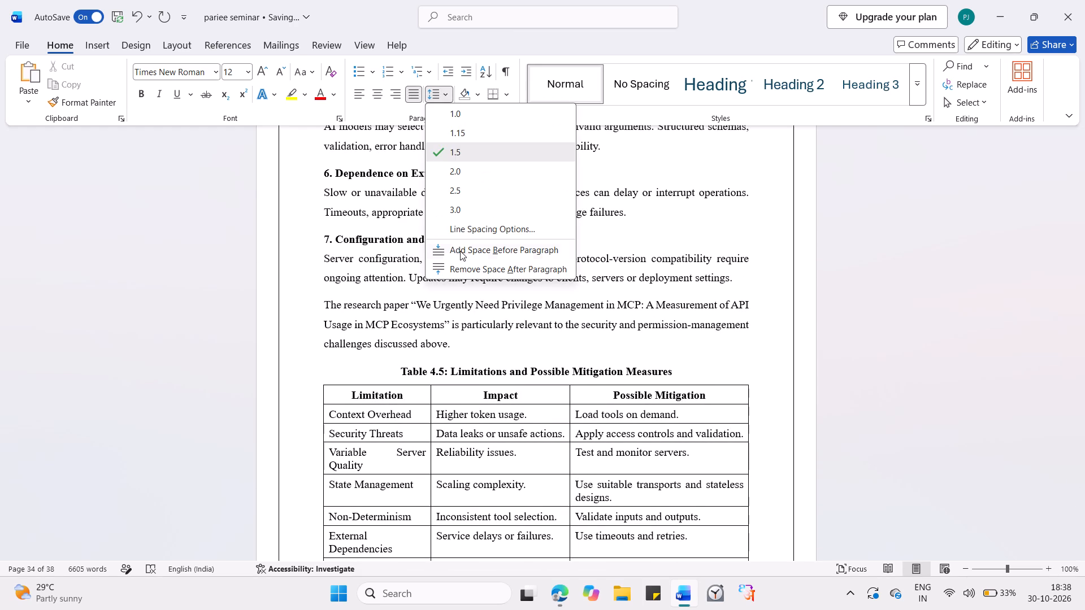
left_click(558, 346)
Set the blank line above the 4.6 Future Scope heading to 1.0 line spacing and check its spacing options.
scroll(502, 368, "down", 1)
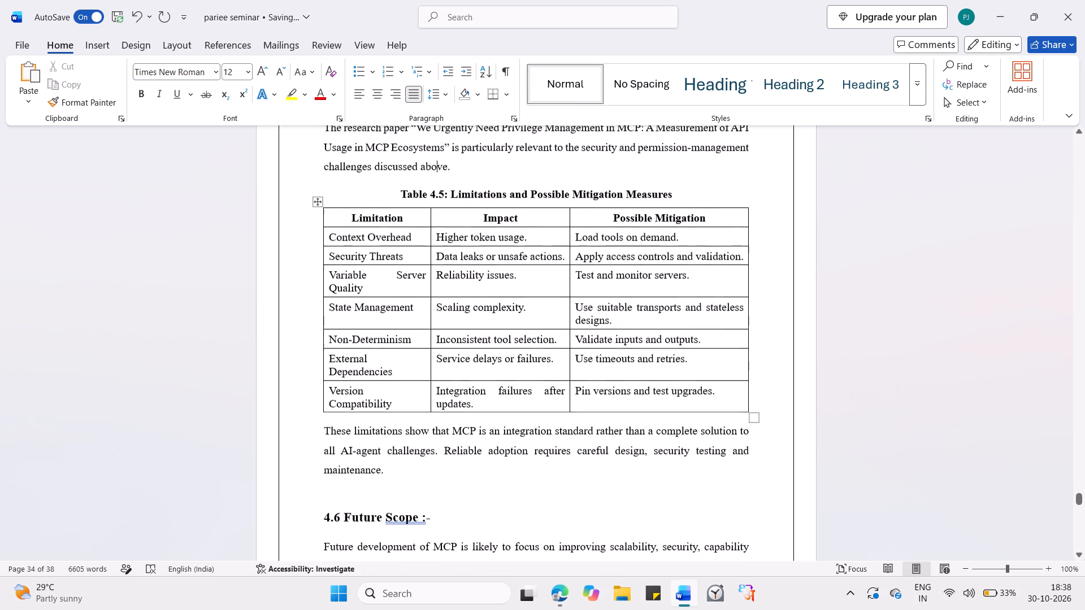
scroll(502, 368, "down", 3)
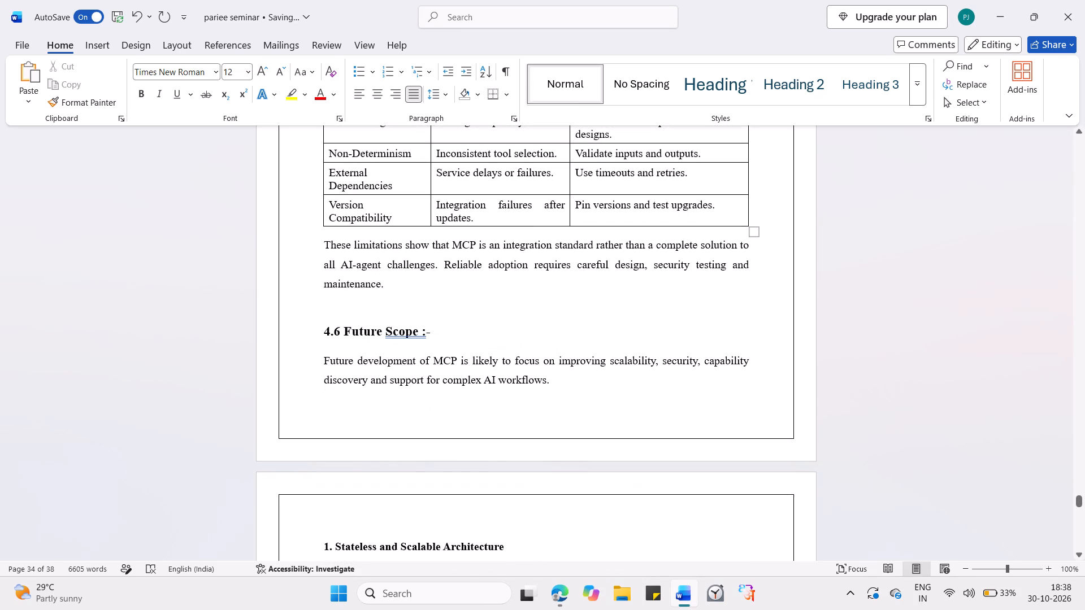
left_click(374, 311)
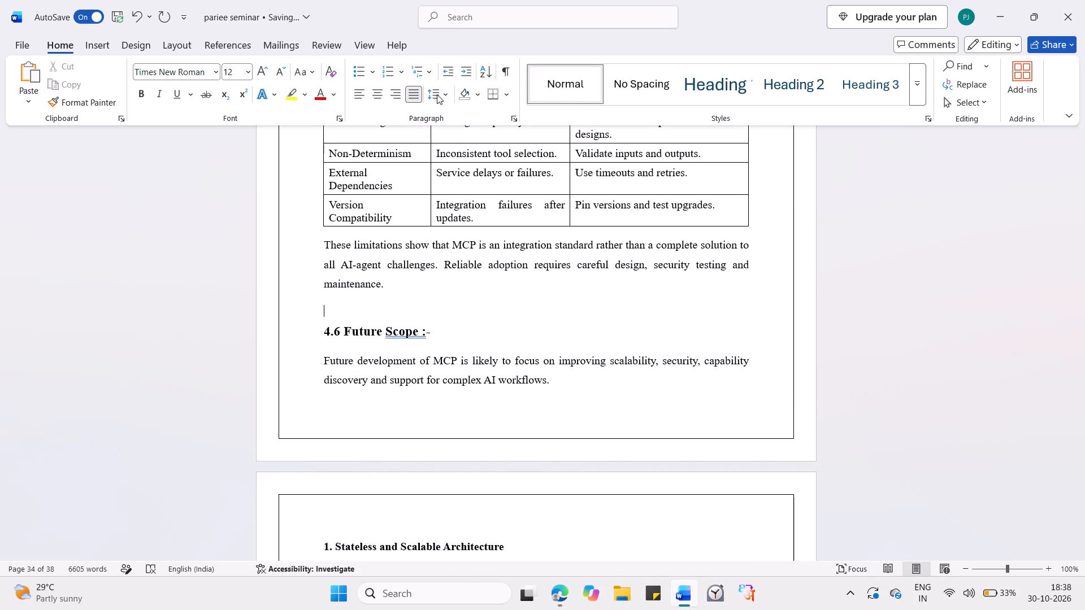
left_click(437, 94)
left_click(458, 111)
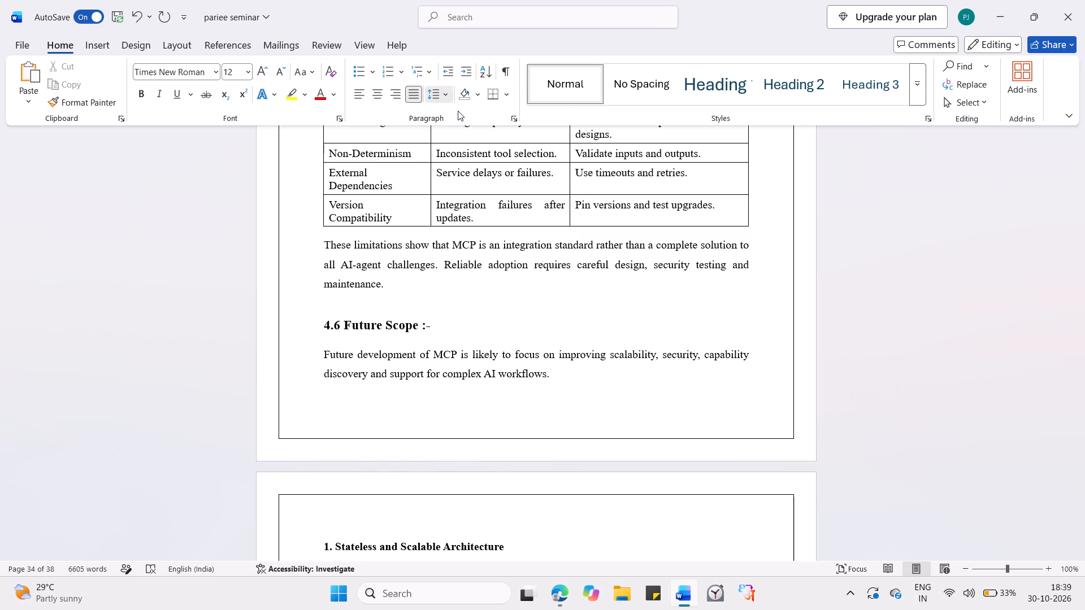
left_click(449, 90)
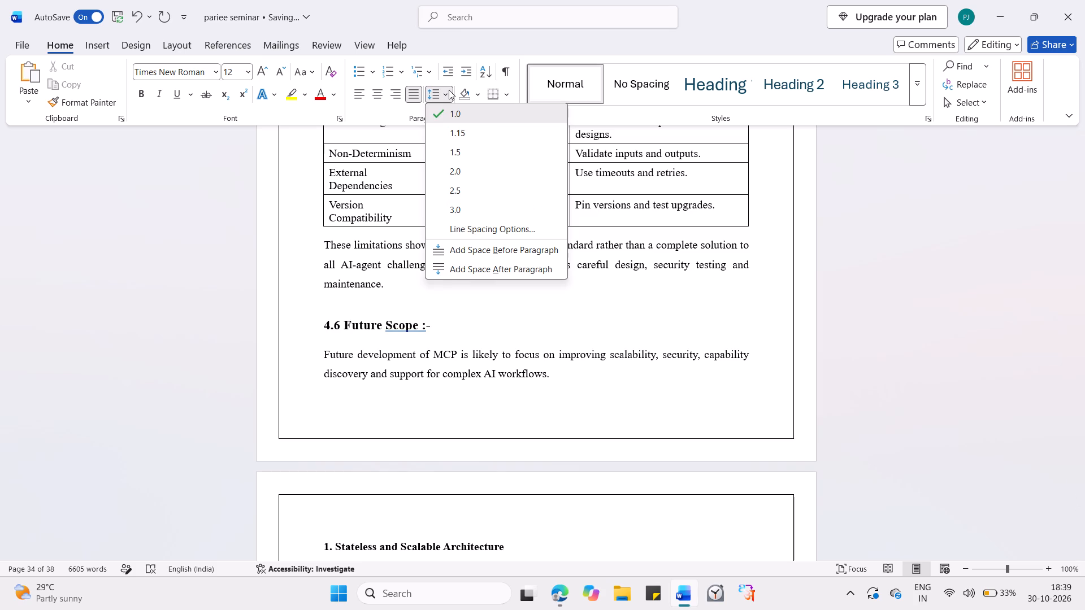
left_click(561, 299)
Remove the duplicate full stop after "adoption" at the end of section 4.6's closing paragraph.
scroll(561, 299, "down", 1)
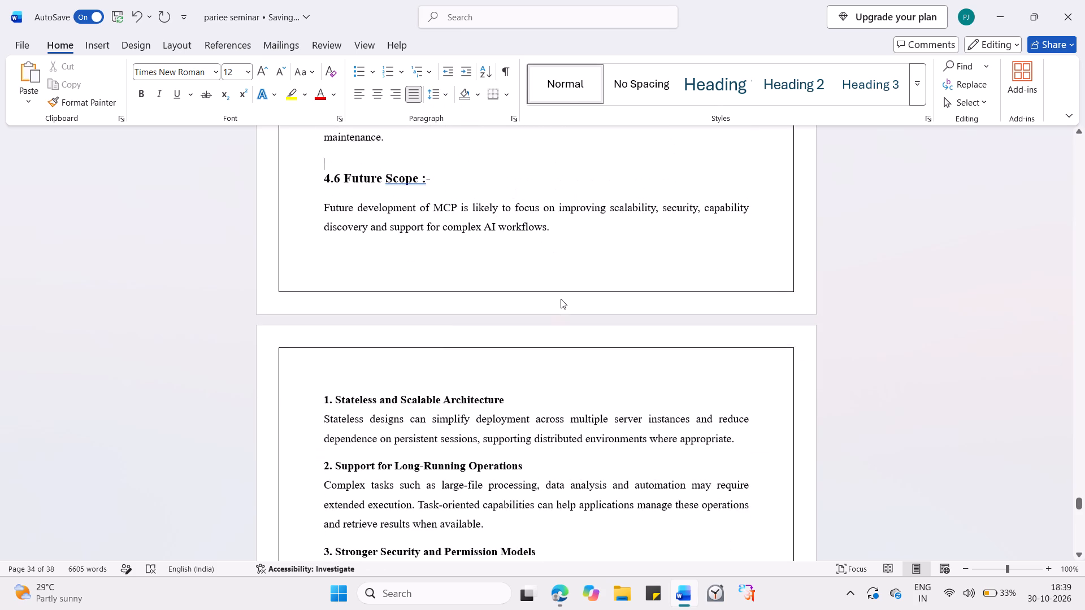
scroll(561, 299, "down", 1)
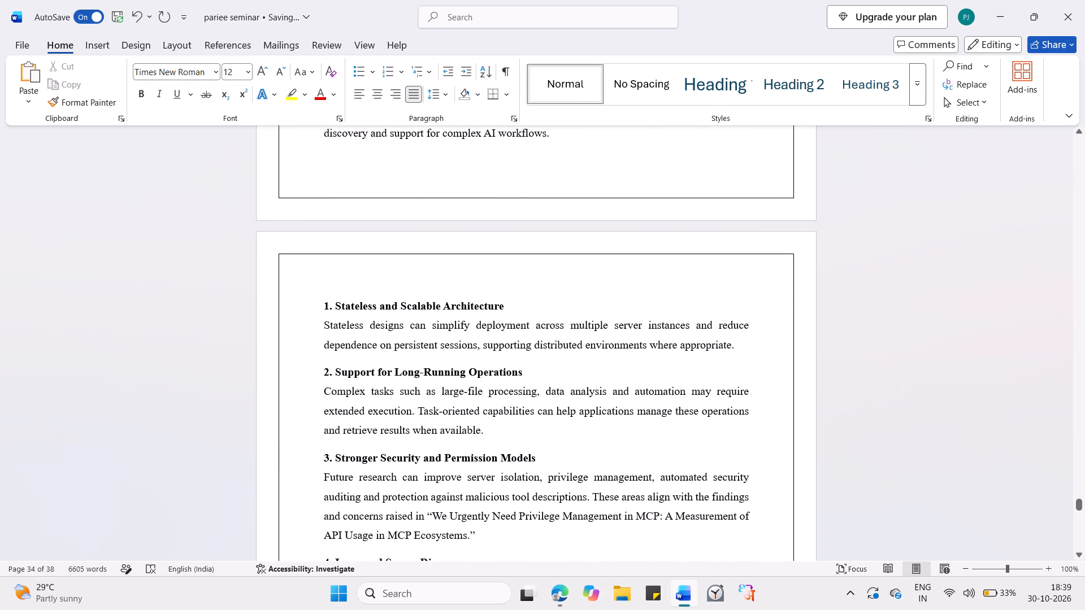
scroll(561, 299, "down", 2)
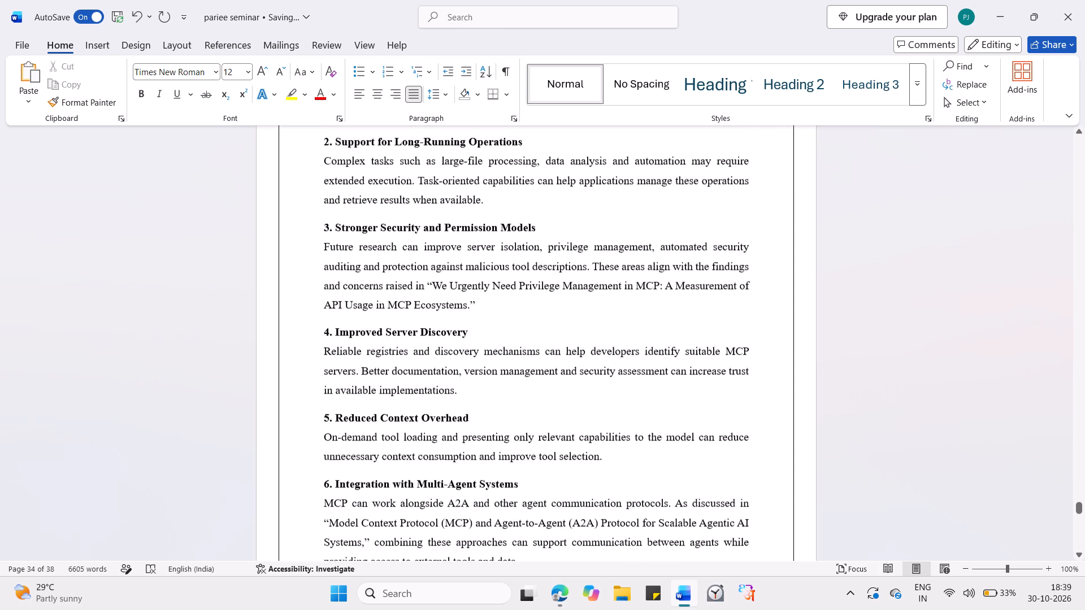
scroll(561, 299, "down", 3)
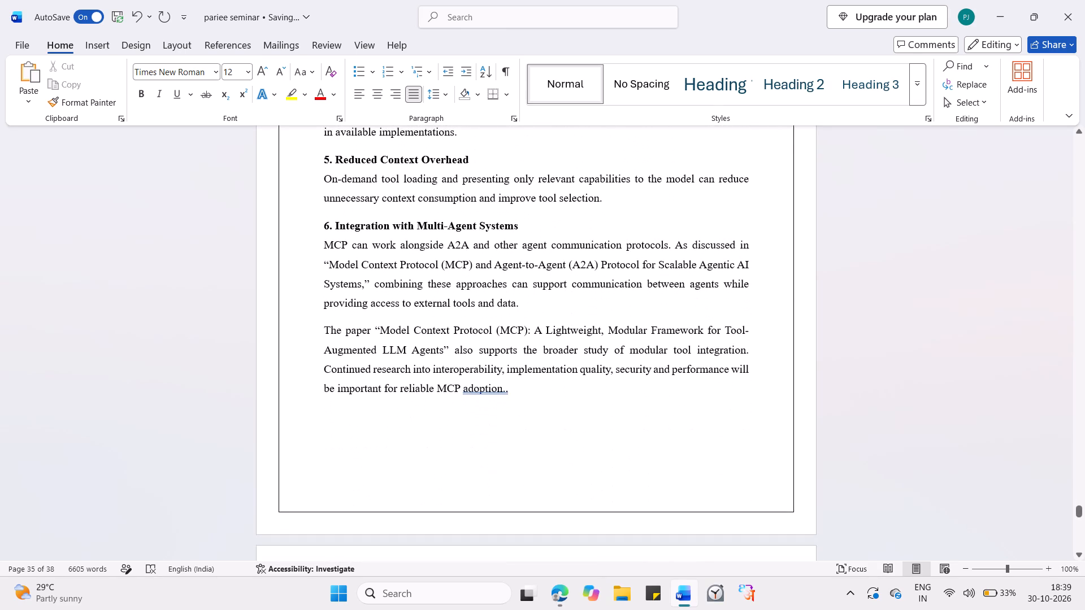
left_click(513, 389)
key("BackSpace")
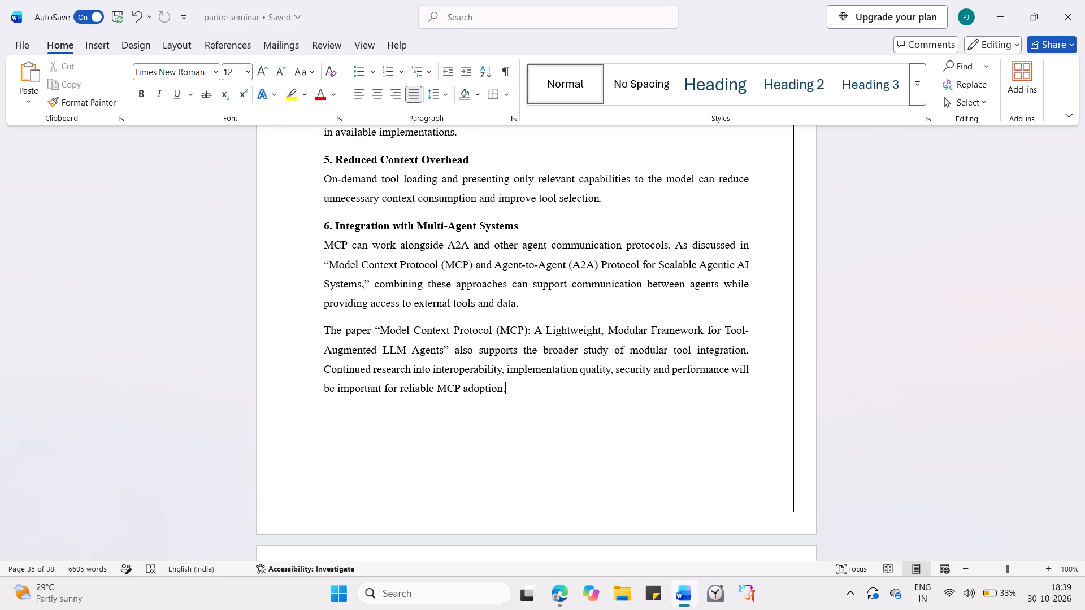
Delete the surplus empty lines above the Chapter : 5 CONCLUSION heading so it starts at the top of its page.
scroll(513, 389, "down", 7)
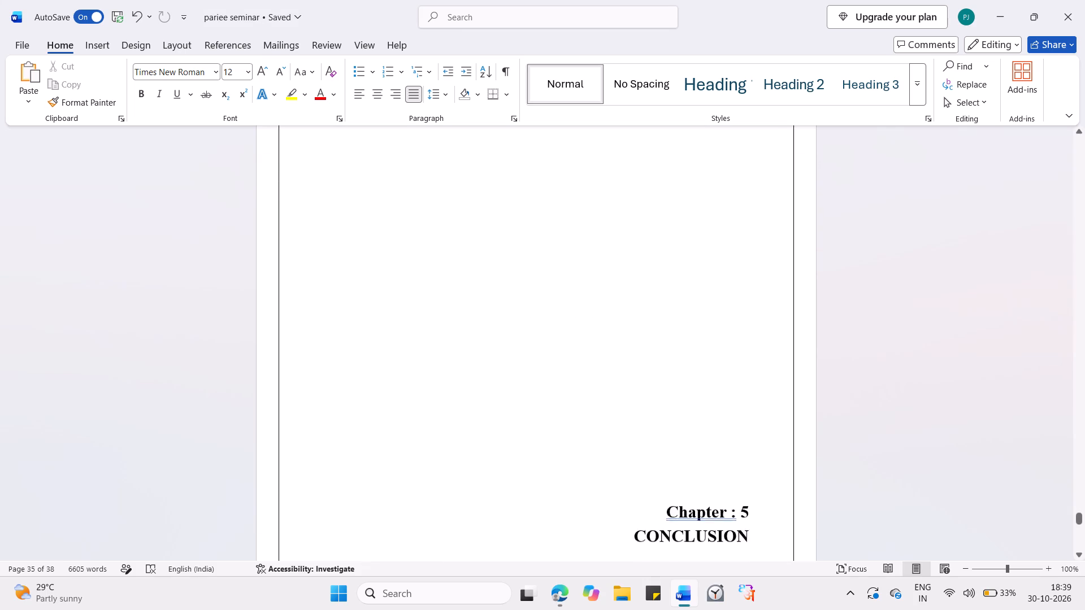
scroll(513, 389, "down", 1)
left_click(647, 308)
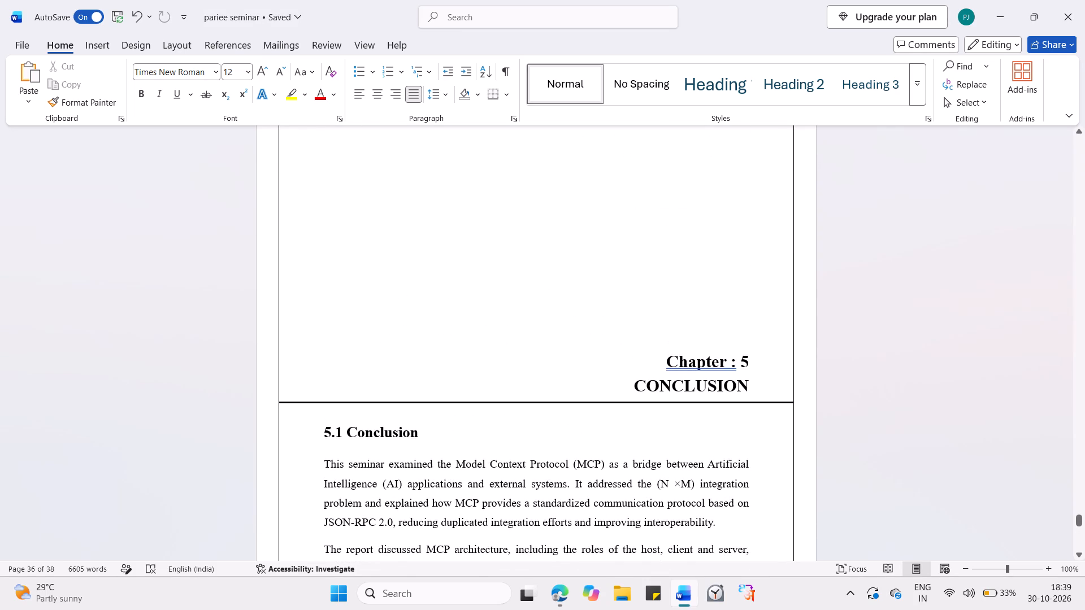
key("Down")
key("BackSpace")
key("BackSpace")
key("BackSpace")
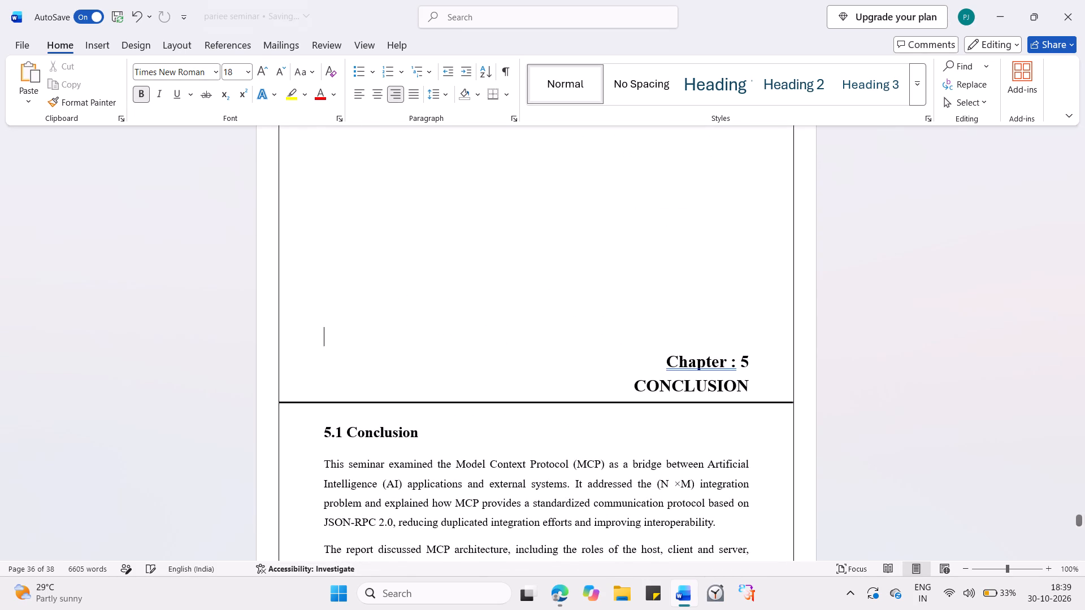
key("BackSpace")
key("BackSpace")
key("BackSpace")
scroll(647, 308, "up", 1)
key("BackSpace")
key("BackSpace")
key("BackSpace")
key("BackSpace")
key("BackSpace")
key("BackSpace")
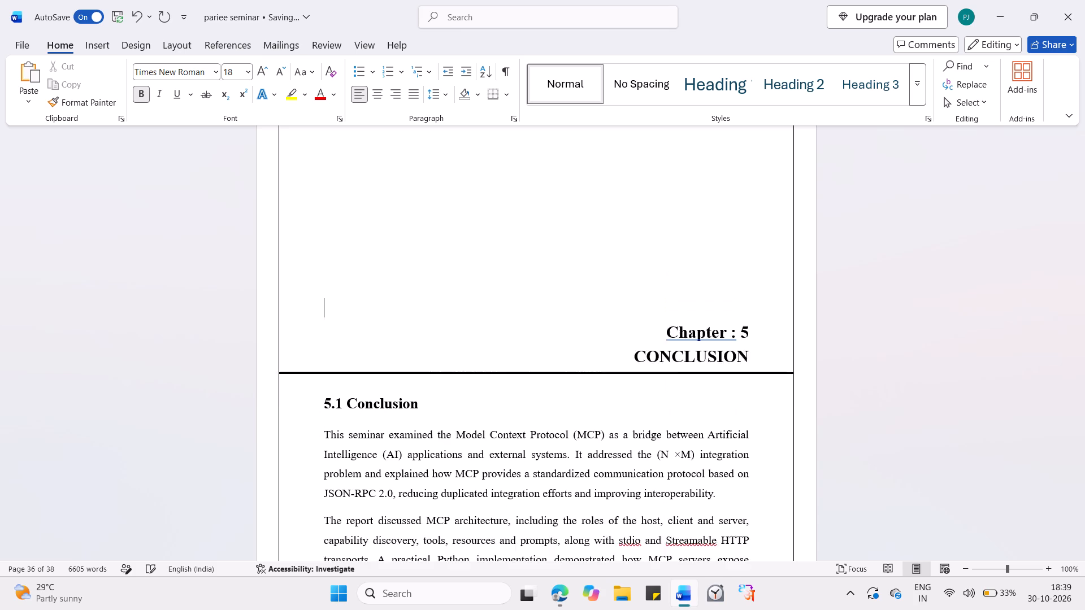
key("BackSpace")
scroll(647, 308, "up", 2)
key("BackSpace")
key("BackSpace")
key("BackSpace")
key("BackSpace")
key("BackSpace")
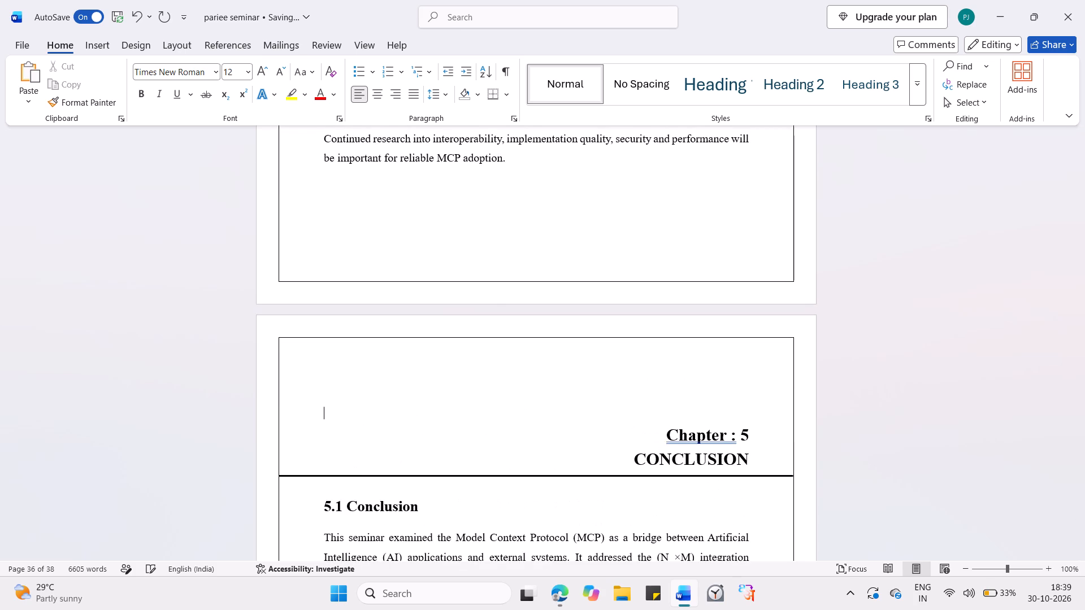
key("BackSpace")
key("BackSpace")
key("Down")
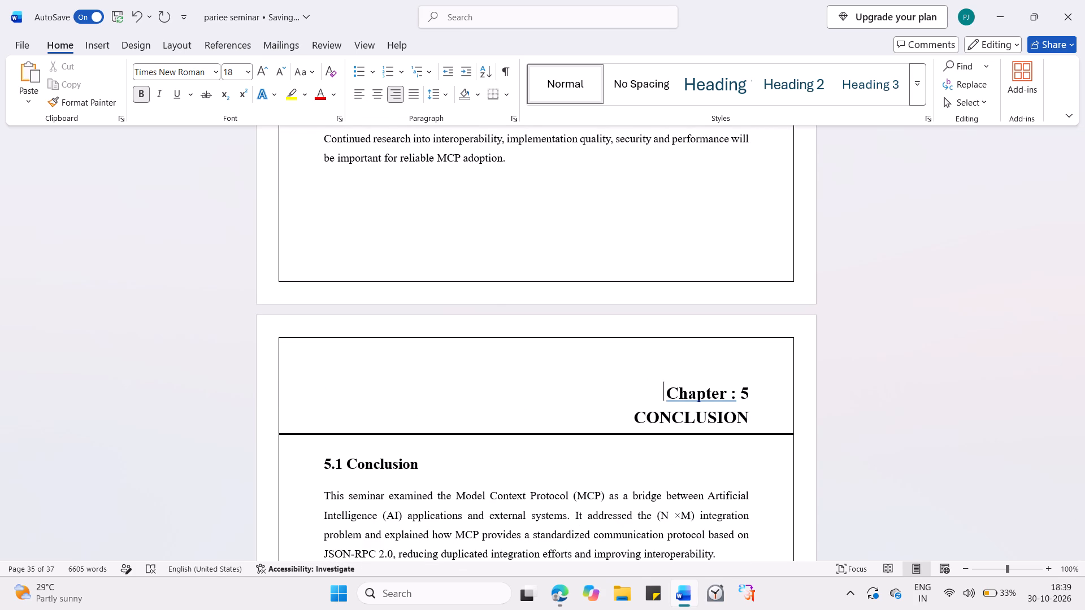
Review the page layout and spacing of Chapter 4, from section 4.6 back to its opening page and forward again.
scroll(739, 250, "up", 2)
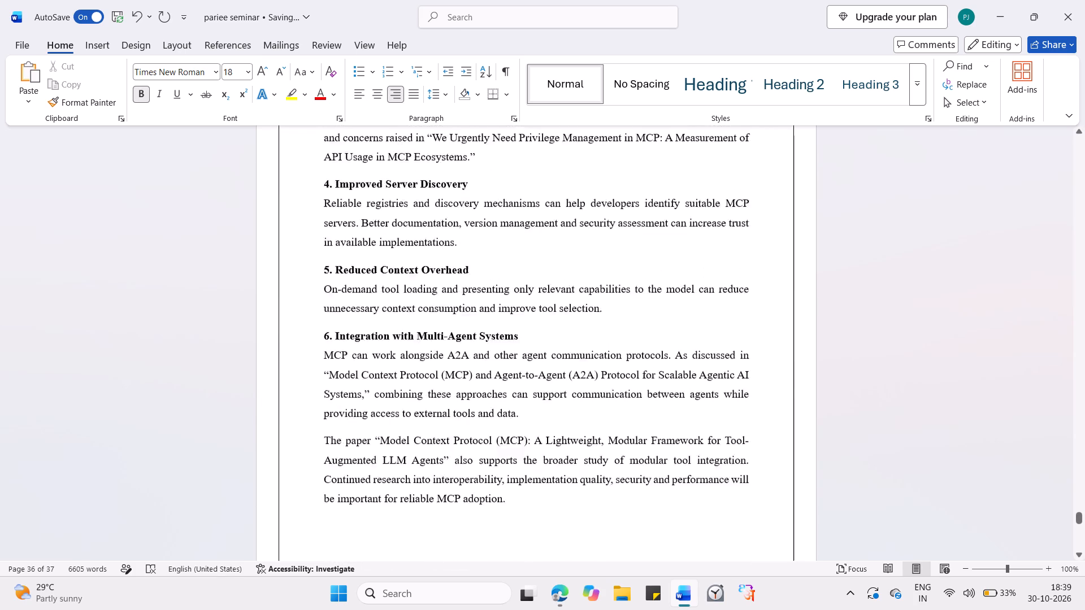
scroll(739, 250, "up", 5)
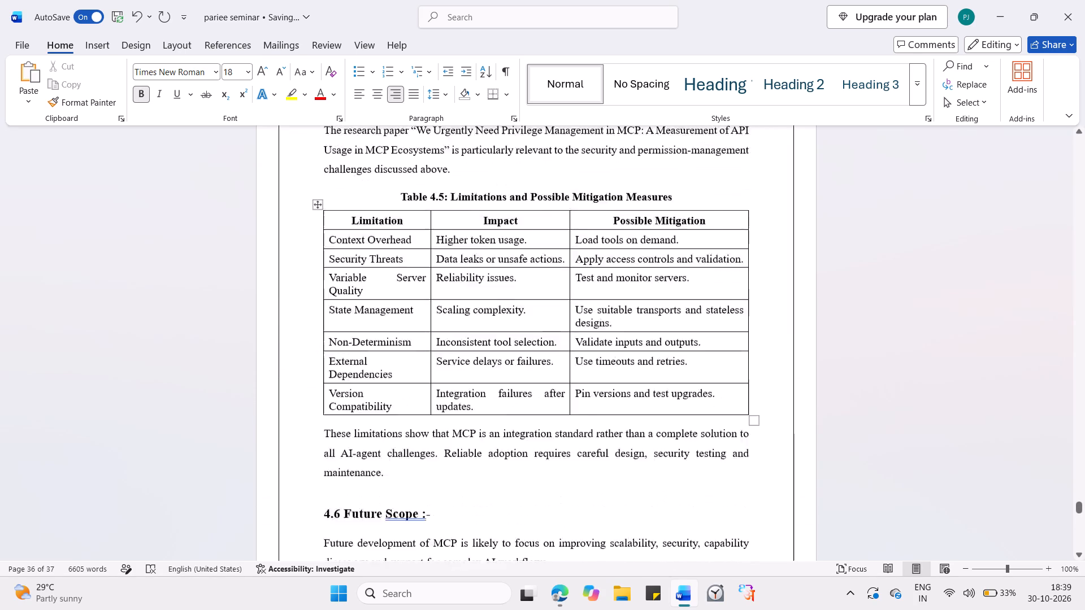
scroll(739, 250, "up", 5)
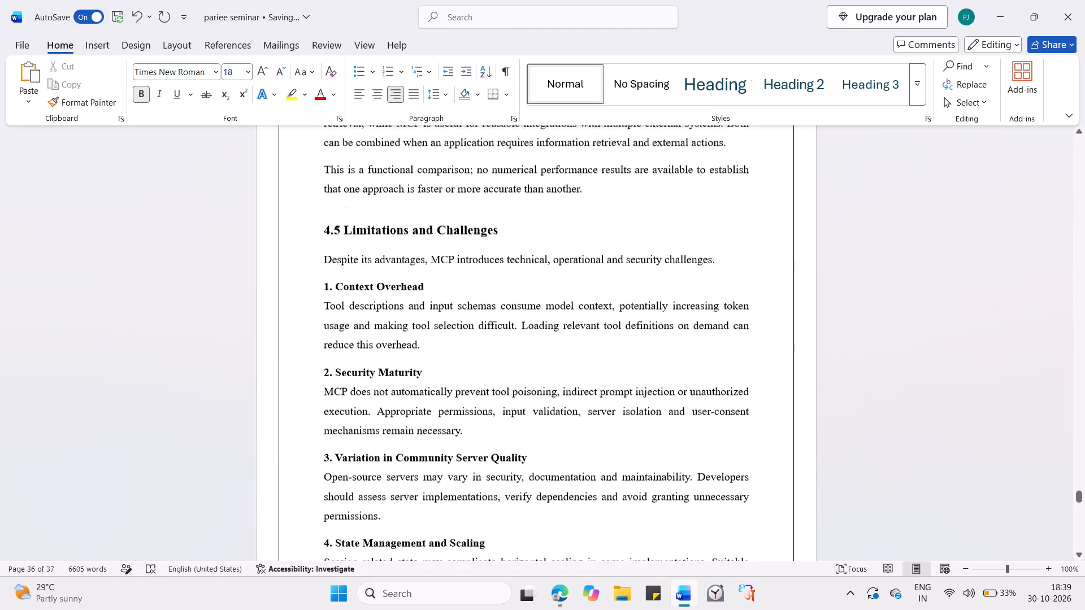
scroll(739, 250, "up", 5)
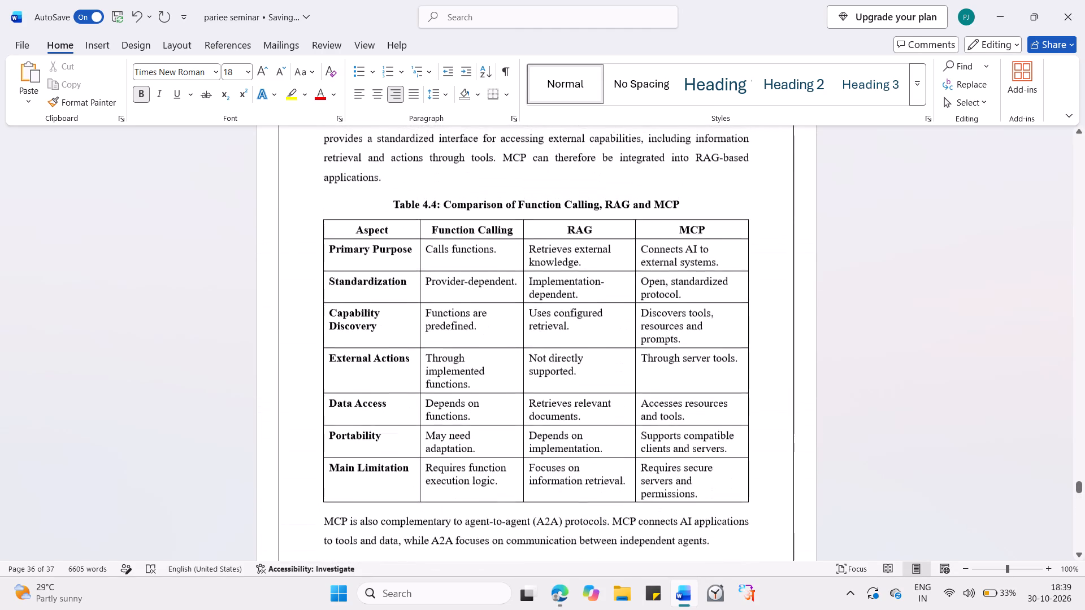
scroll(739, 250, "up", 5)
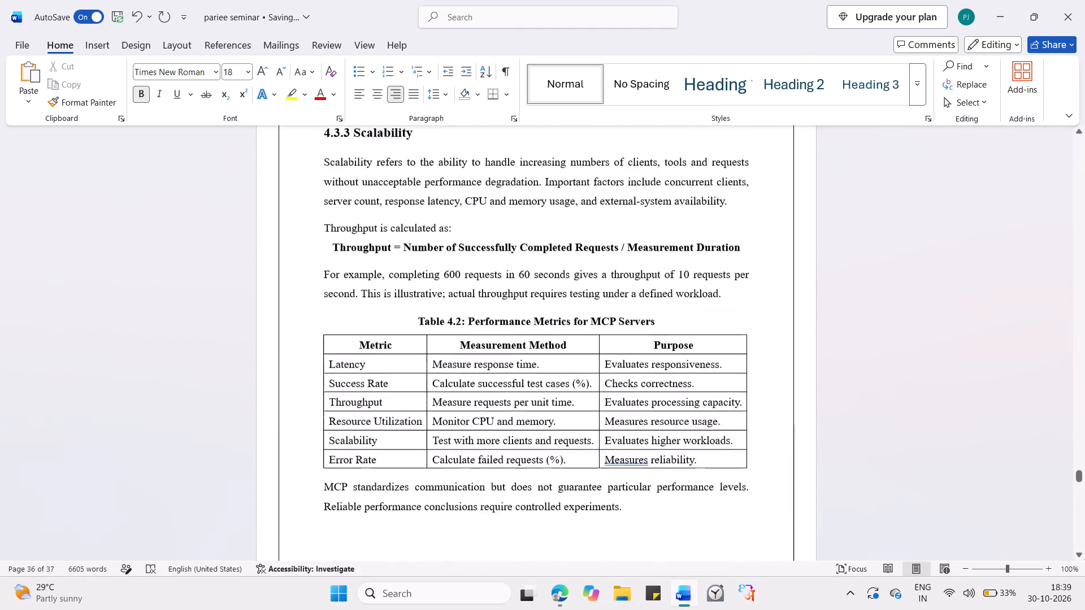
scroll(739, 250, "up", 5)
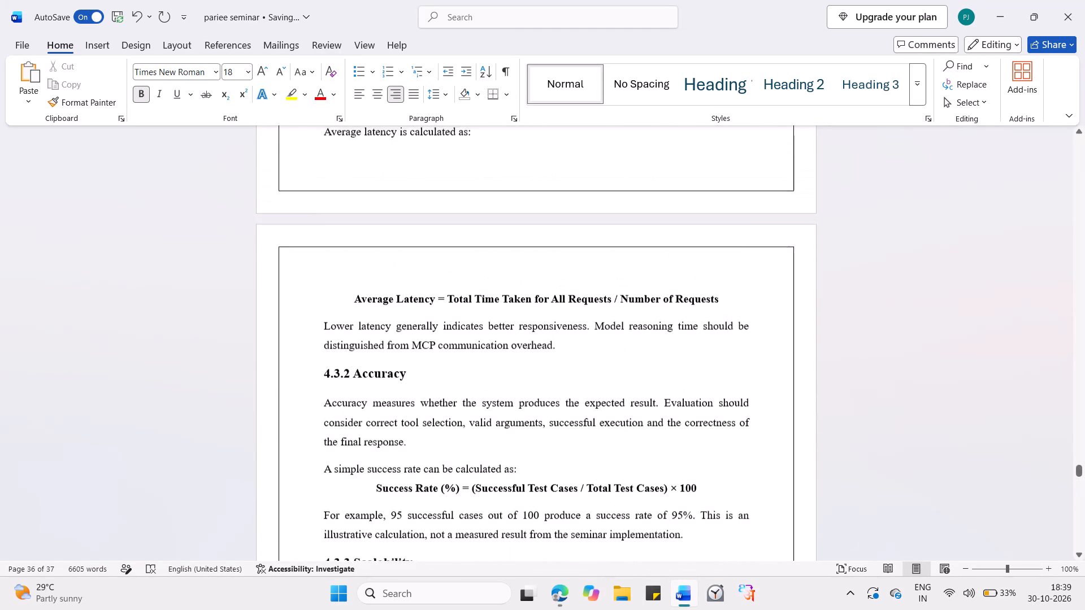
scroll(739, 250, "up", 5)
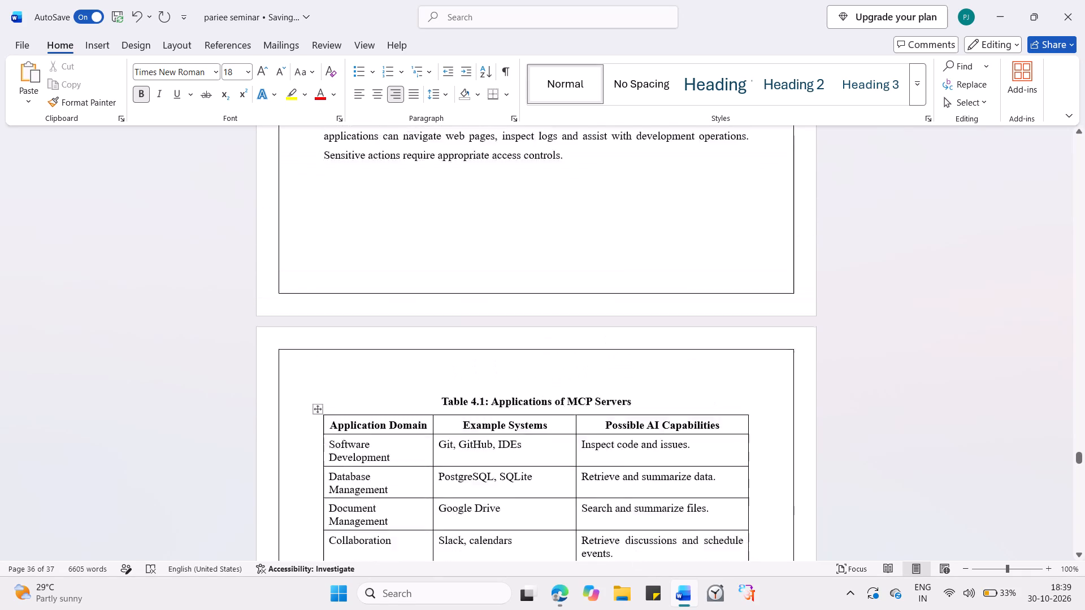
scroll(739, 250, "up", 5)
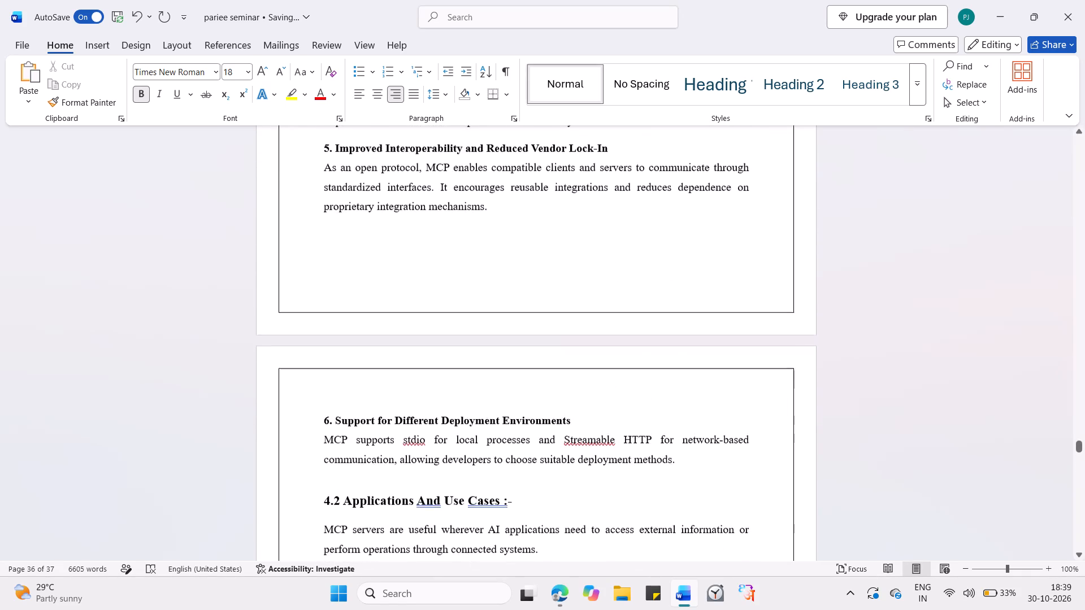
scroll(739, 250, "up", 4)
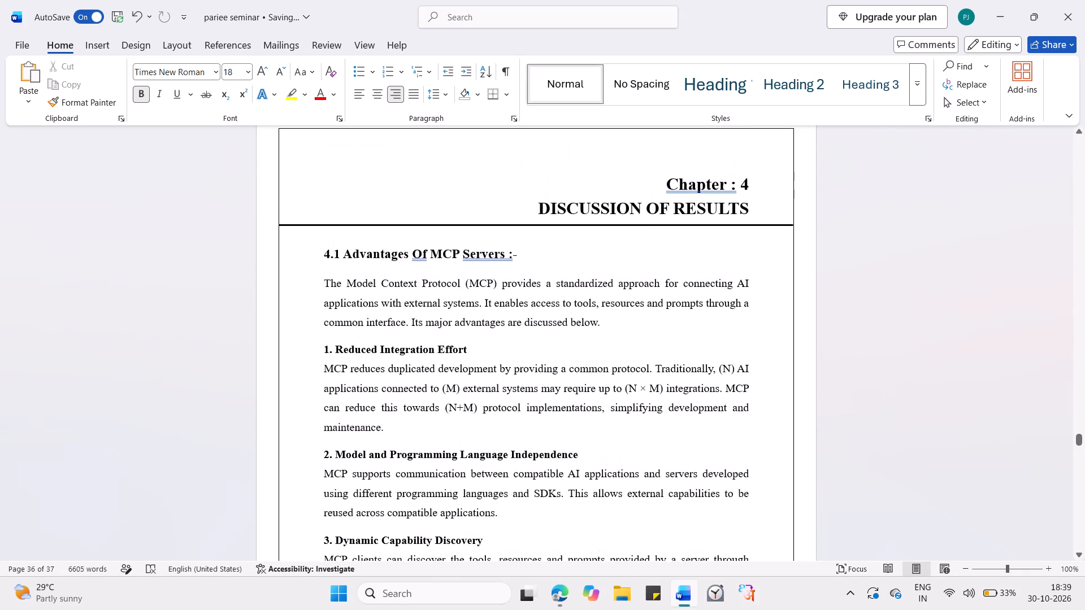
scroll(739, 250, "down", 8)
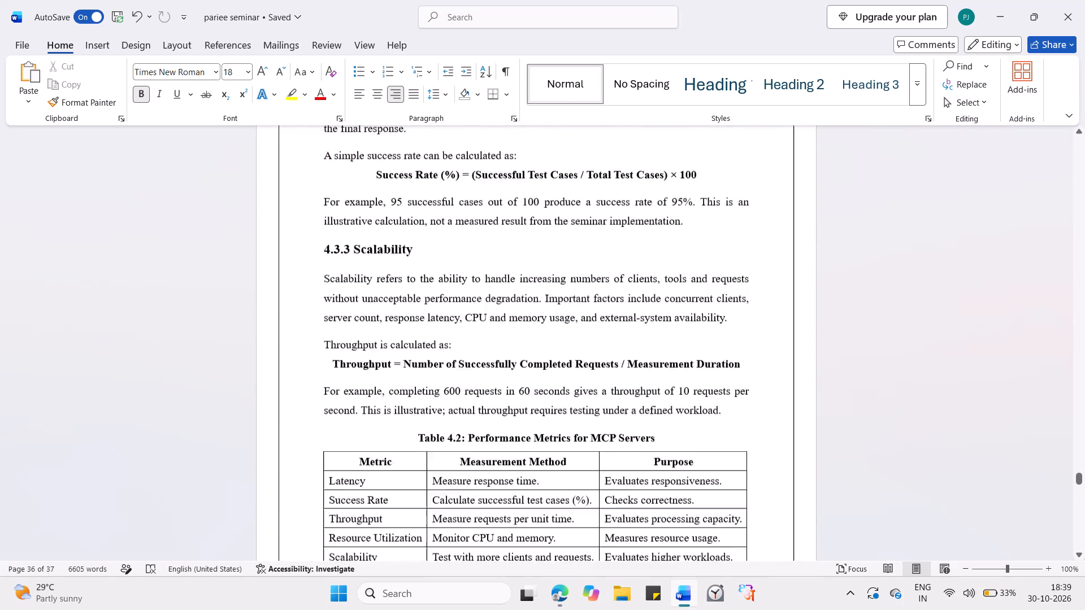
scroll(739, 250, "down", 7)
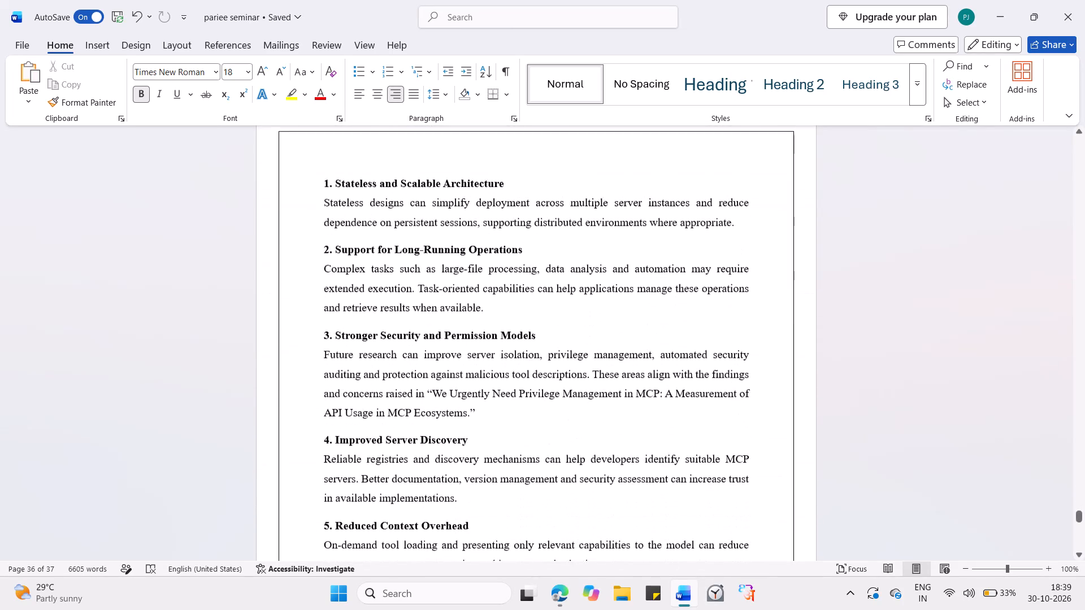
Add a space on each side of the dash after "The three selected research papers" in section 5.1 Conclusion.
scroll(739, 250, "down", 3)
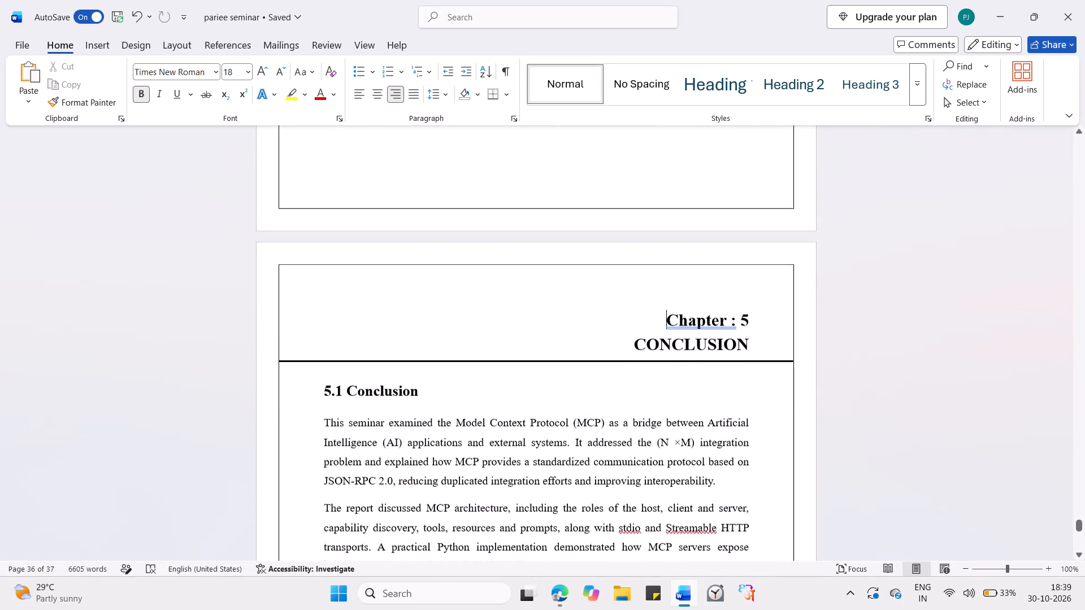
scroll(739, 250, "down", 2)
scroll(739, 250, "up", 1)
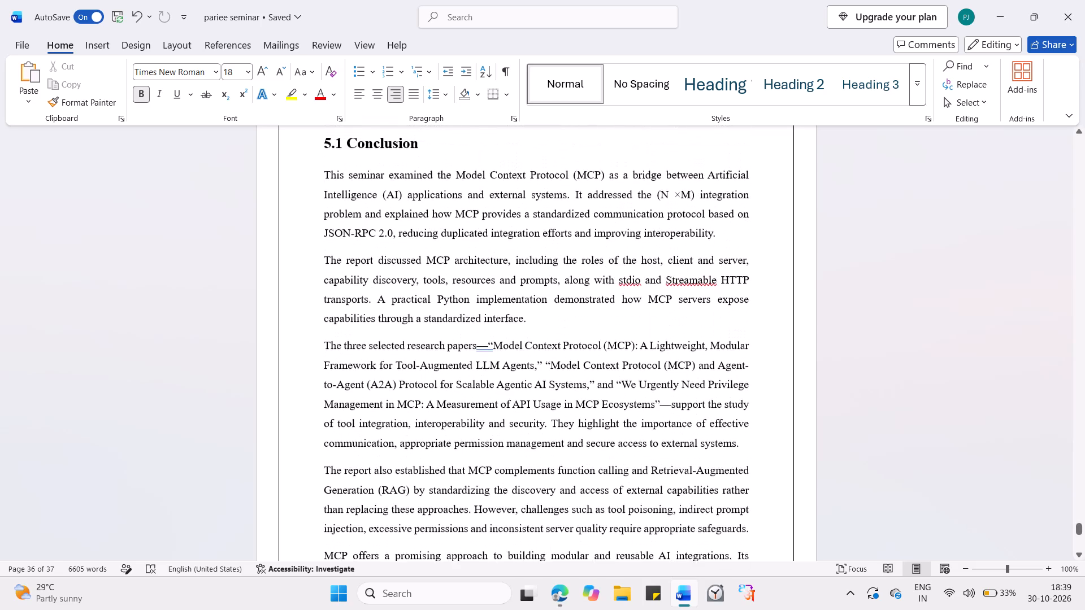
left_click(476, 353)
key("space")
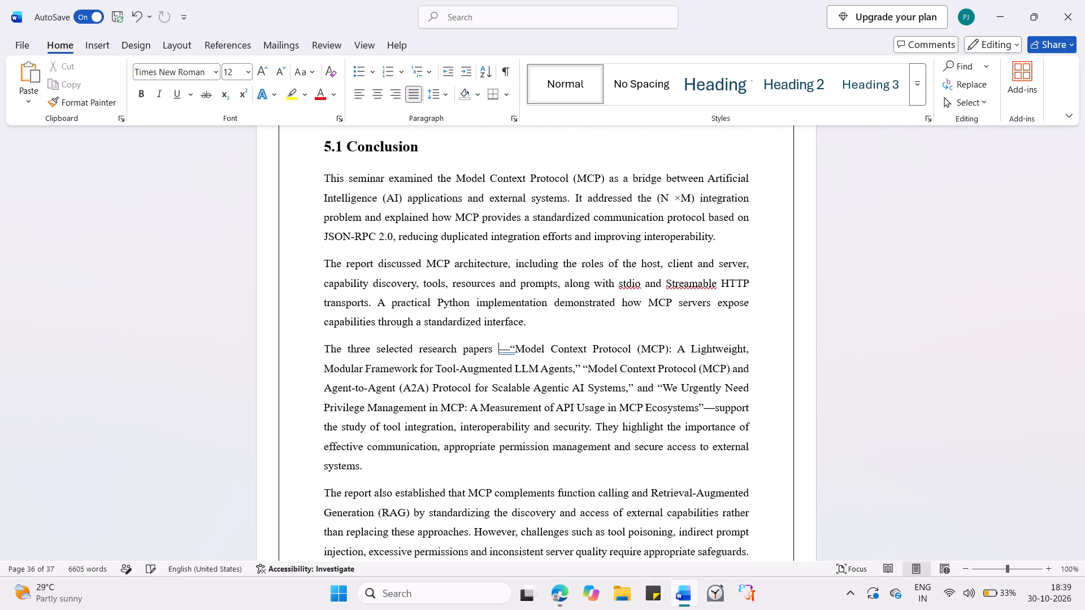
key("Right")
key("space")
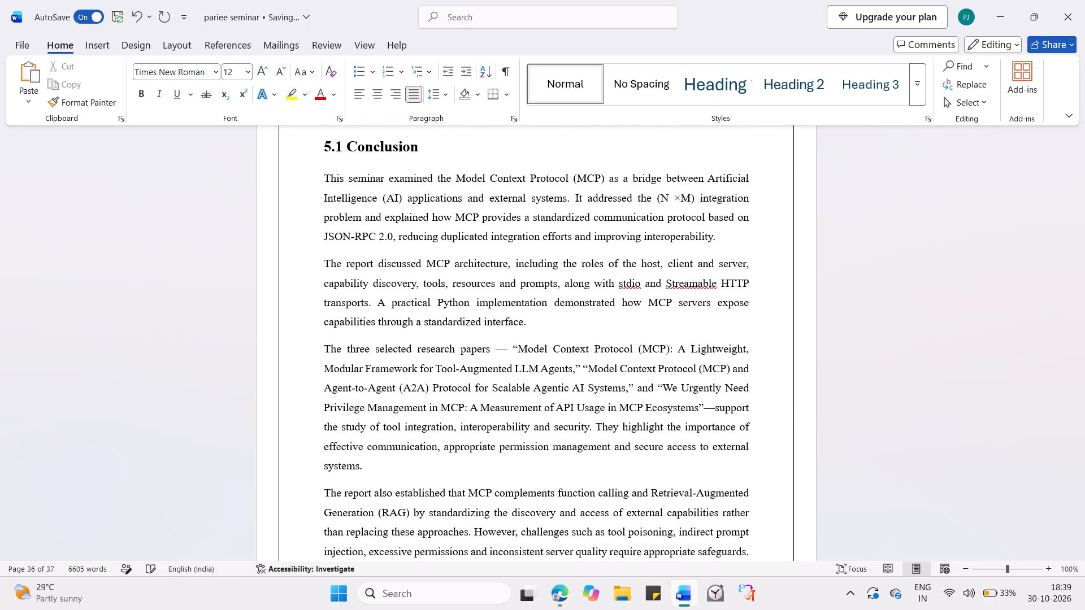
Remove the duplicate full stop after "interoperability" at the end of section 5.1's closing paragraph.
scroll(476, 353, "down", 3)
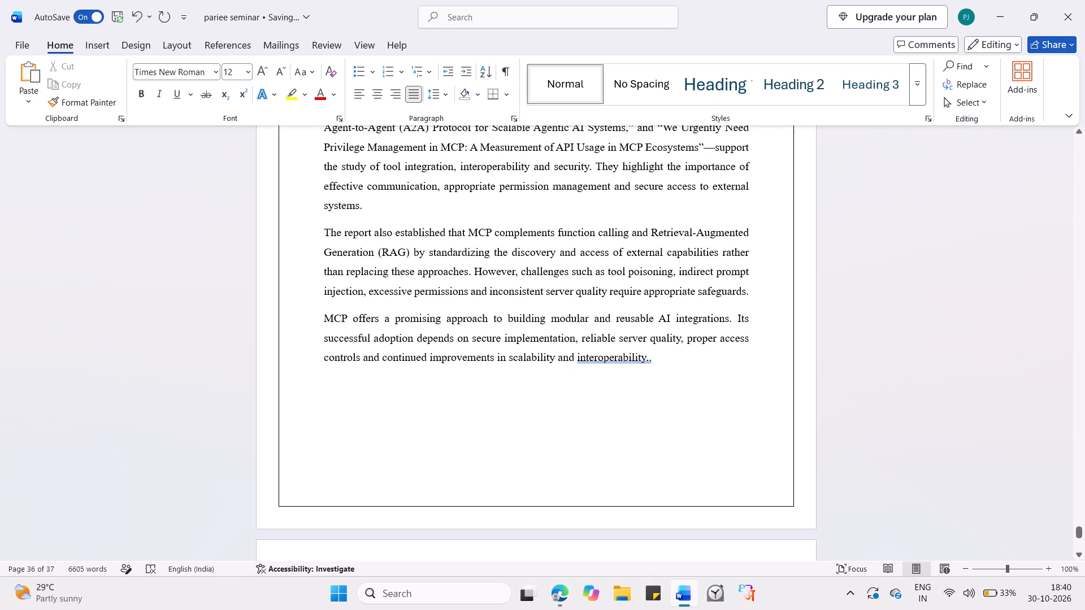
left_click(660, 358)
key("BackSpace")
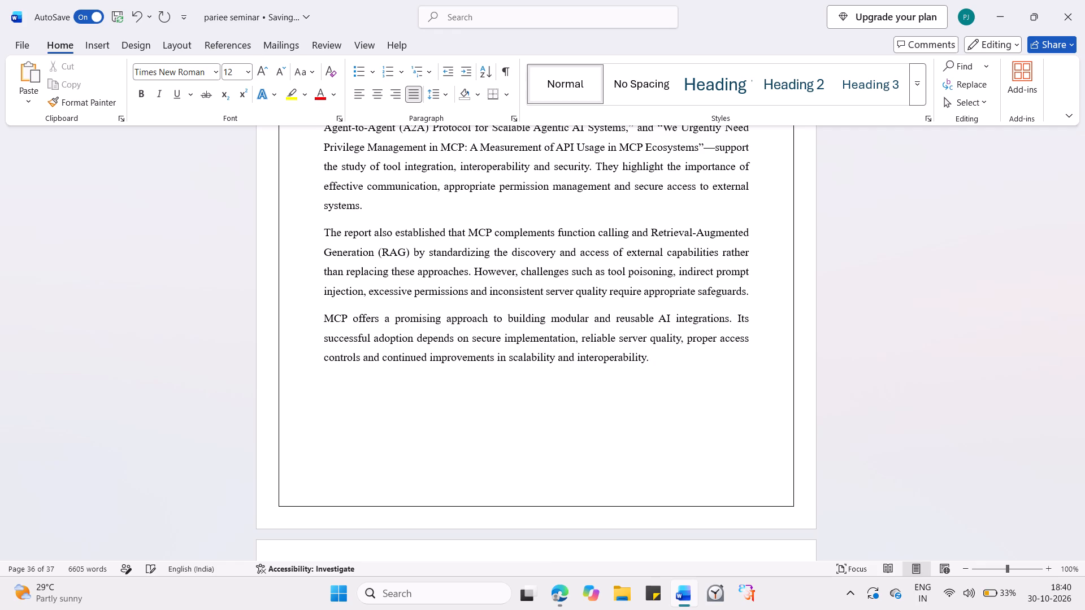
Review the references page, and go back through Chapters 5 and 4 into Chapter 3 up to Fig 3.1, checking layout and punctuation.
scroll(660, 358, "down", 3)
scroll(660, 358, "up", 1)
scroll(660, 358, "down", 2)
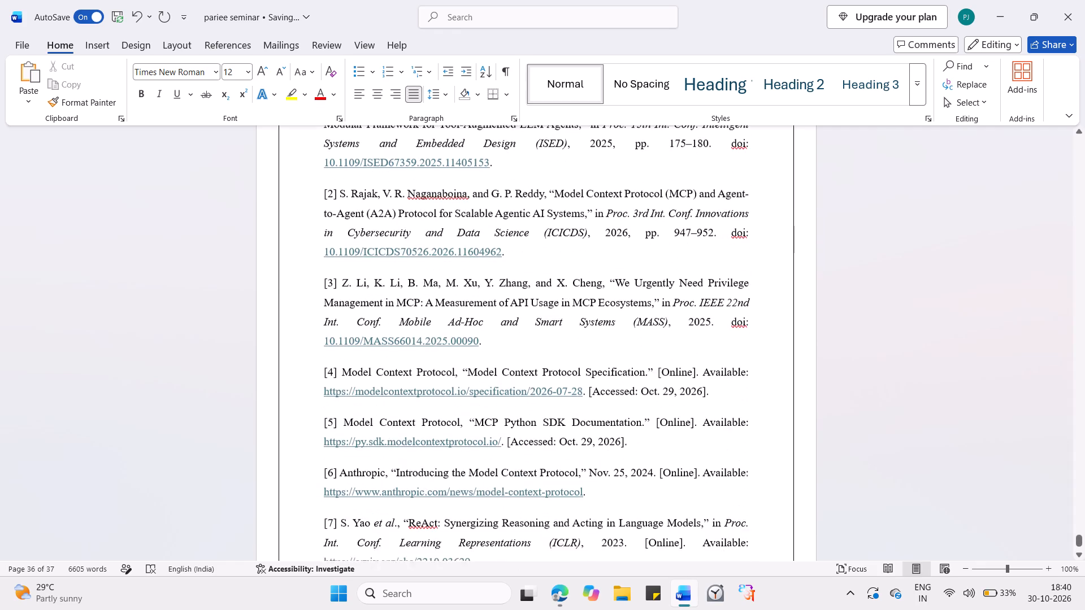
scroll(660, 358, "down", 1)
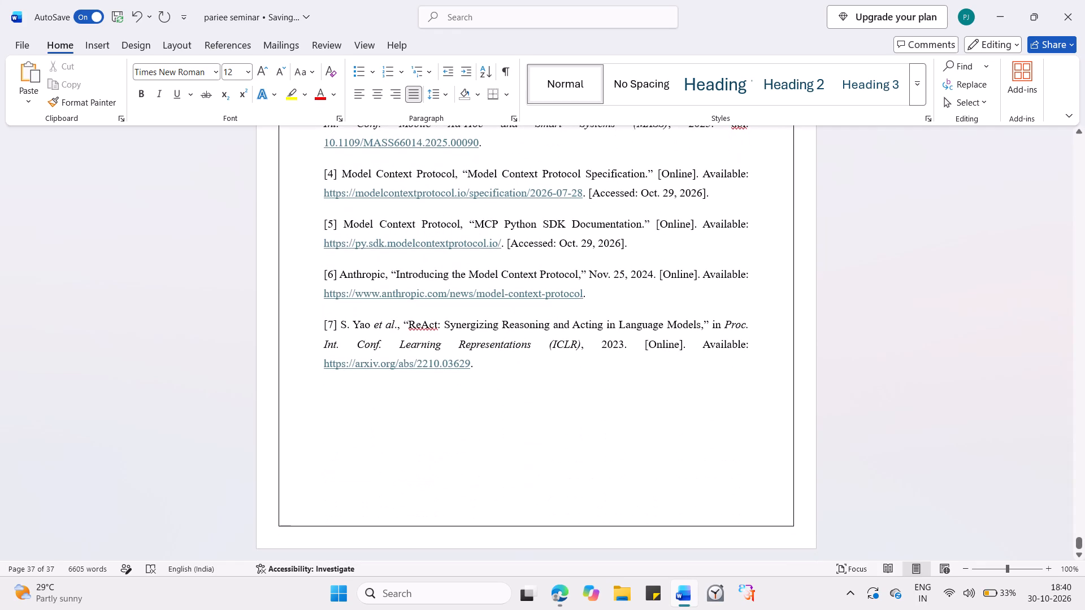
scroll(660, 358, "up", 6)
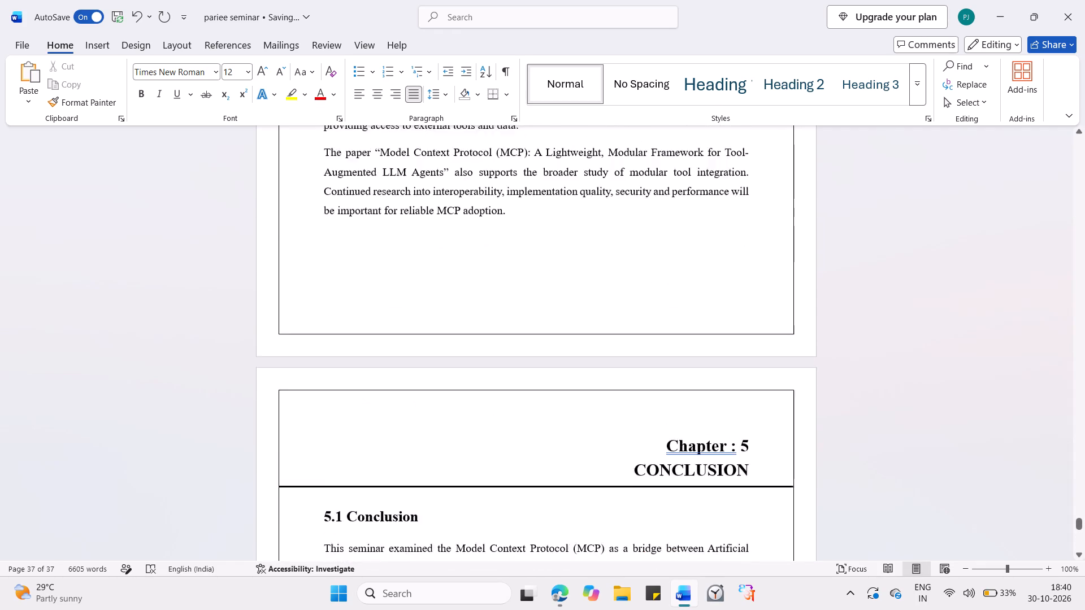
scroll(660, 358, "up", 11)
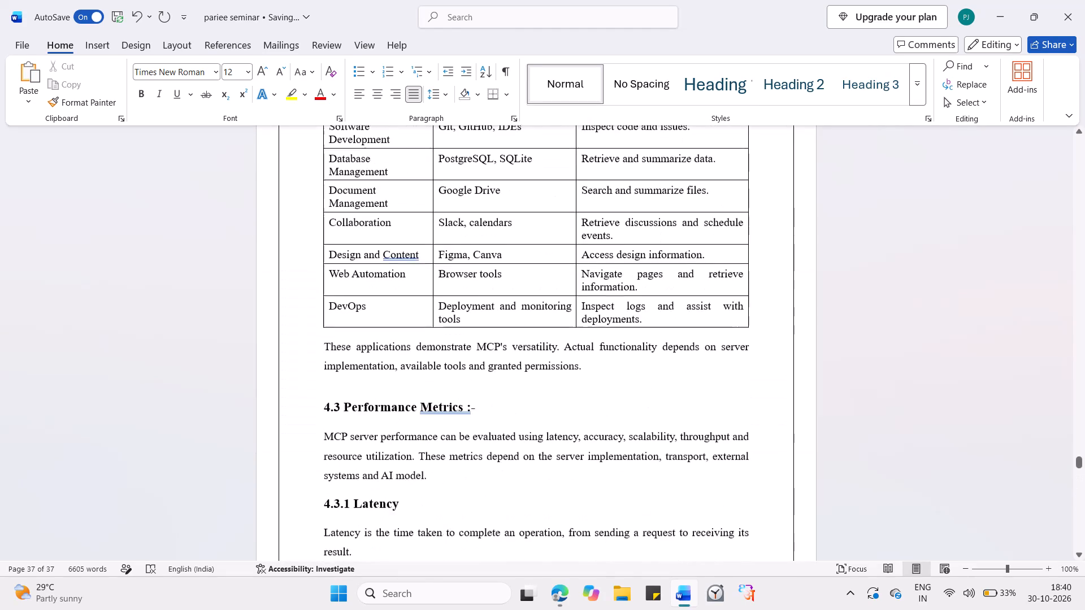
scroll(660, 358, "up", 5)
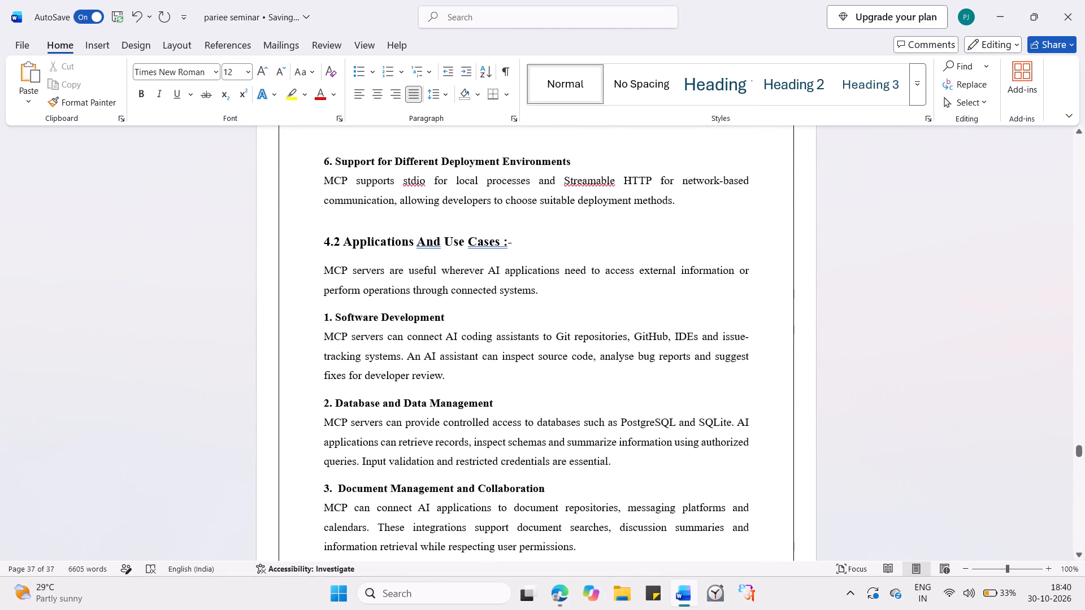
scroll(660, 358, "up", 7)
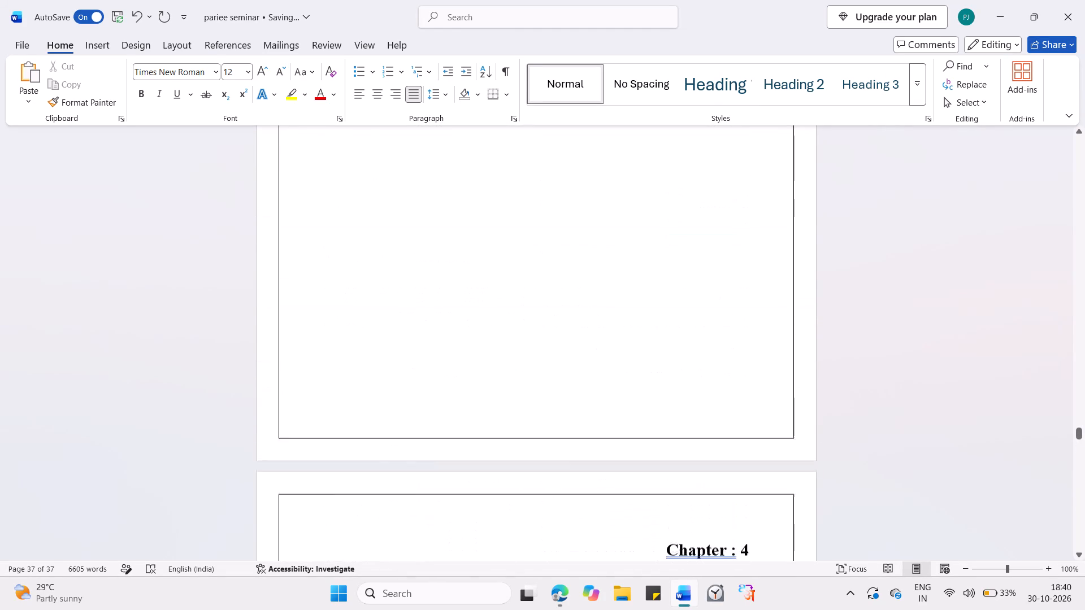
scroll(660, 358, "up", 6)
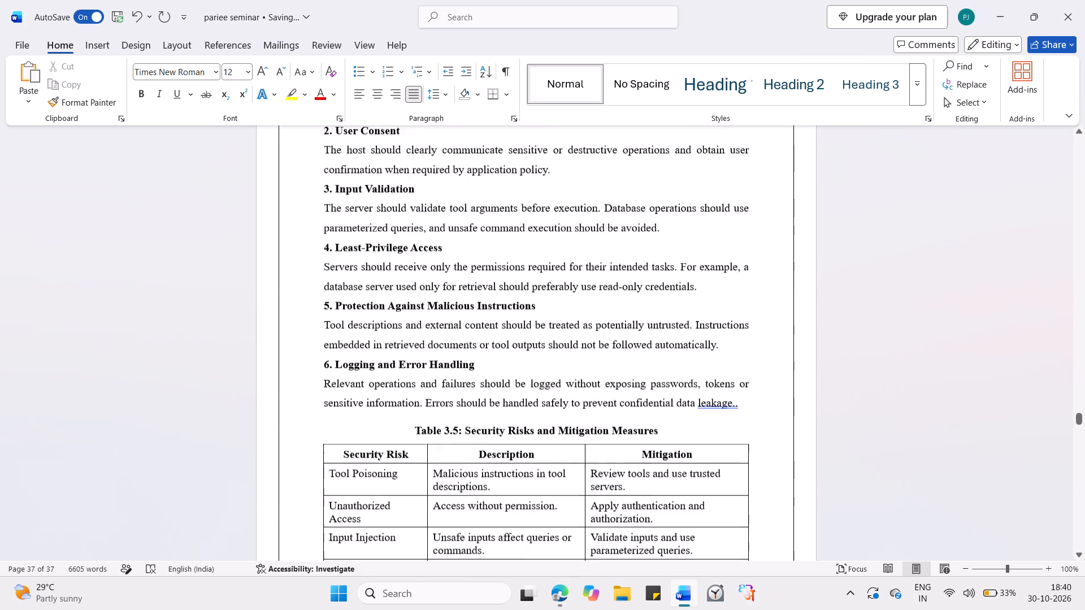
scroll(660, 358, "up", 6)
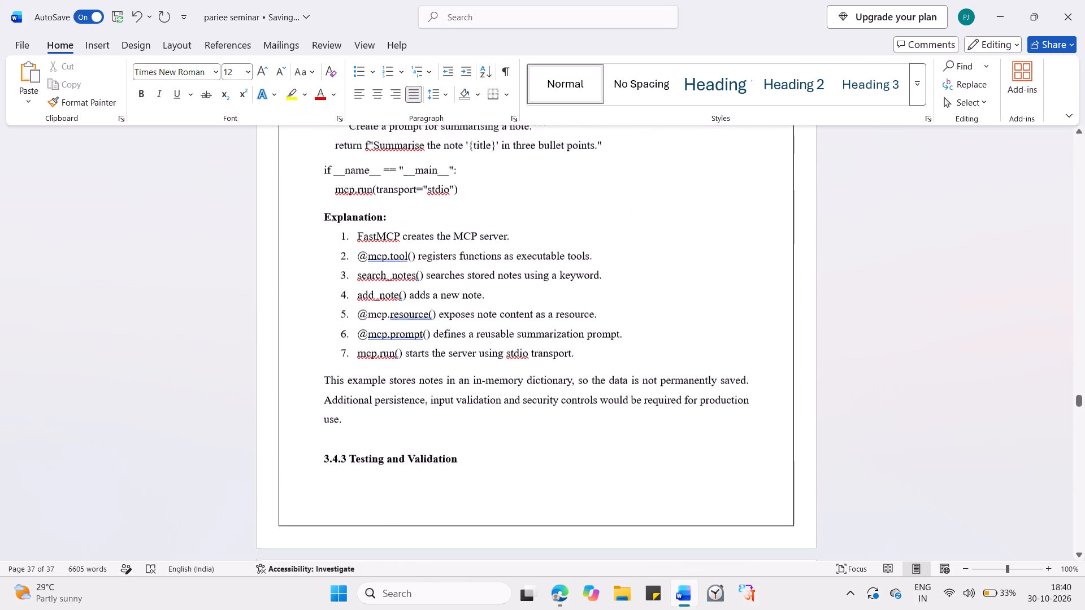
scroll(660, 358, "up", 5)
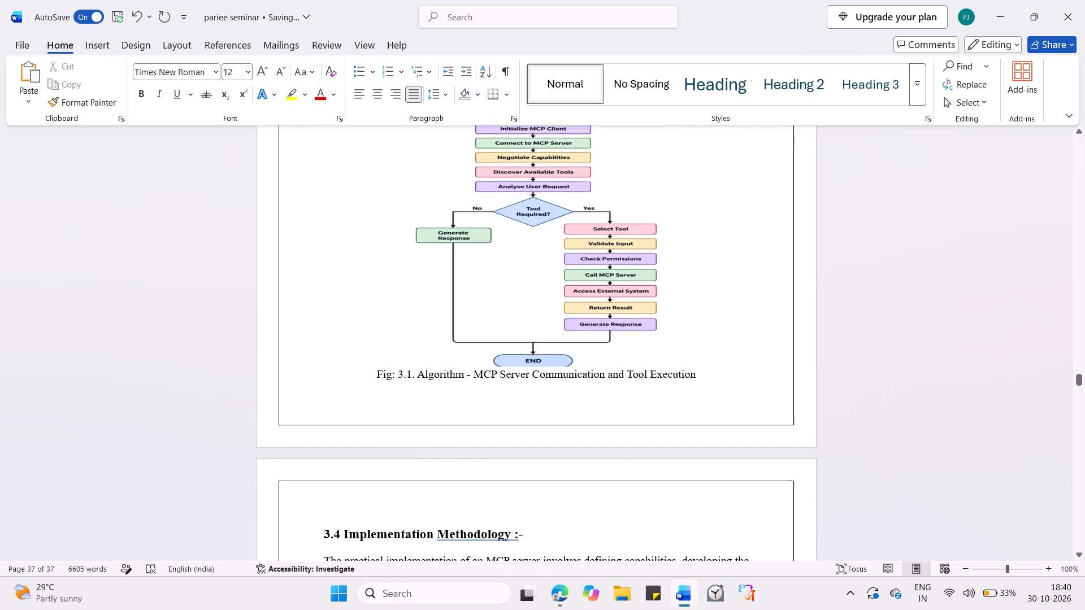
Review Chapter 3 from the algorithm flowchart back to the chapter's opening page, checking the figures, captions and page layout.
scroll(660, 358, "up", 17)
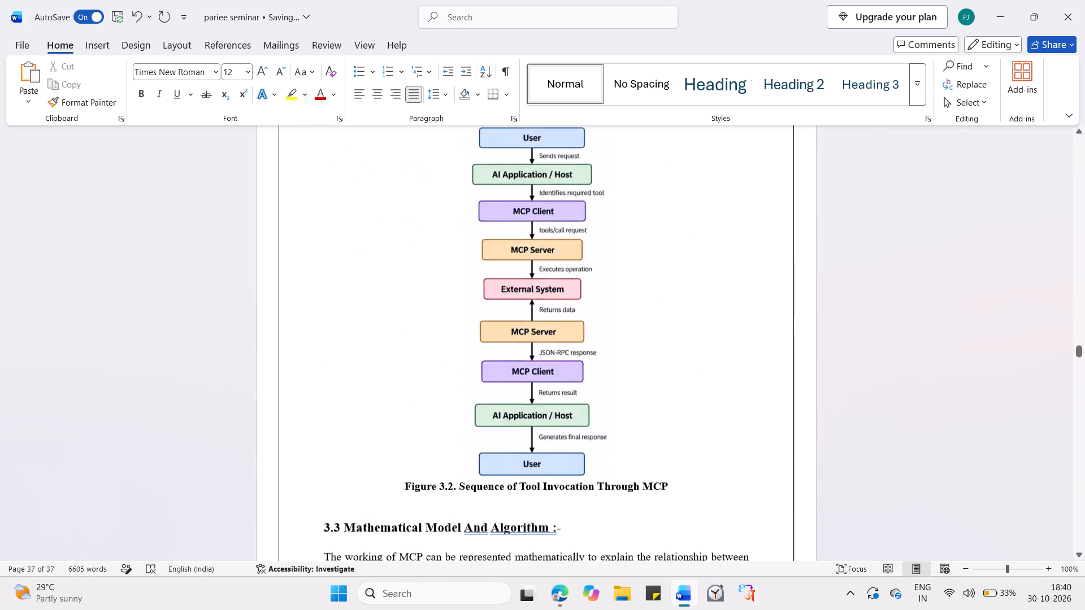
scroll(660, 358, "up", 9)
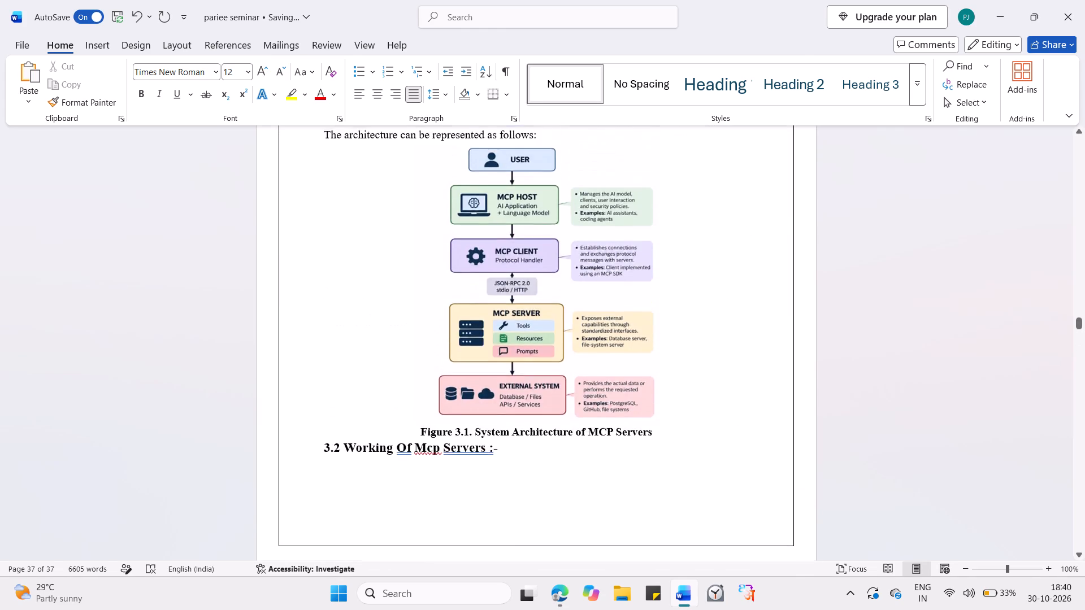
scroll(660, 358, "up", 1)
scroll(660, 358, "down", 3)
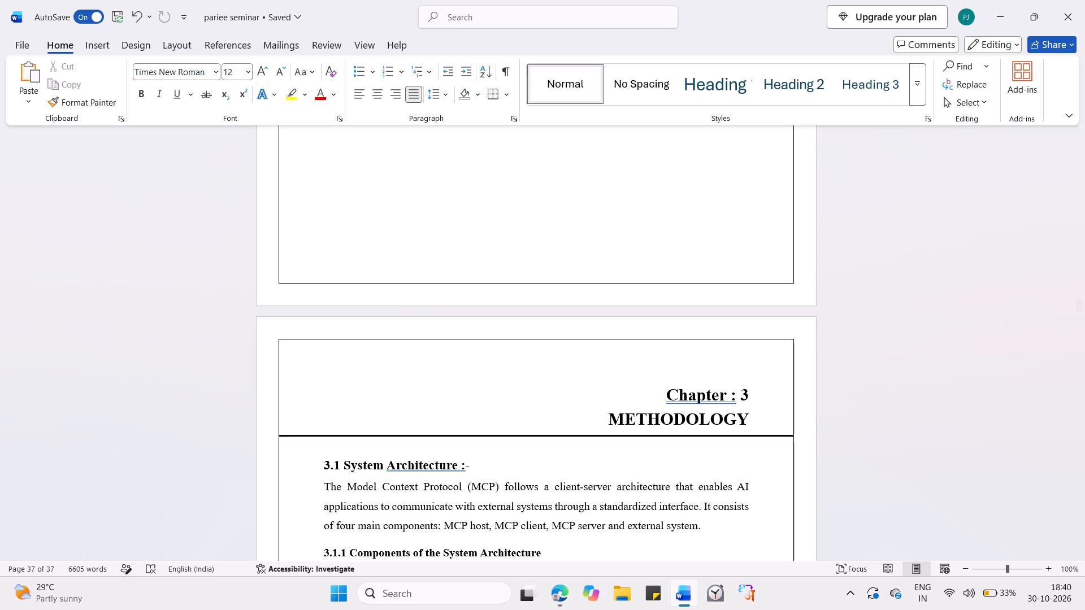
Find the WhatsApp application with the Windows search to open it.
left_click(390, 592)
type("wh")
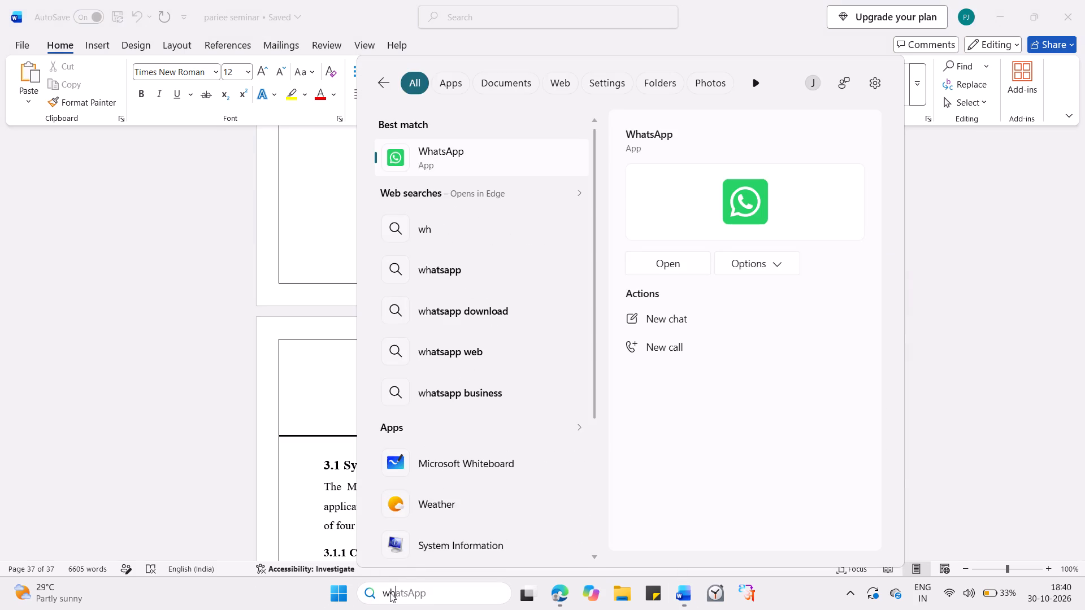
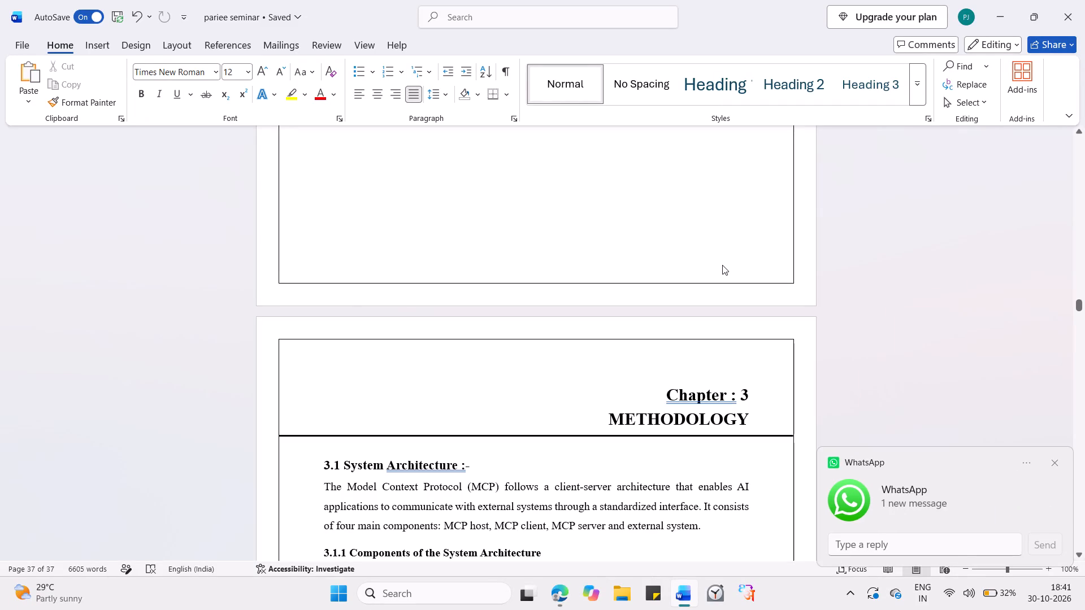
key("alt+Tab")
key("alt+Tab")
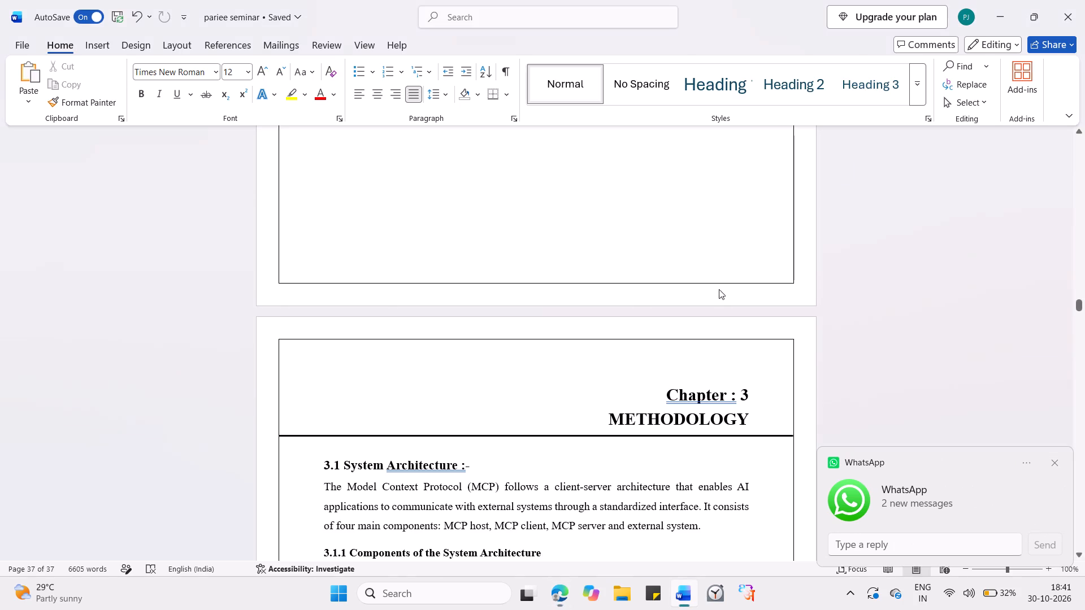
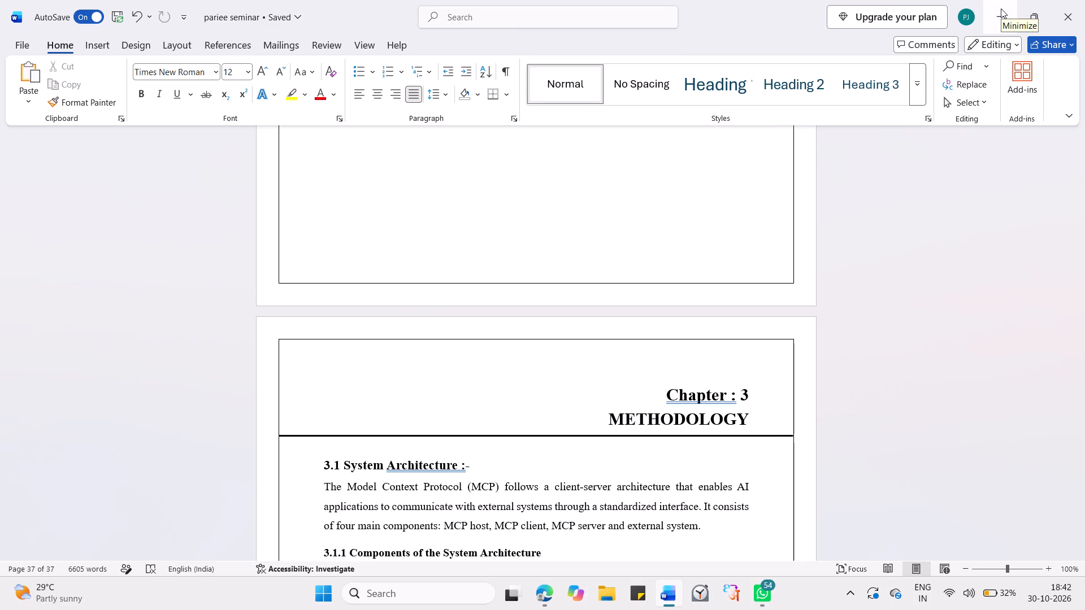
Open the line spacing choices for the "3.1 System Architecture" heading at the start of Chapter 3.
scroll(555, 315, "down", 1)
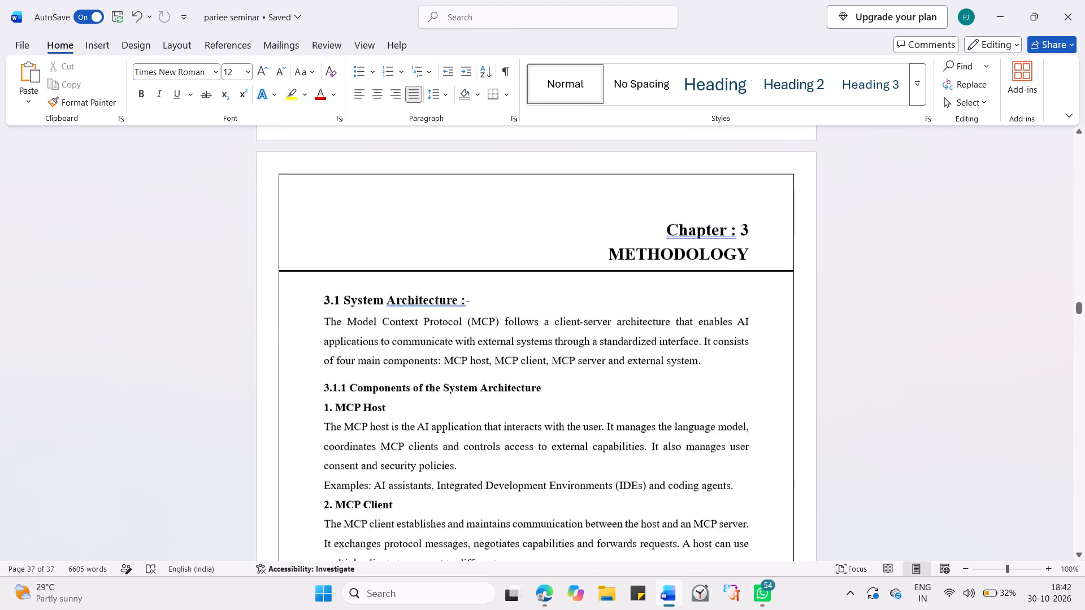
scroll(555, 315, "down", 1)
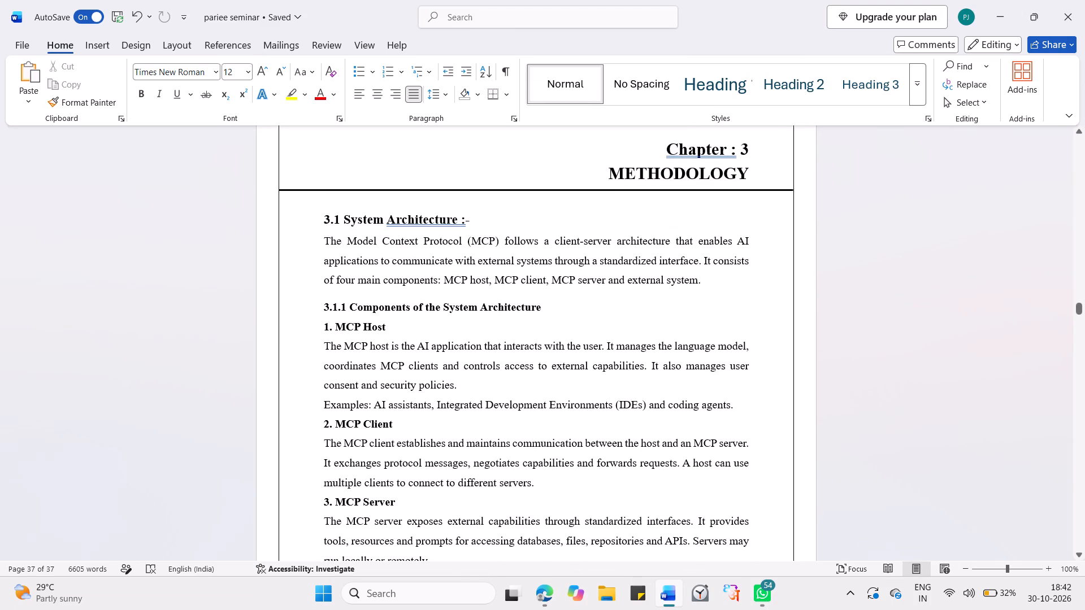
left_click(444, 221)
left_click(442, 86)
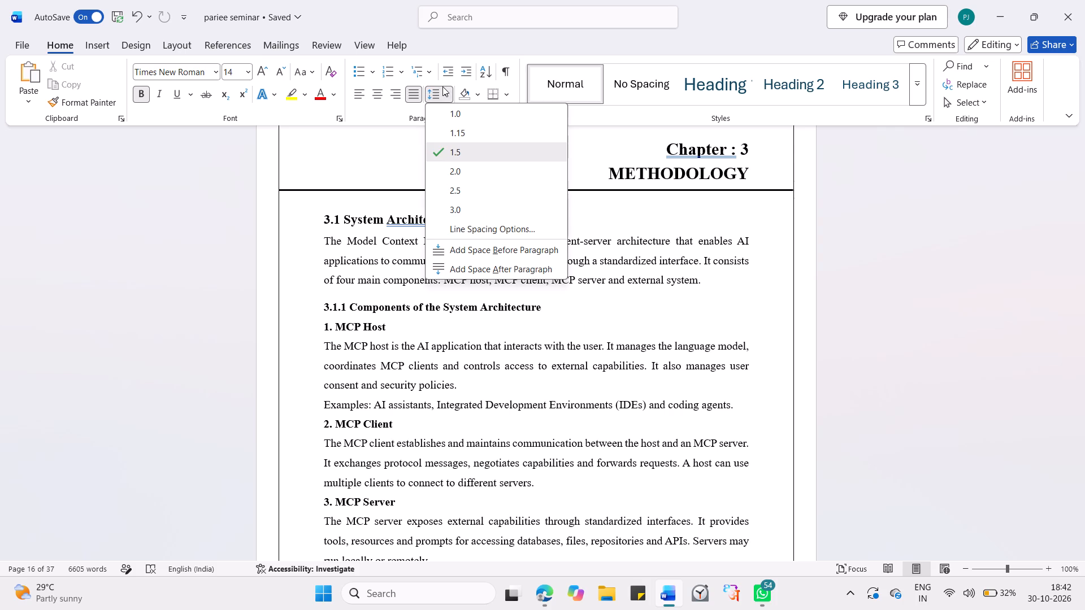
Add space after the headings "3.1 System Architecture" and "3.1.1 Components of the System Architecture".
left_click(461, 271)
left_click(385, 289)
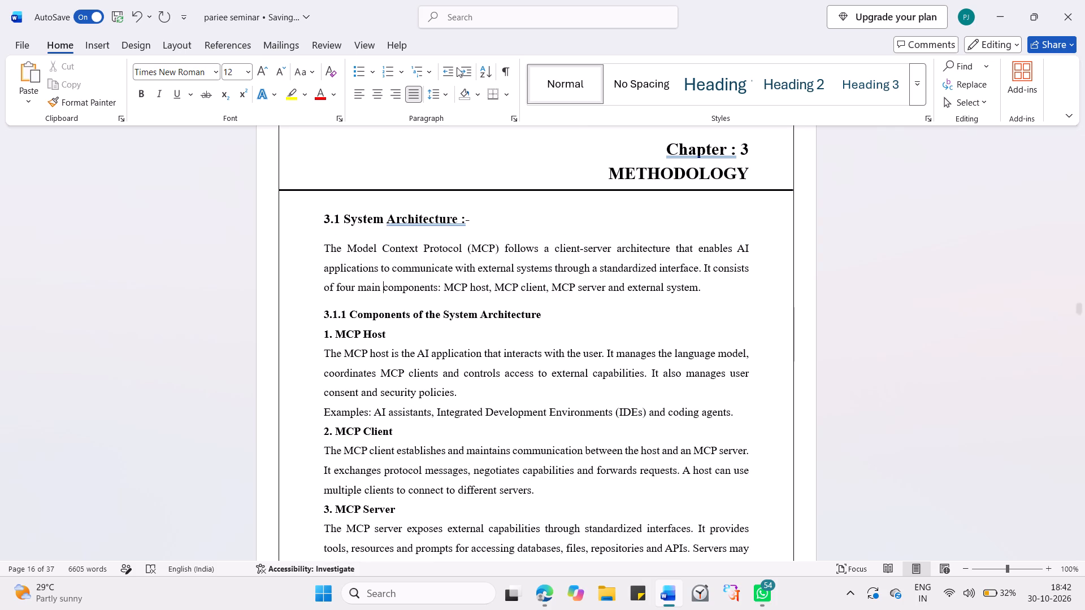
left_click(441, 97)
left_click(353, 313)
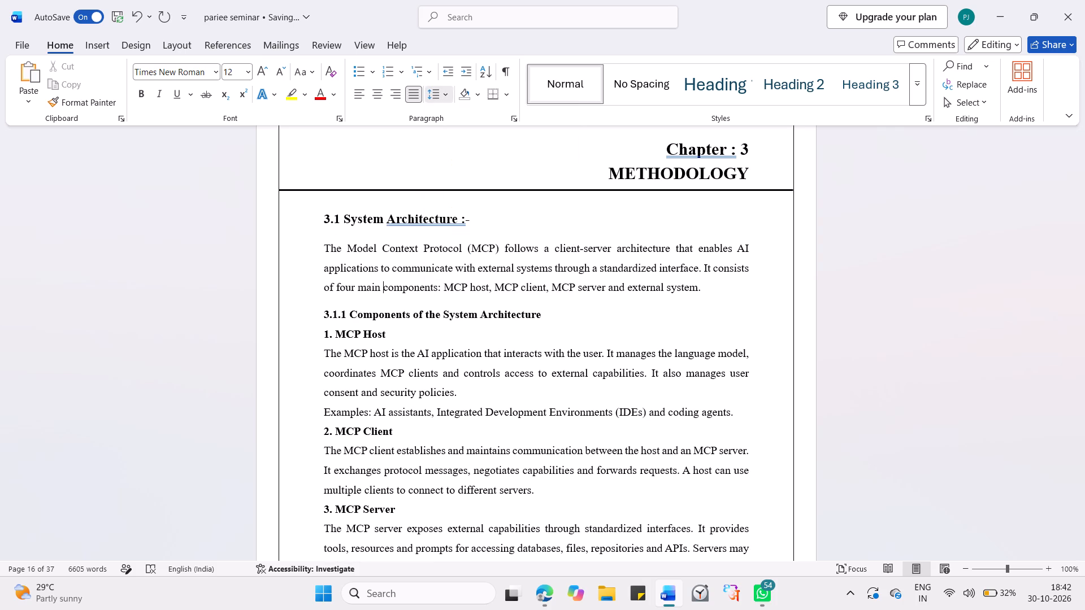
left_click(353, 313)
left_click(439, 95)
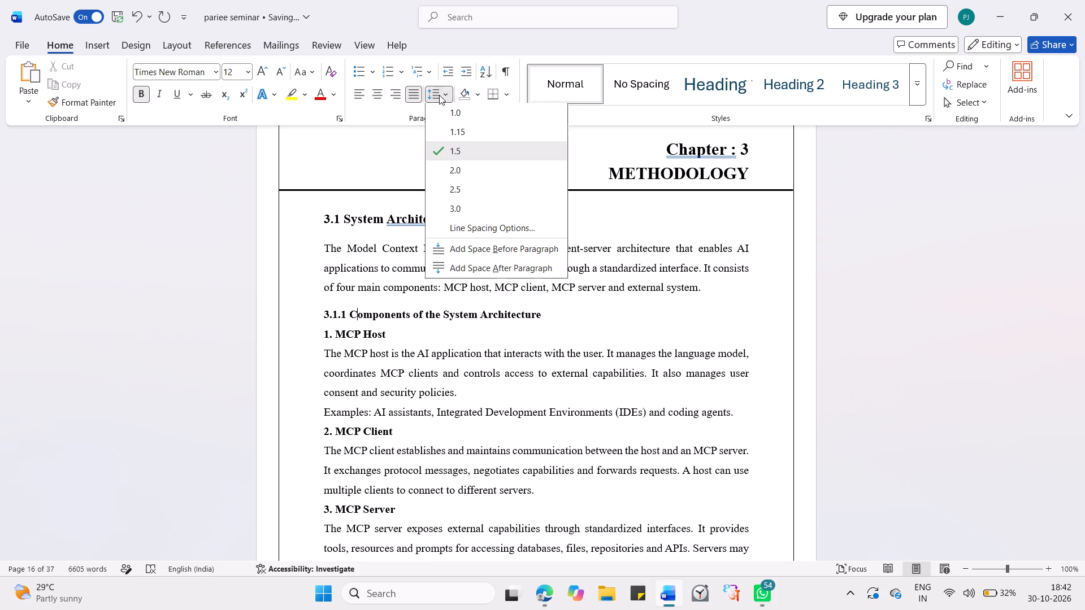
left_click(444, 271)
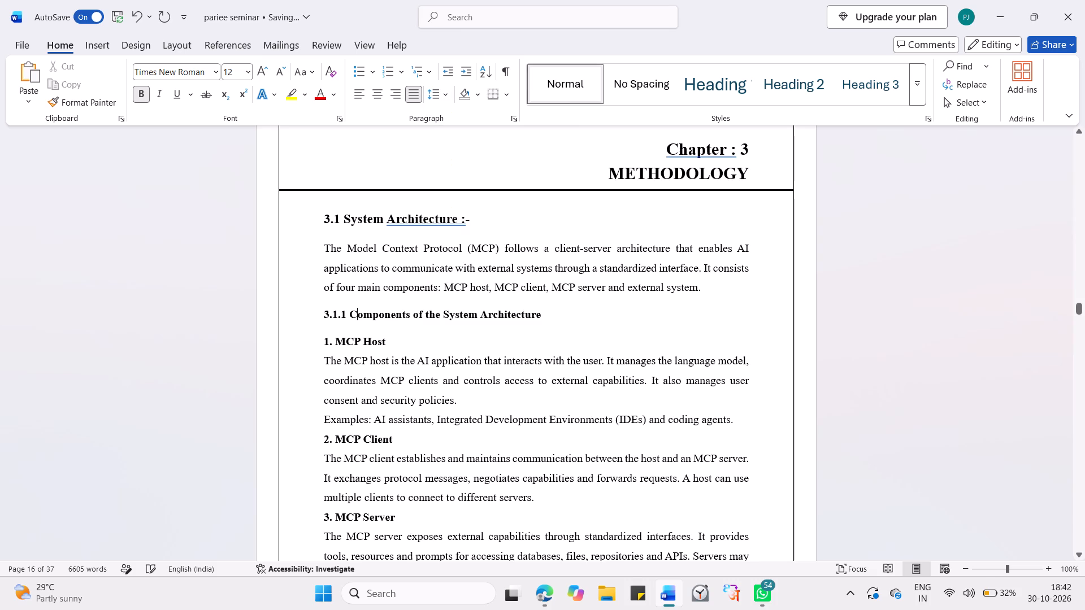
Add space after the "4. External System" paragraph to separate it from the Table 3.1 caption.
scroll(401, 339, "down", 2)
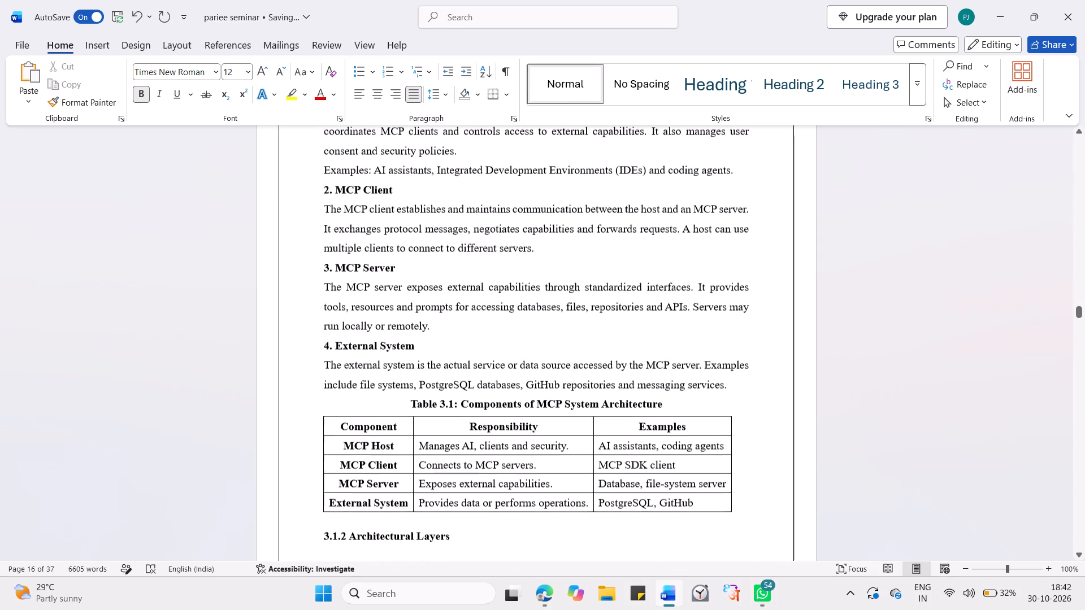
left_click(380, 384)
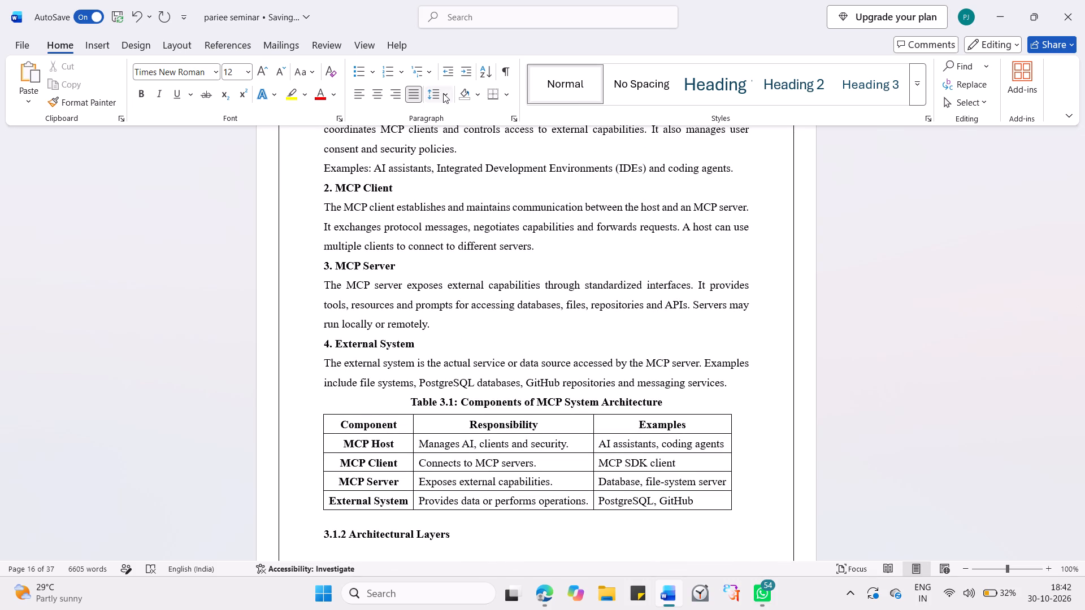
left_click(443, 93)
left_click(492, 263)
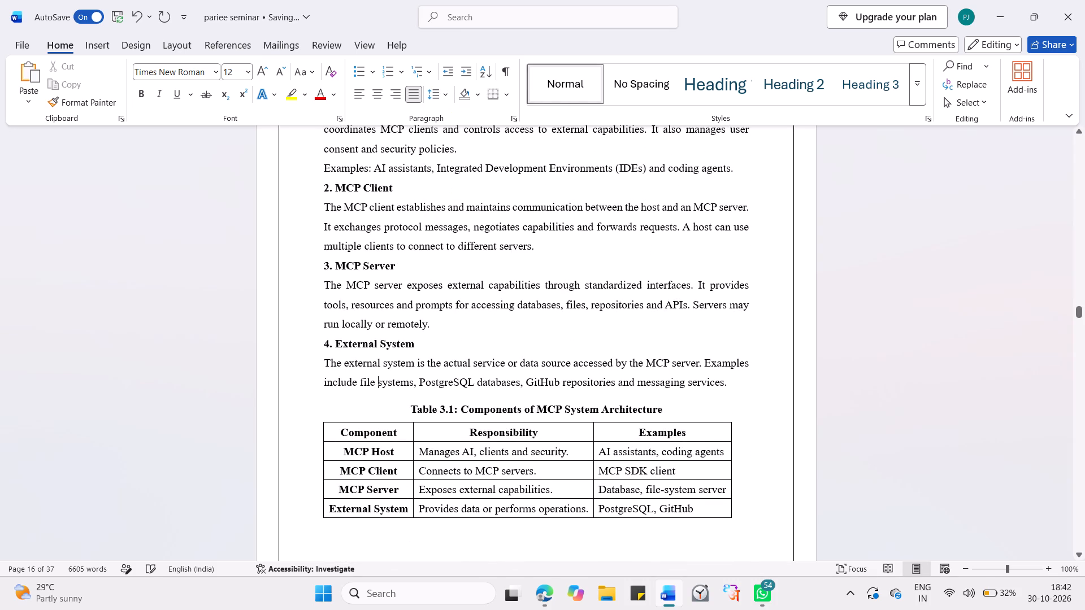
Add space after the heading "3.1.2 Architectural Layers".
scroll(463, 364, "down", 2)
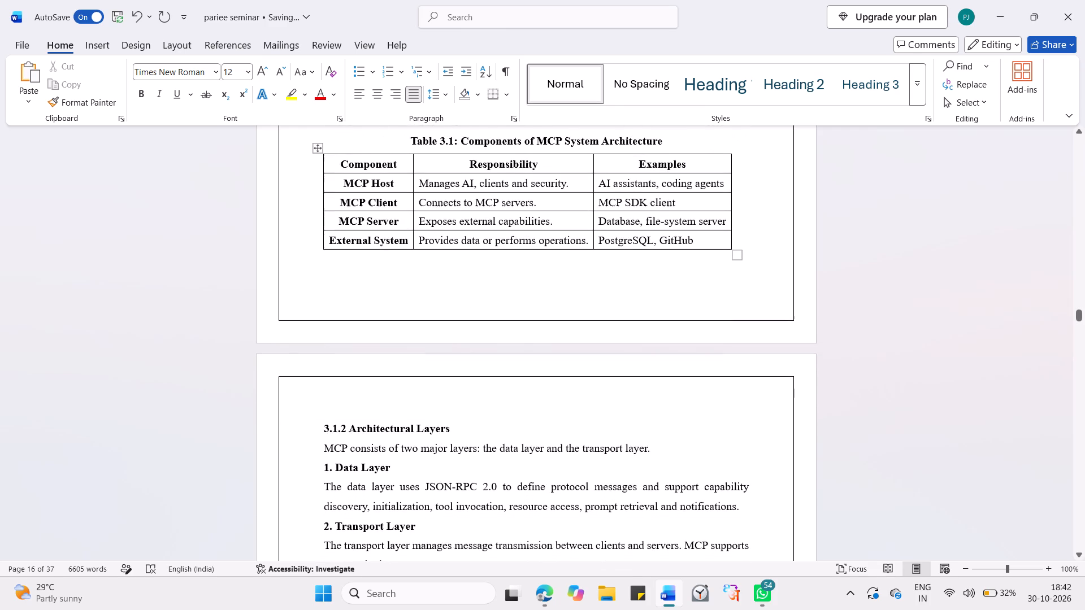
left_click(413, 423)
key("Up")
key("Down")
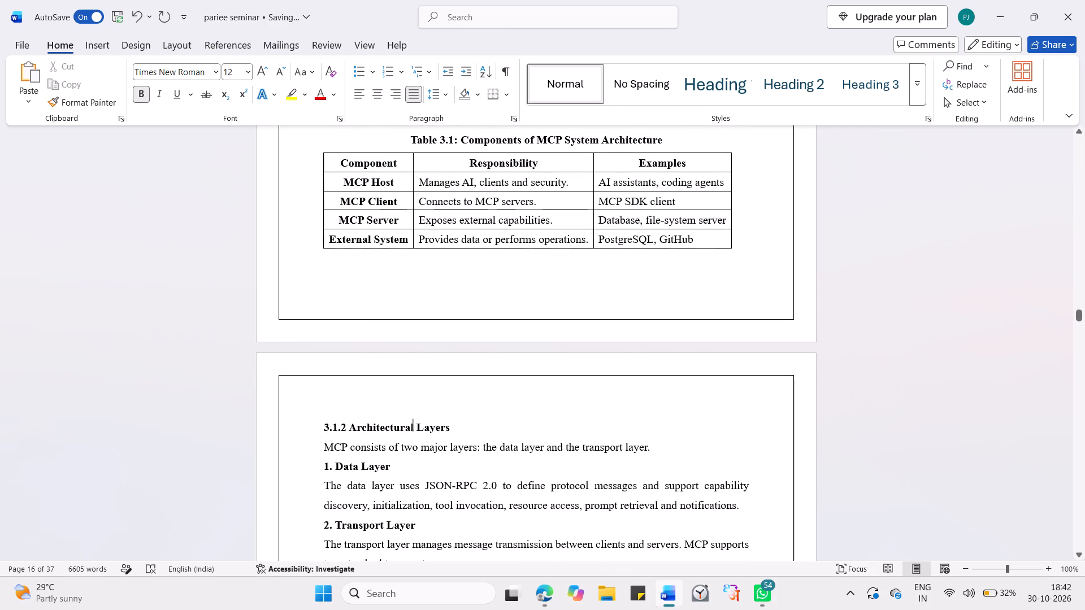
key("Up")
key("Down")
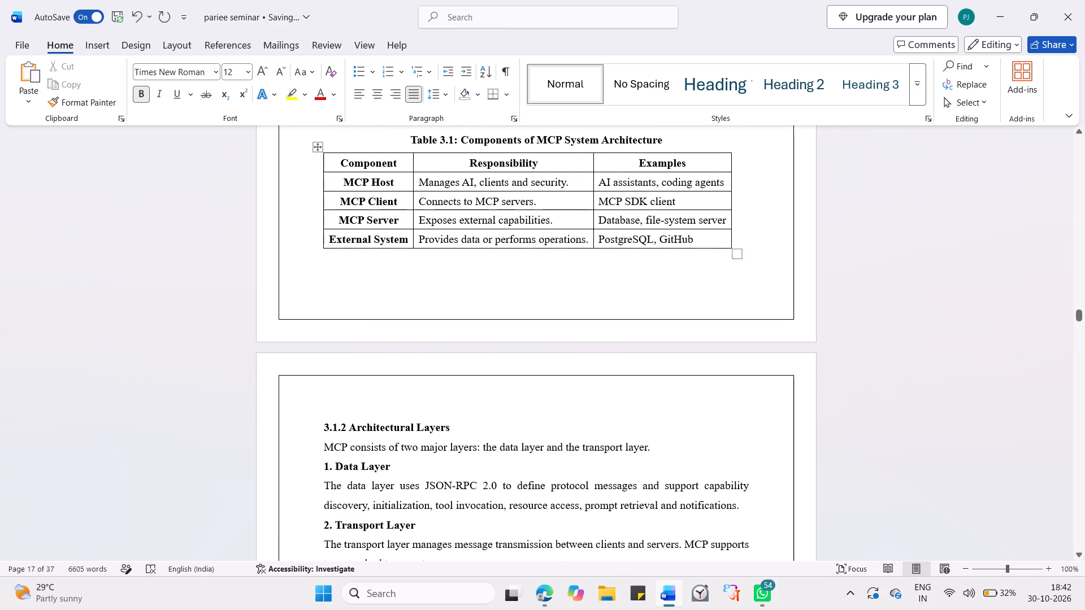
left_click(442, 93)
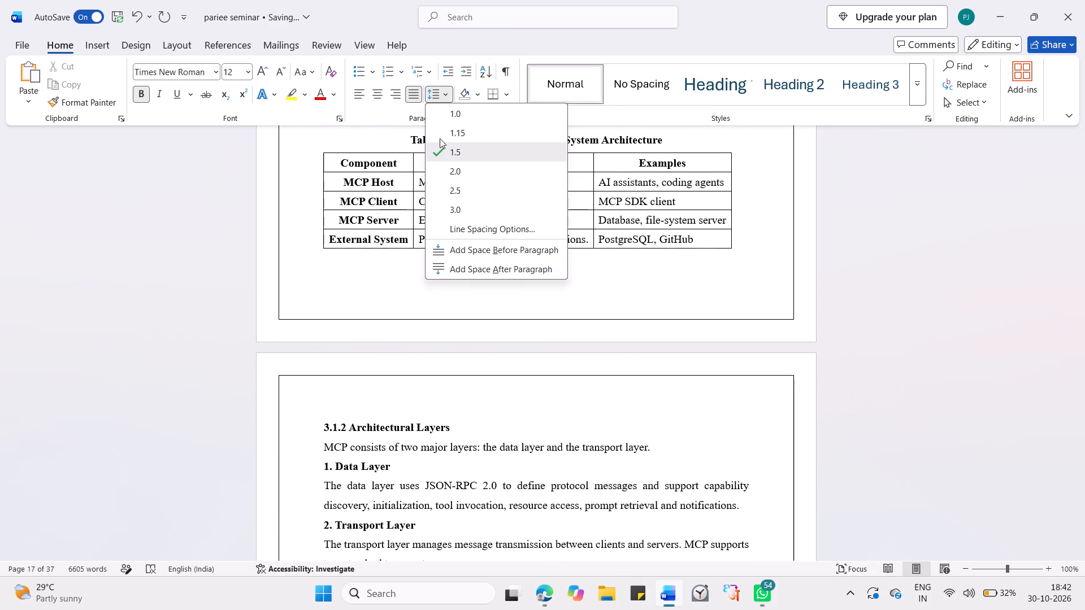
left_click(431, 269)
Add space after the introductory sentence of section 3.1.2 and after the "1. Data Layer" paragraph.
scroll(431, 269, "up", 1)
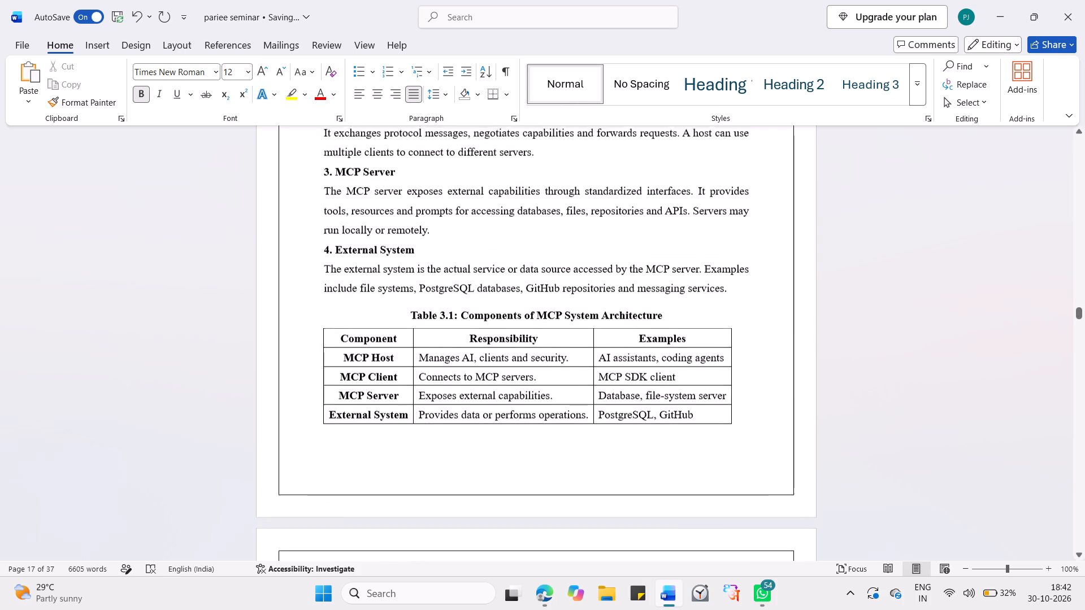
scroll(431, 269, "down", 1)
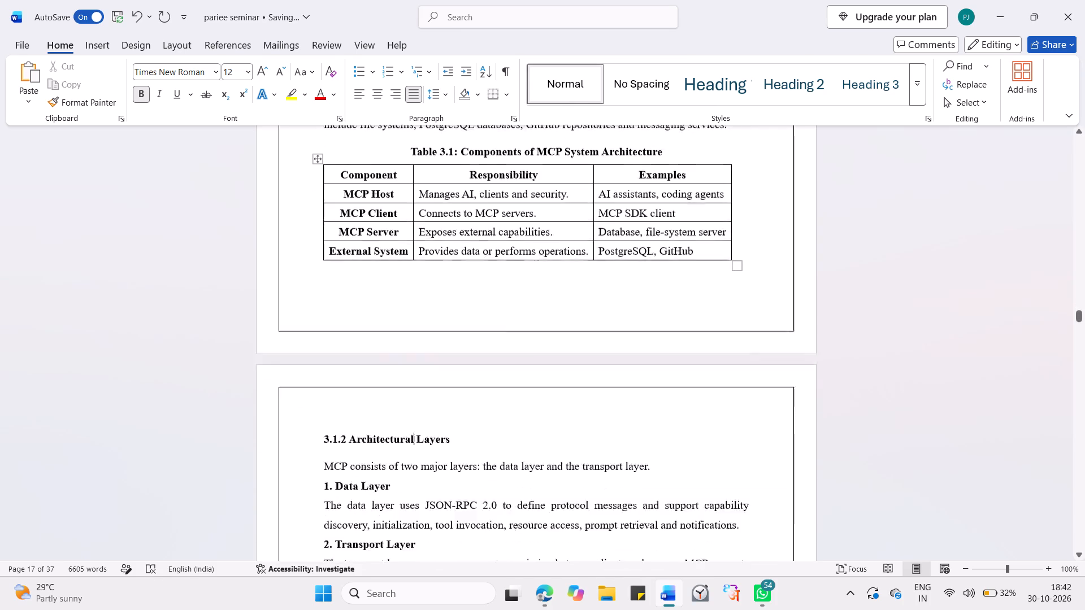
scroll(431, 269, "down", 1)
left_click(411, 365)
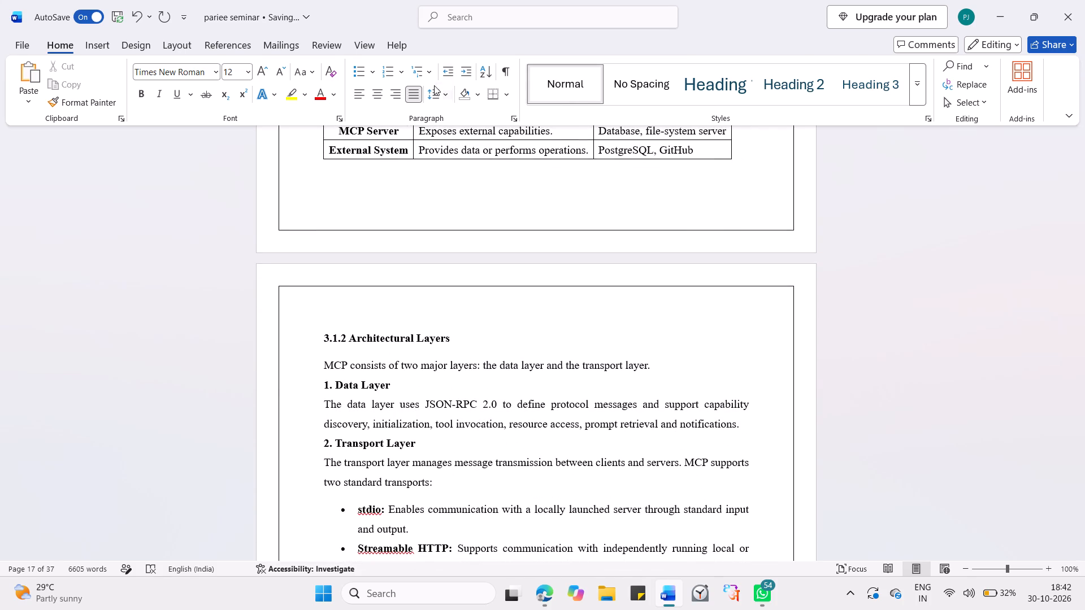
left_click(435, 94)
left_click(474, 270)
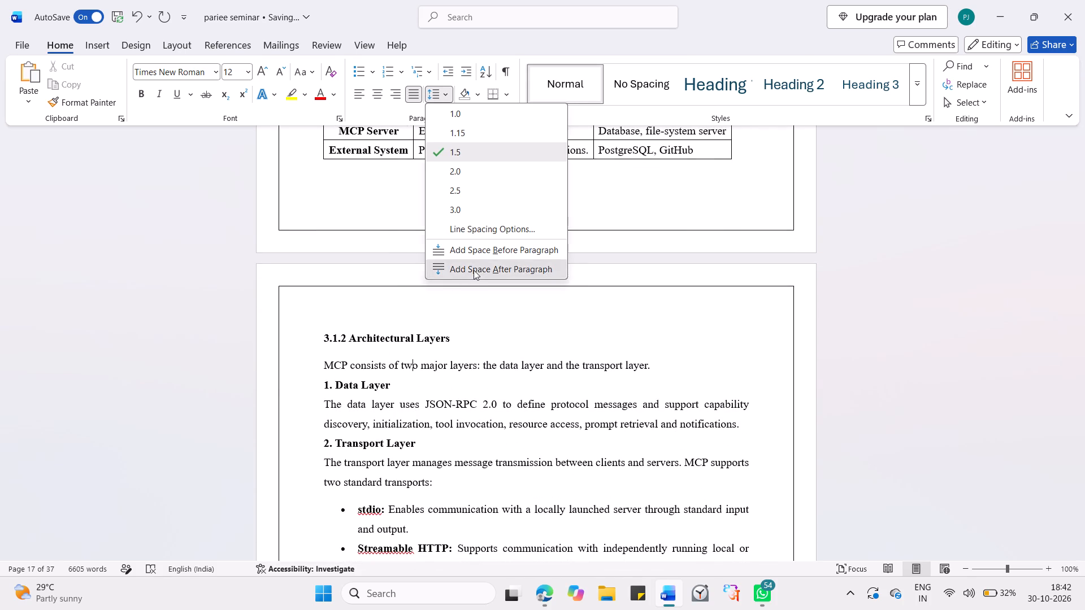
left_click(404, 429)
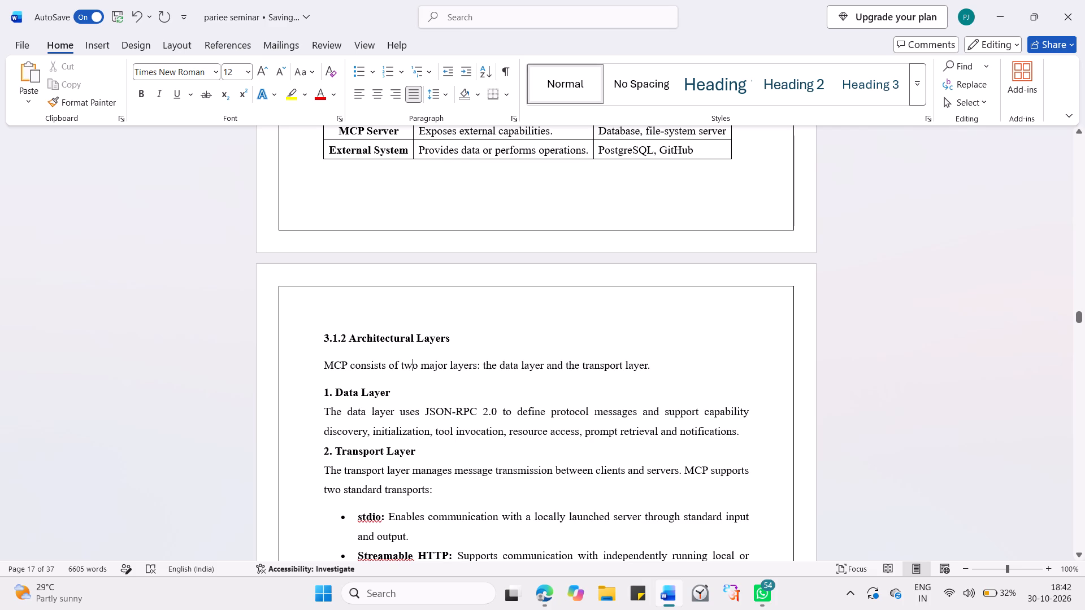
left_click(445, 93)
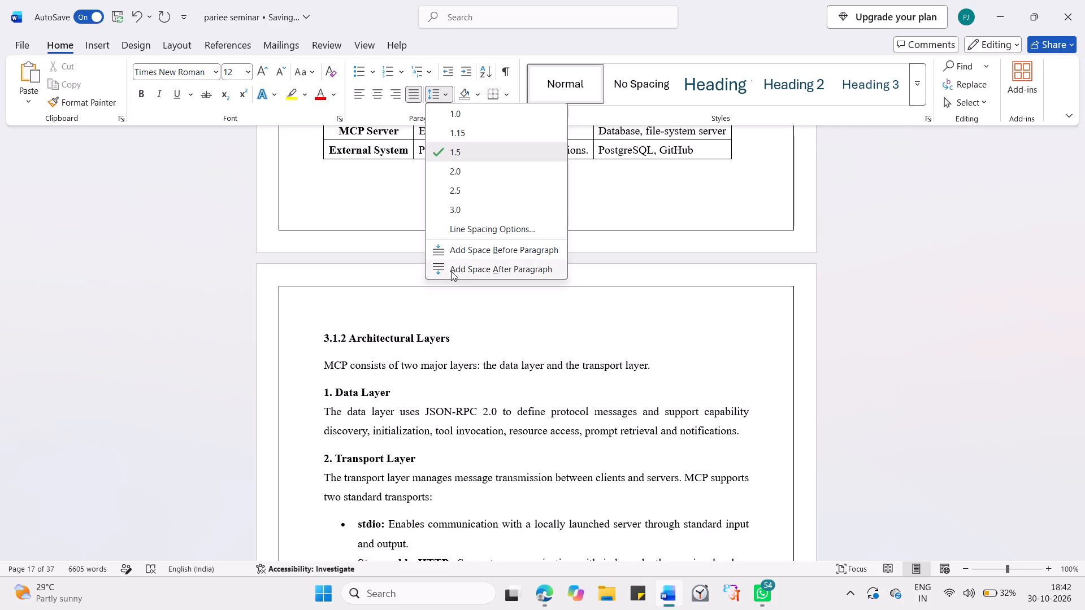
left_click(453, 269)
Check the paragraph spacing from the Streamable HTTP bullet through the heading "3.1.3 MCP Architecture Diagram".
scroll(437, 348, "down", 1)
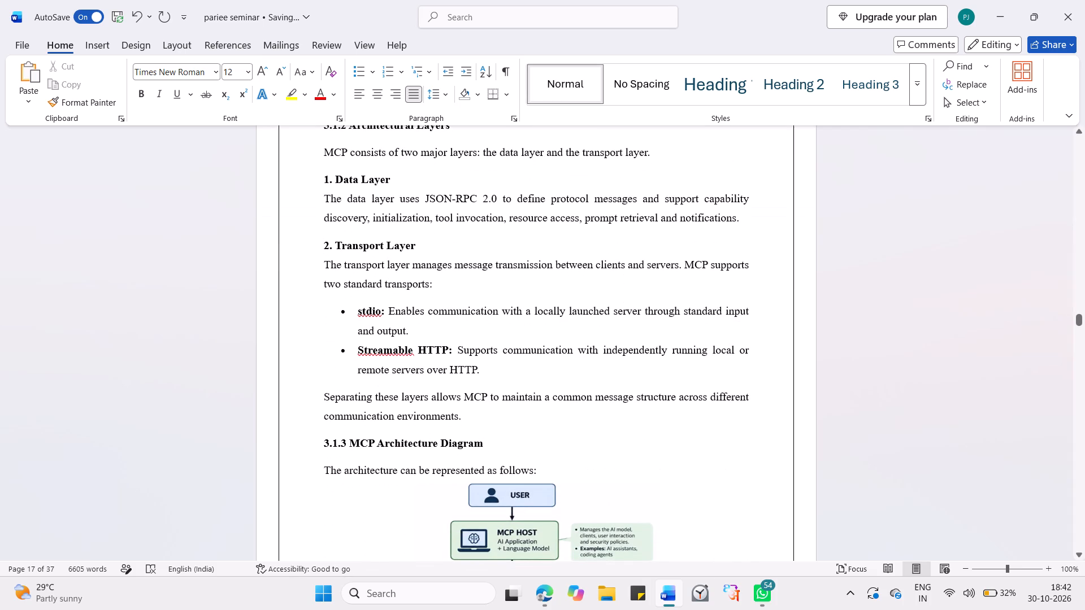
scroll(420, 376, "down", 1)
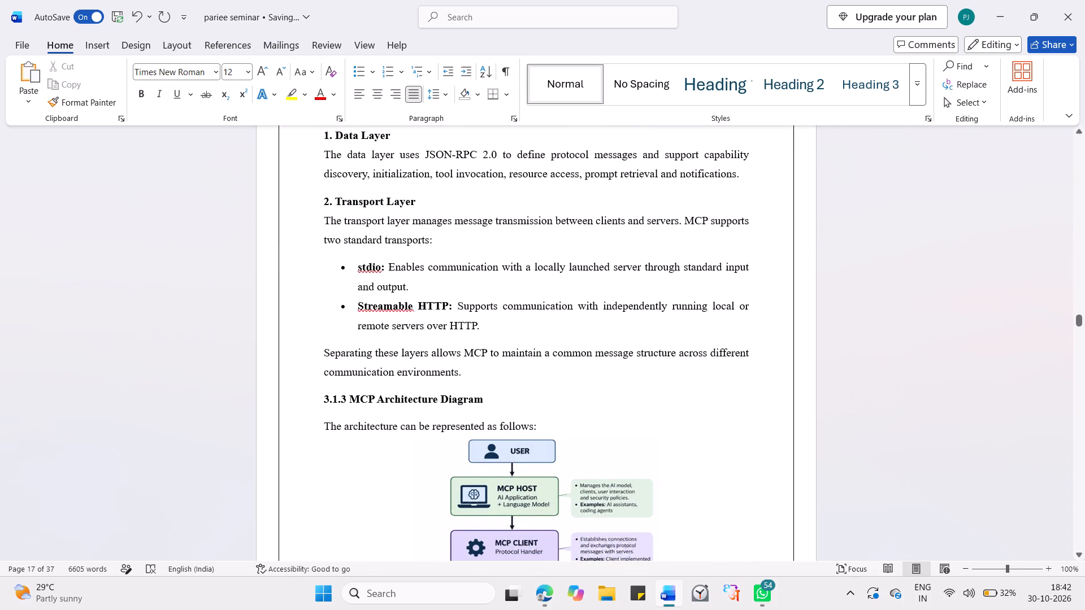
left_click(443, 326)
left_click(440, 90)
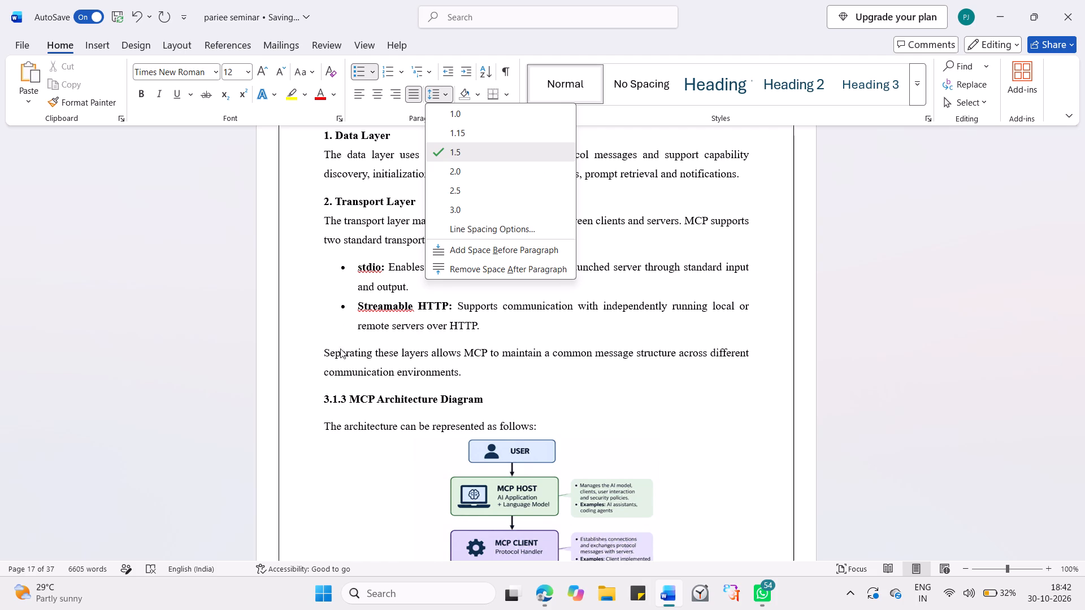
left_click(367, 356)
left_click(367, 356)
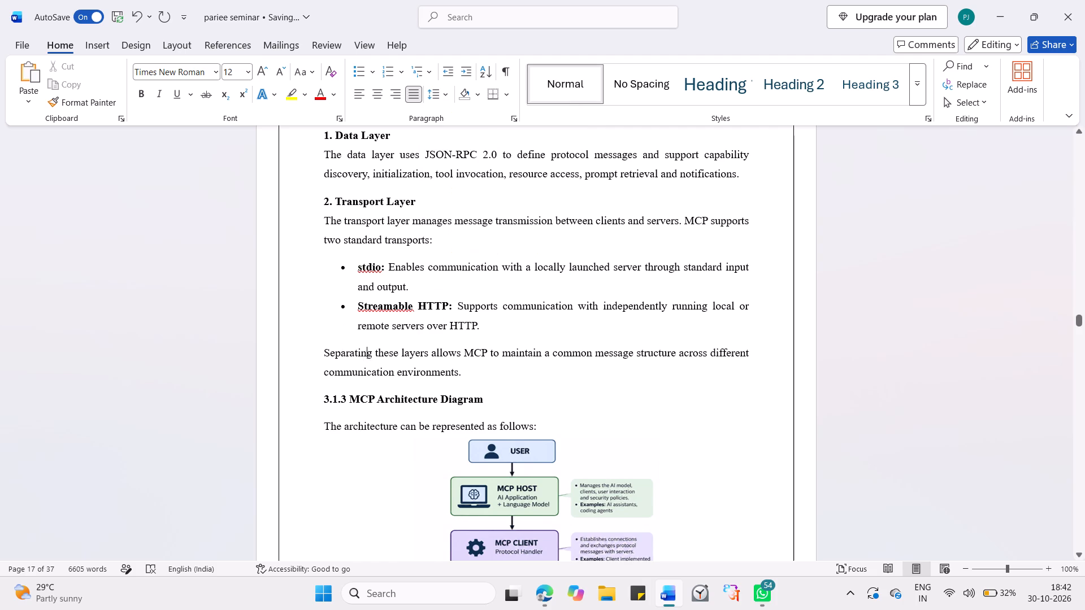
scroll(394, 378, "down", 1)
scroll(486, 322, "down", 1)
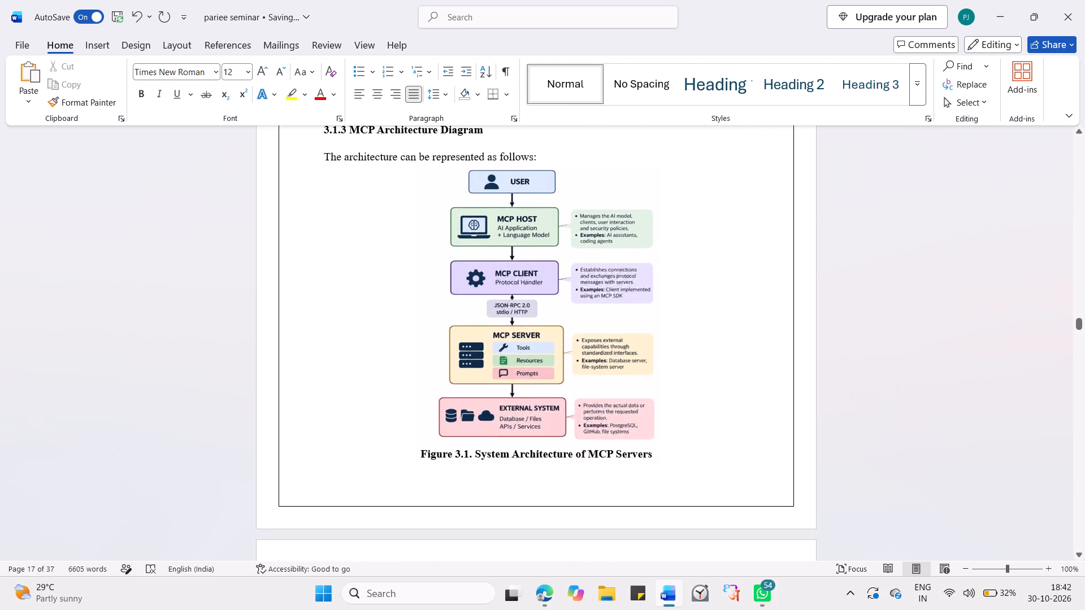
scroll(486, 322, "up", 1)
left_click(400, 224)
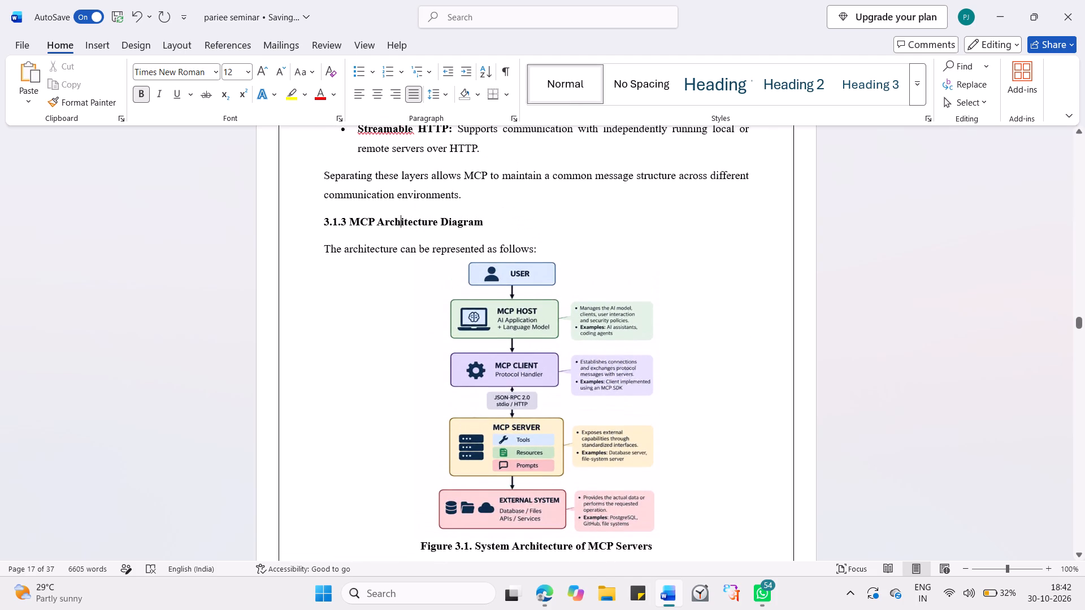
left_click(437, 90)
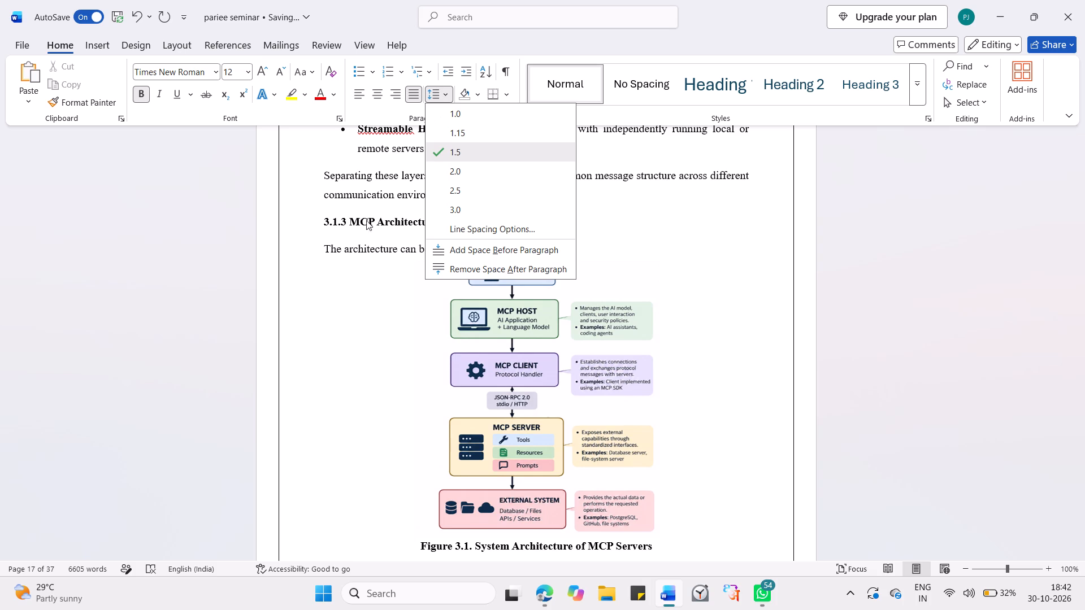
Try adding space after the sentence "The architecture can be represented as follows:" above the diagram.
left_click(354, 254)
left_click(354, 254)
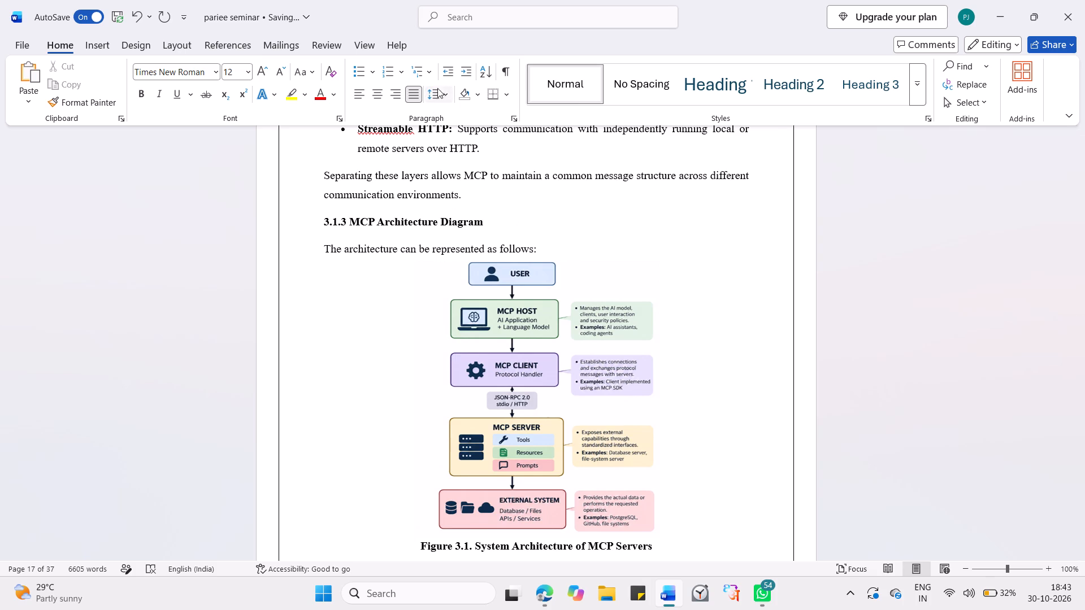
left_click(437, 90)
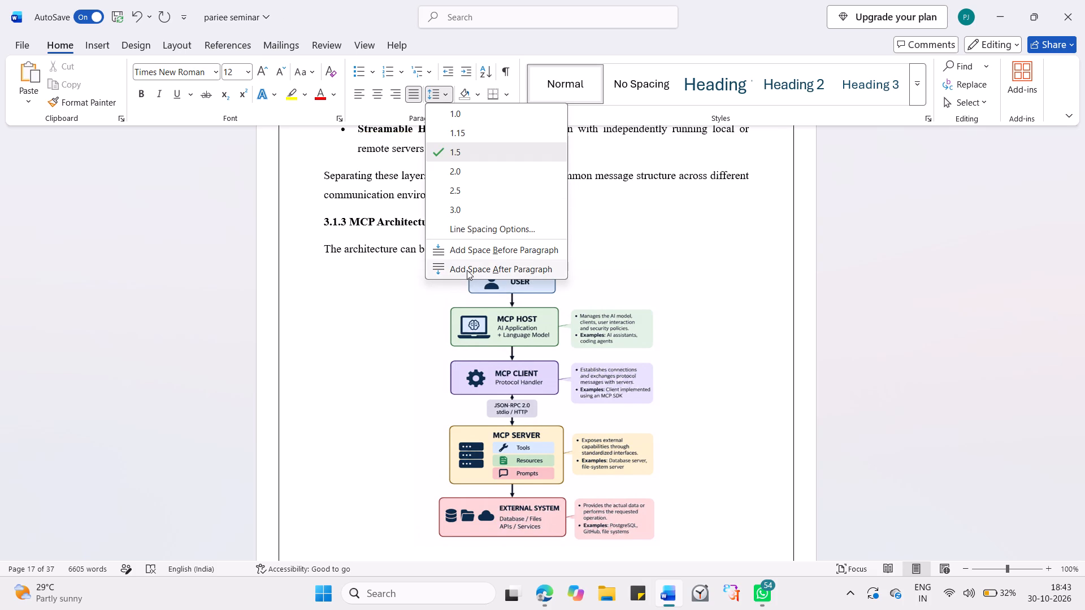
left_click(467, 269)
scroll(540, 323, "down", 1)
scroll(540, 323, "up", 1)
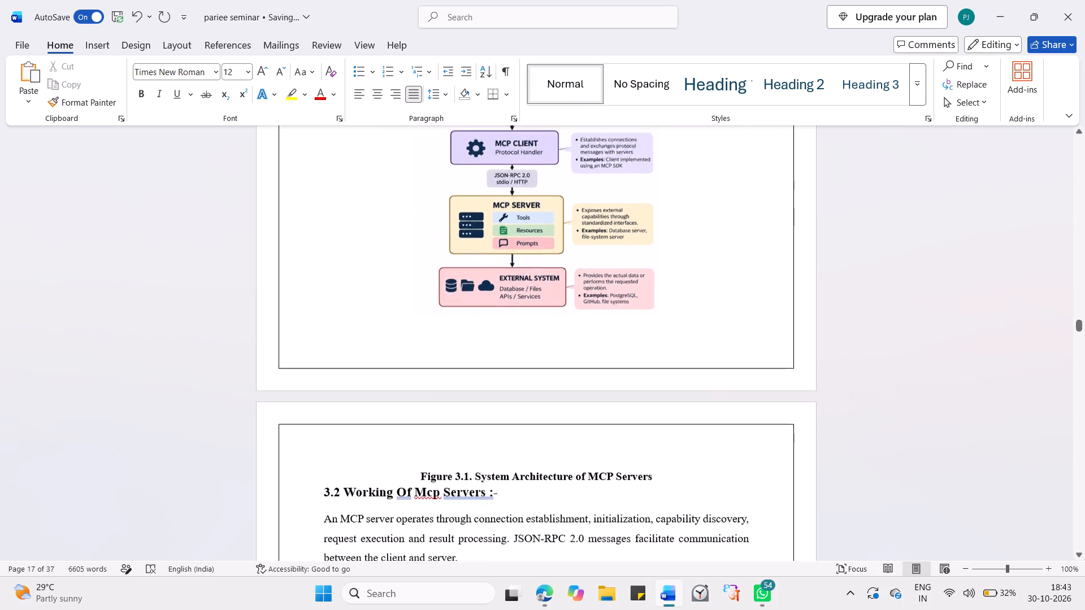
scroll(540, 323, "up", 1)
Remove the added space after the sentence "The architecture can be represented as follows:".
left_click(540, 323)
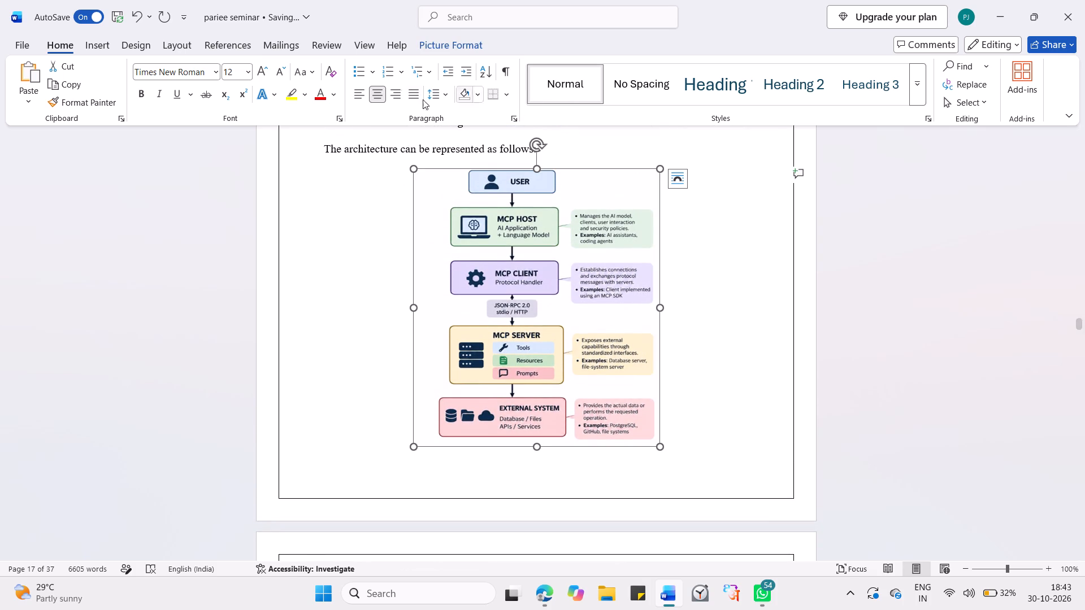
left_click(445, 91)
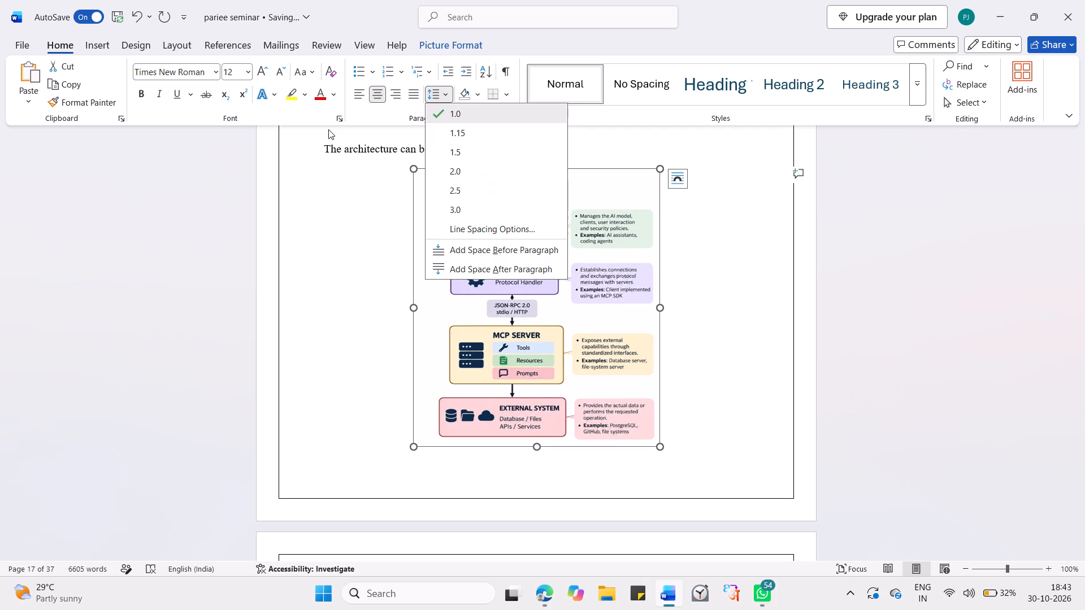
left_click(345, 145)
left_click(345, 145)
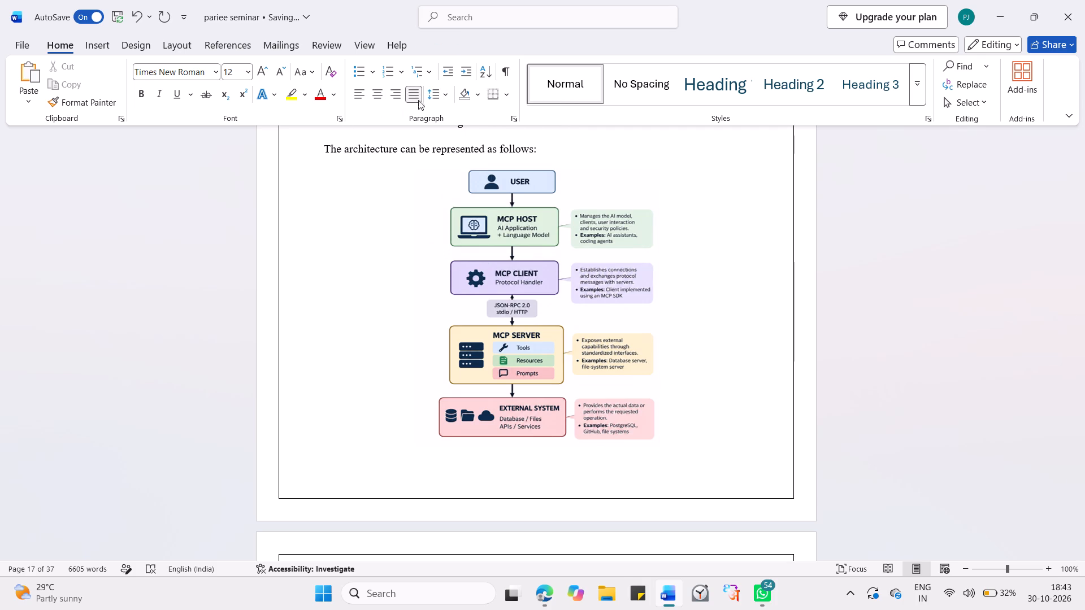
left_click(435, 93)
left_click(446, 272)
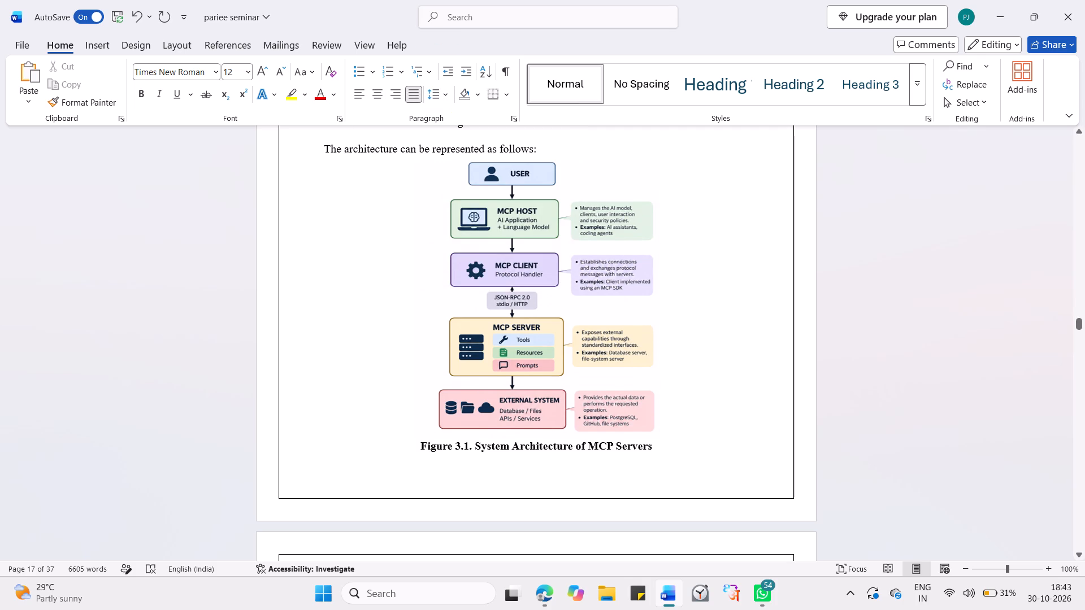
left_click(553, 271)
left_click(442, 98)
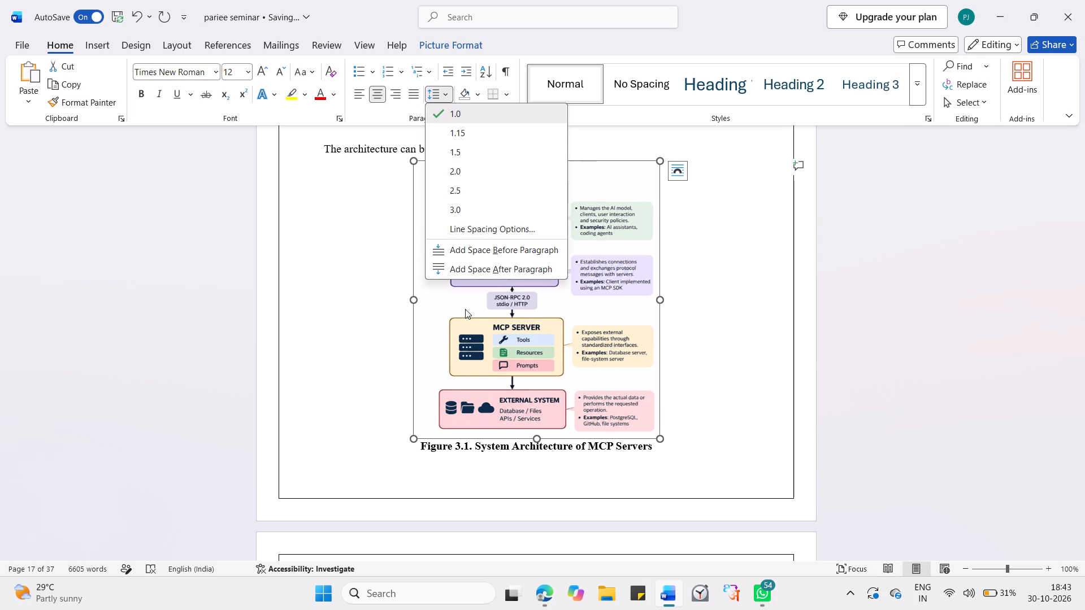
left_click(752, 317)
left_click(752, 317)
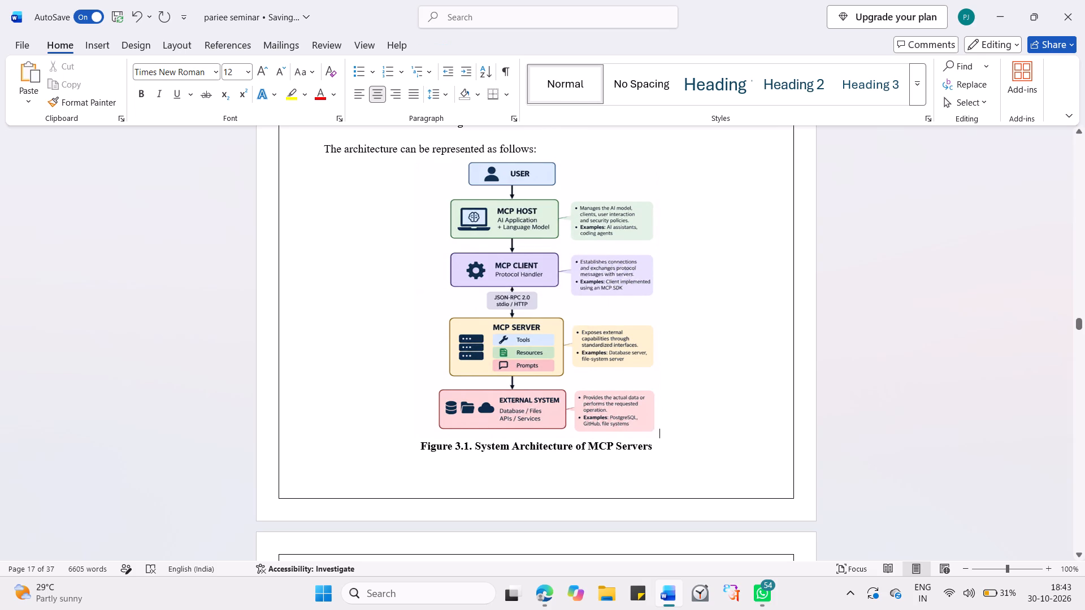
Crop a thin strip off the bottom edge of the MCP architecture diagram above the Figure 3.1 caption.
double_click(594, 352)
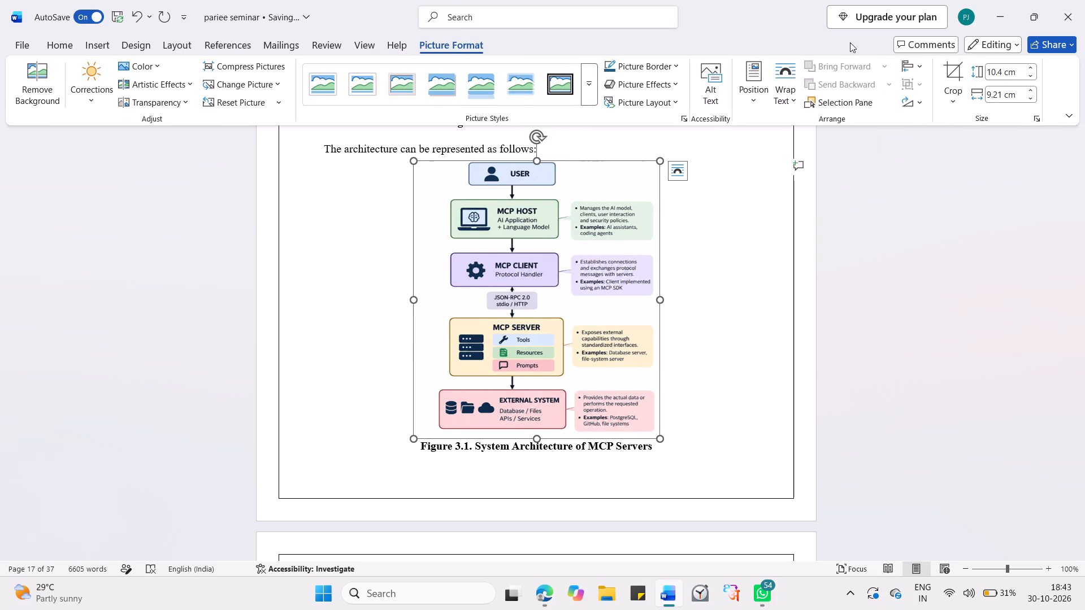
left_click(945, 85)
left_click(955, 66)
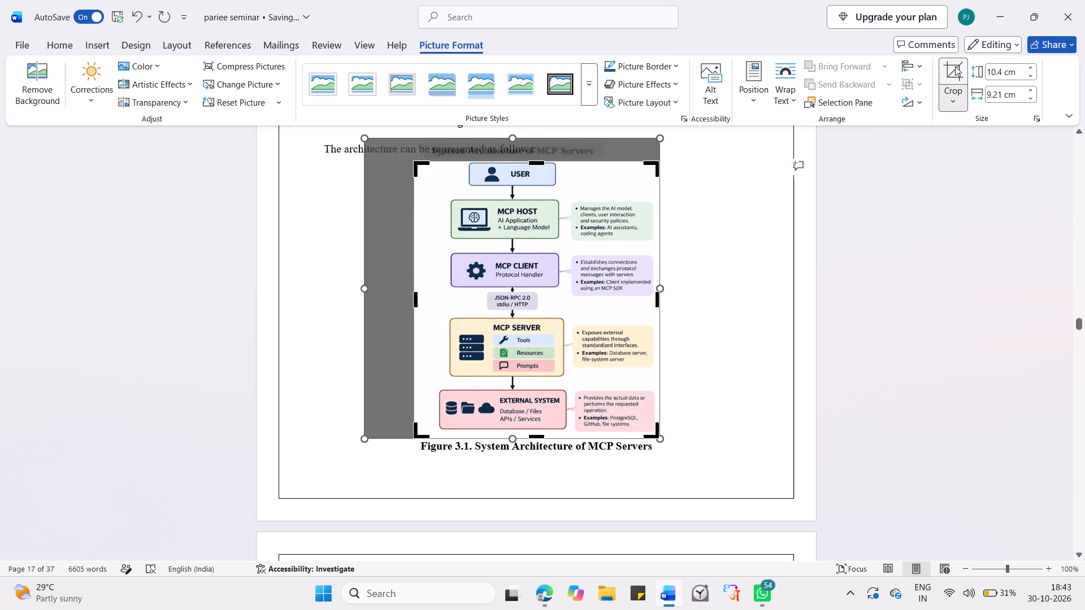
left_click_drag(536, 437, 542, 434)
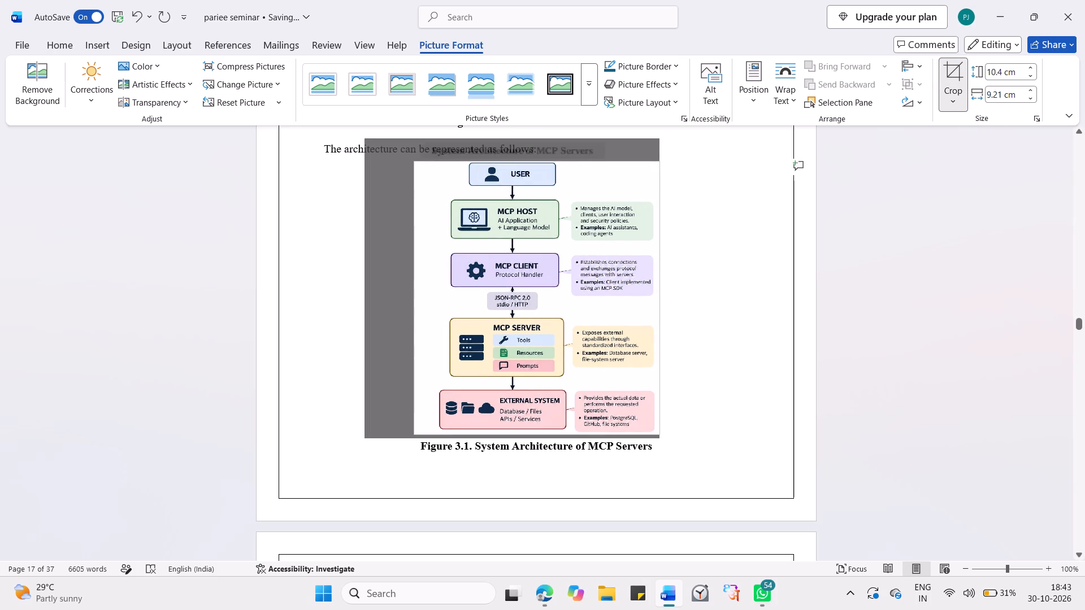
left_click_drag(542, 434, 544, 434)
left_click(776, 364)
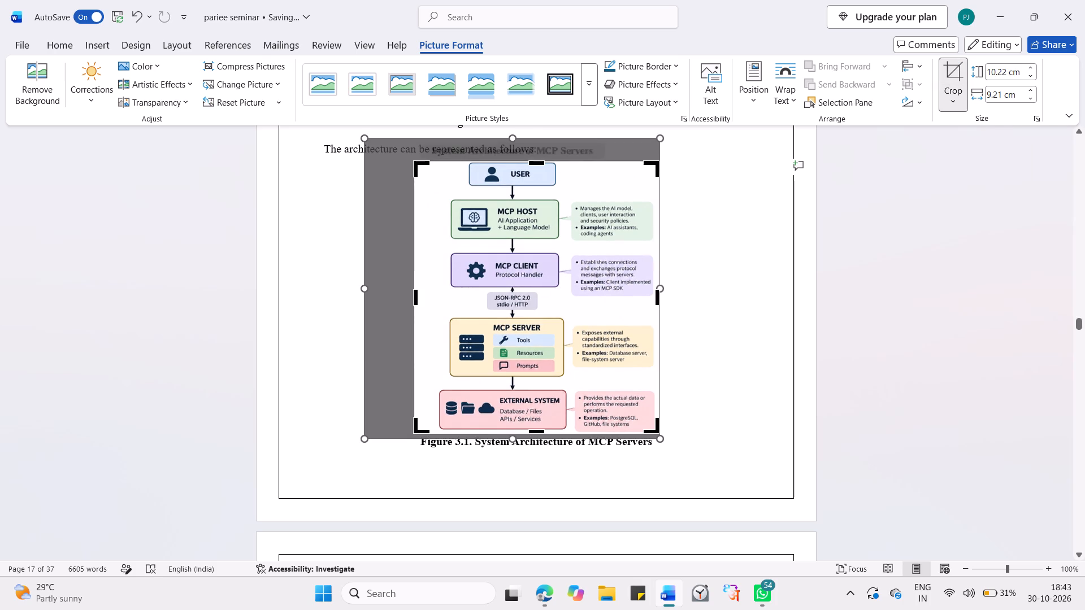
Enlarge the cropped architecture diagram slightly and proportionally, keeping its Figure 3.1 caption on the same page.
left_click(537, 292)
left_click_drag(658, 160, 662, 157)
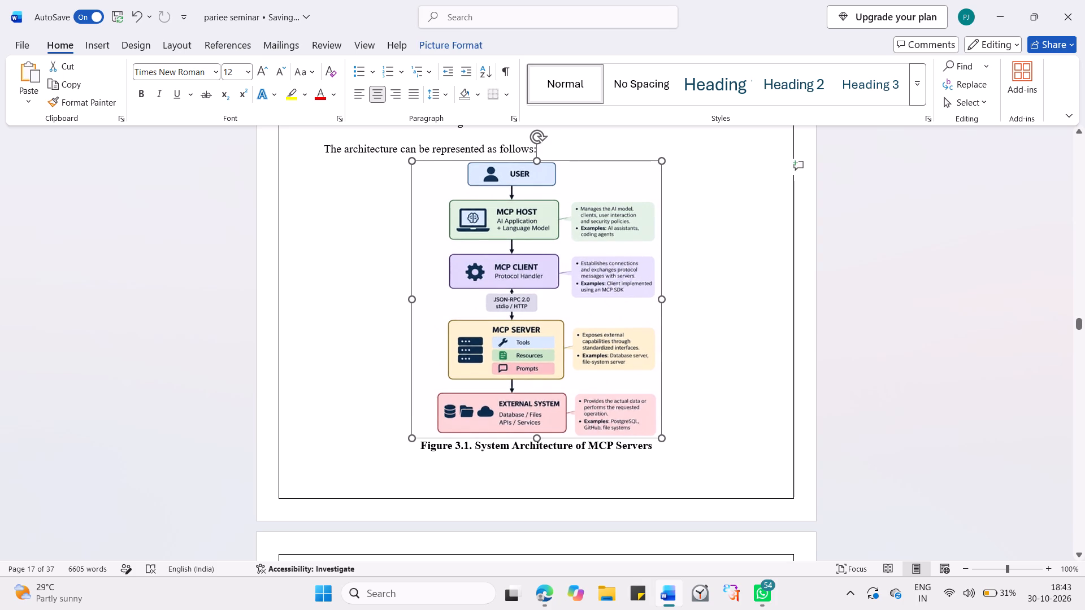
left_click_drag(662, 157, 665, 155)
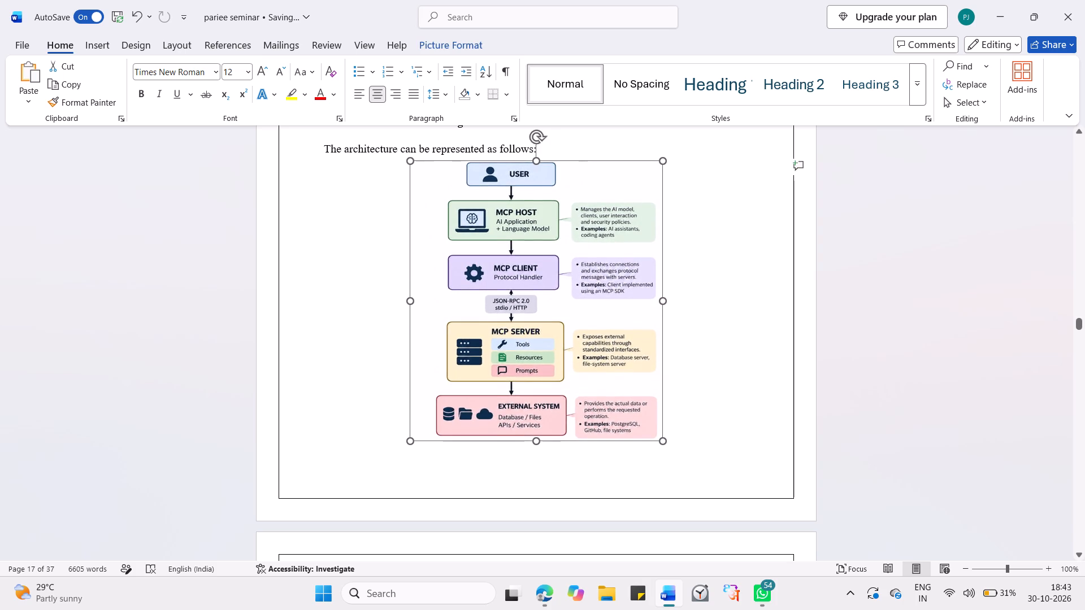
left_click_drag(665, 155, 663, 156)
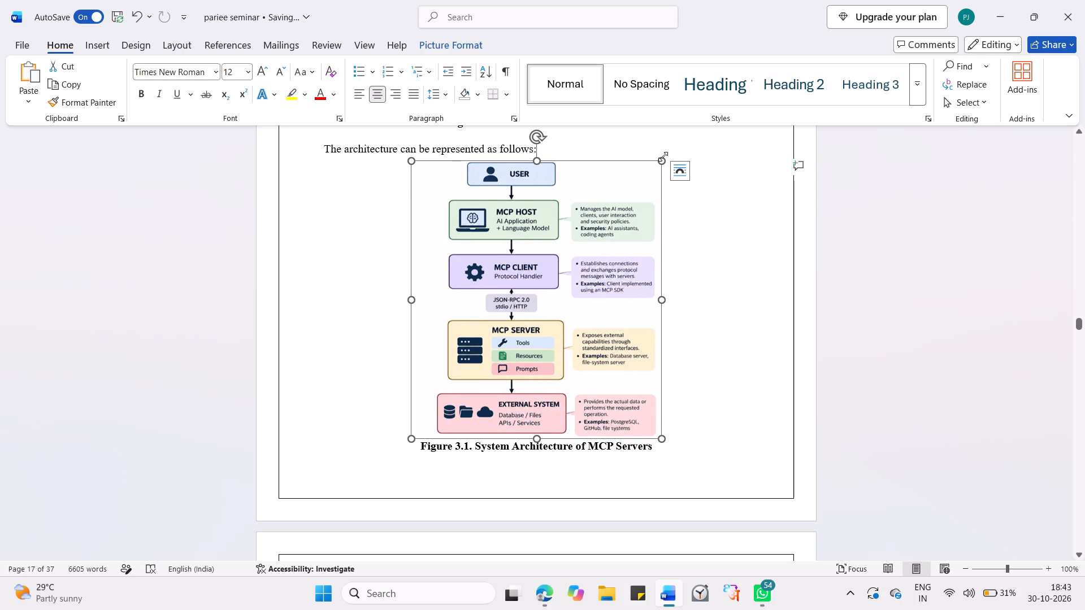
Check the line and paragraph spacing of the section 3.2 heading and its introductory paragraph.
scroll(663, 156, "down", 1)
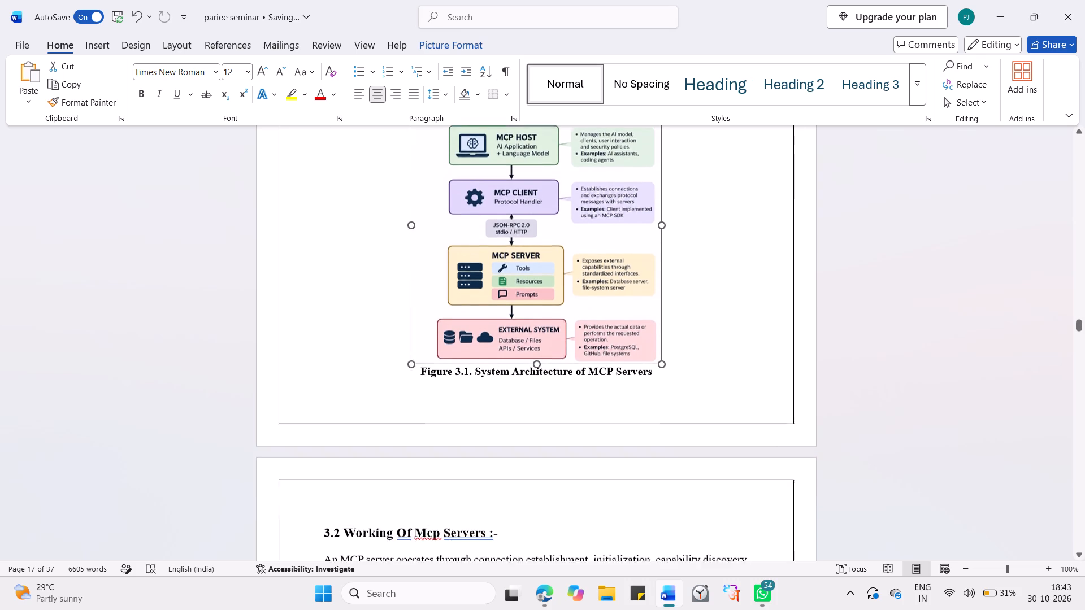
scroll(663, 156, "down", 2)
scroll(563, 328, "down", 1)
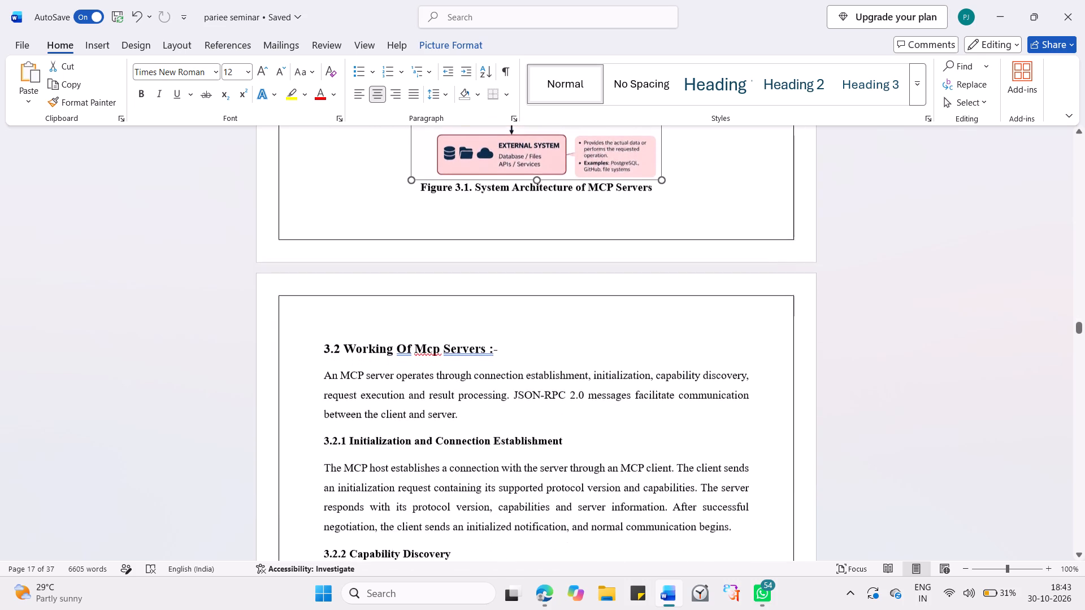
left_click(480, 343)
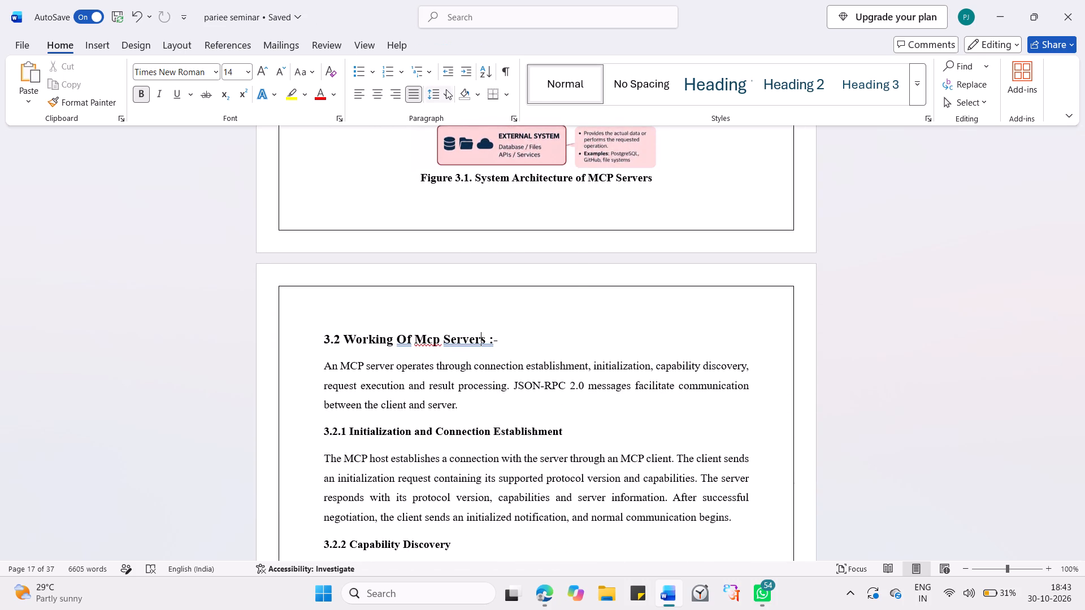
left_click(446, 89)
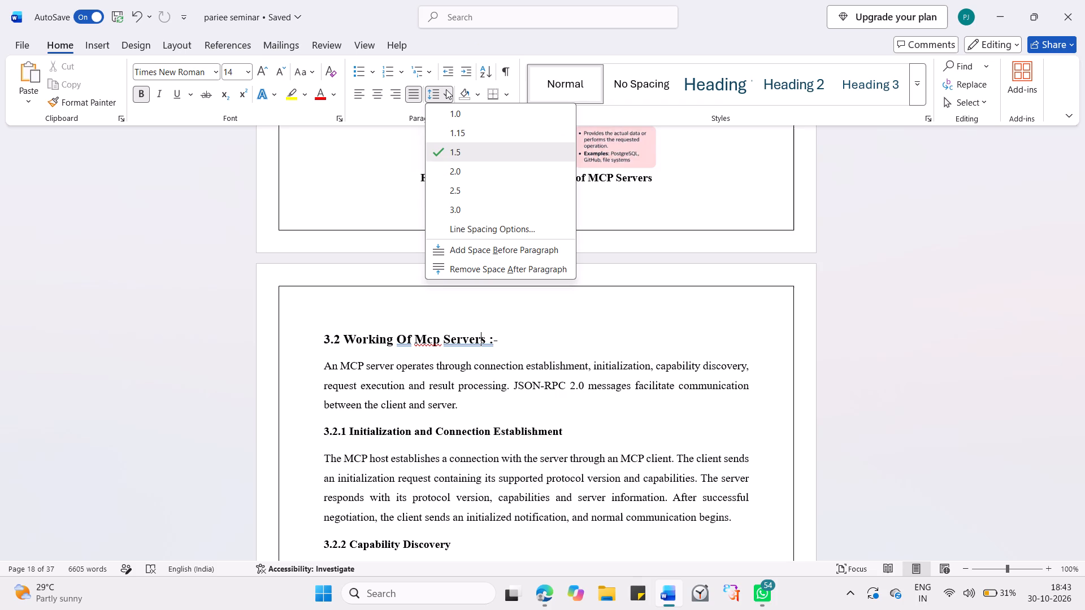
scroll(375, 409, "down", 1)
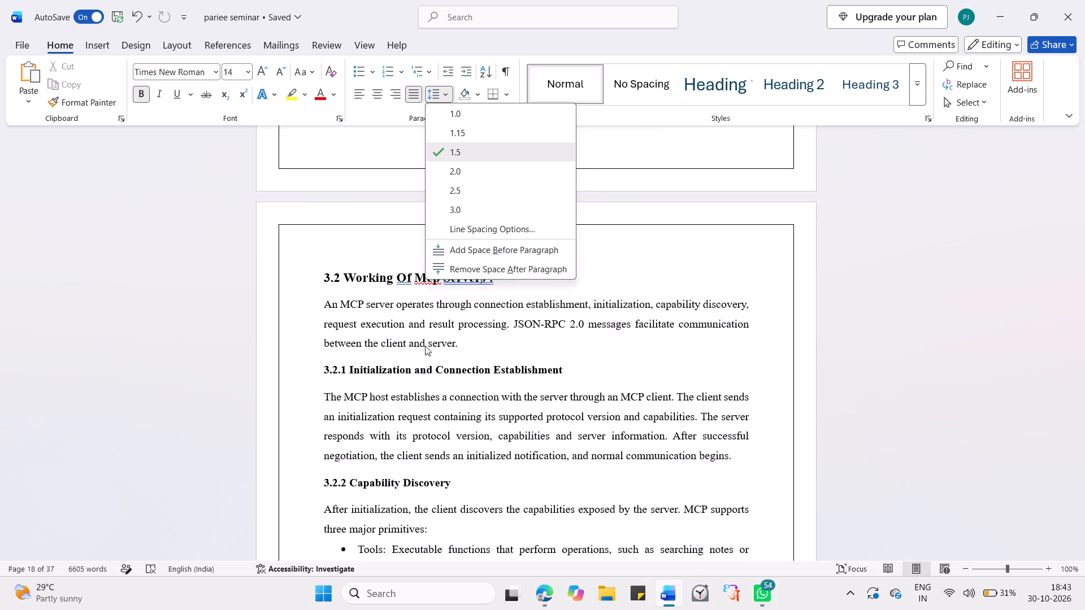
left_click(425, 344)
left_click(425, 344)
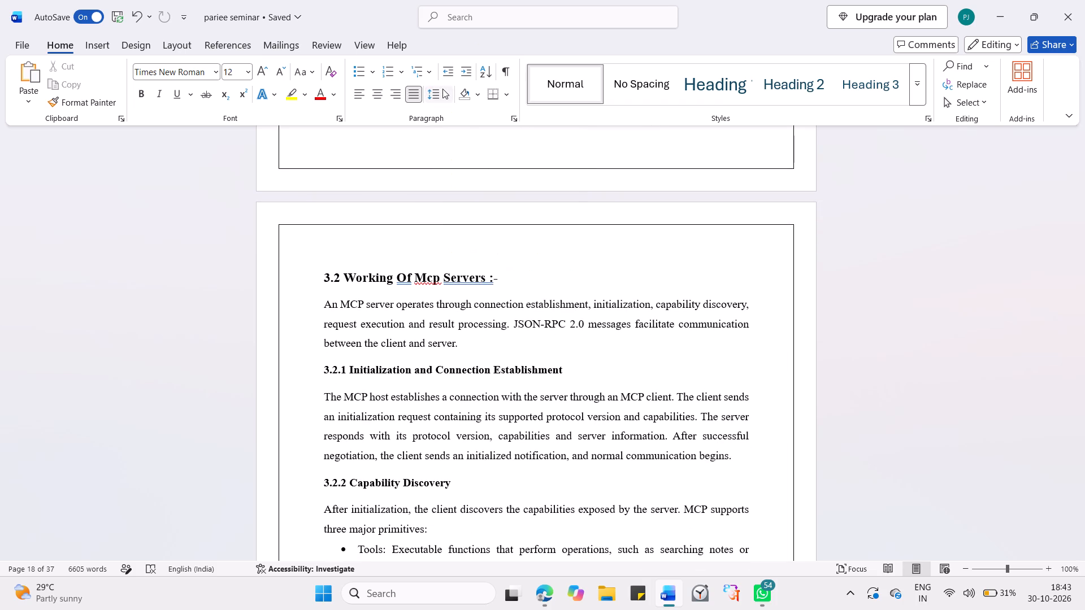
left_click(442, 89)
left_click(541, 340)
Correct "Mcp" to "MCP" in the section 3.2 heading about the working of the servers.
scroll(541, 340, "down", 2)
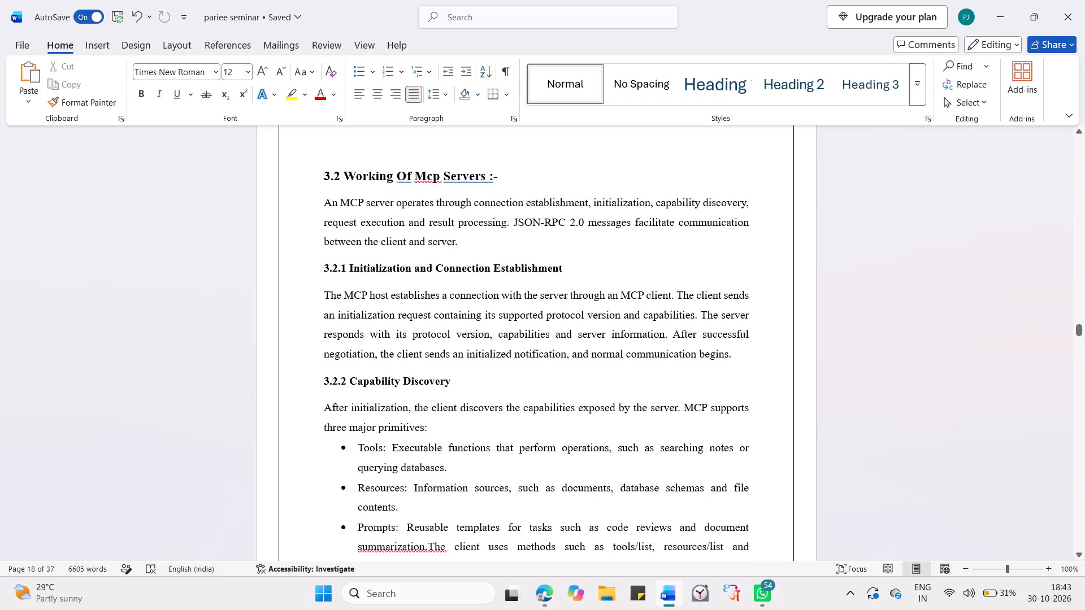
left_click(438, 179)
key("BackSpace")
key("BackSpace")
type("CP")
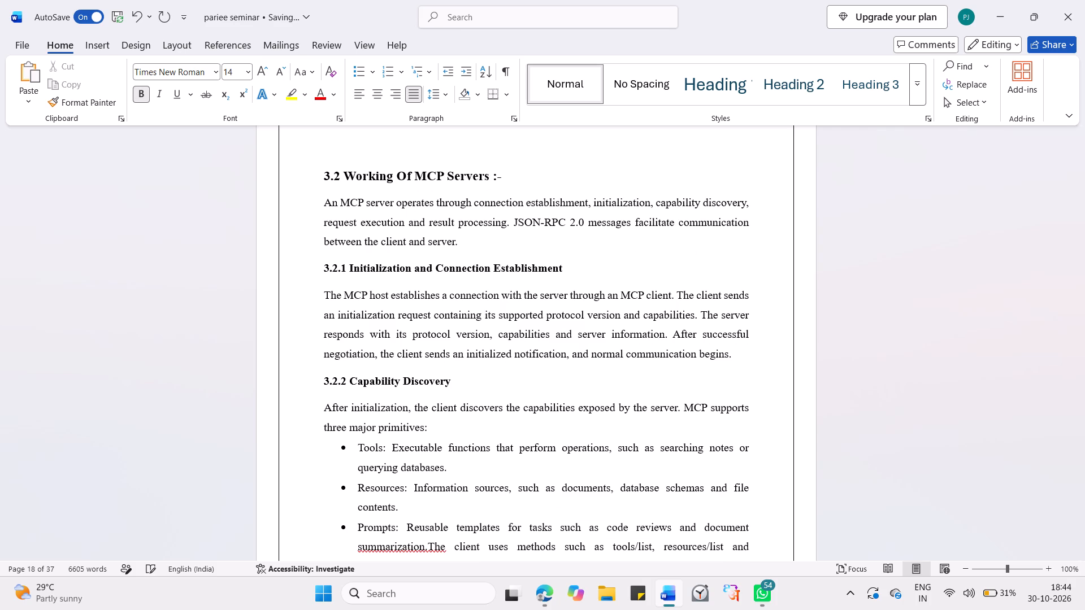
Check the paragraph spacing of the heading "3.2.1 Initialization and Connection Establishment" and of the sentence introducing the three primitives in section 3.2.2.
scroll(597, 310, "down", 1)
scroll(387, 302, "down", 1)
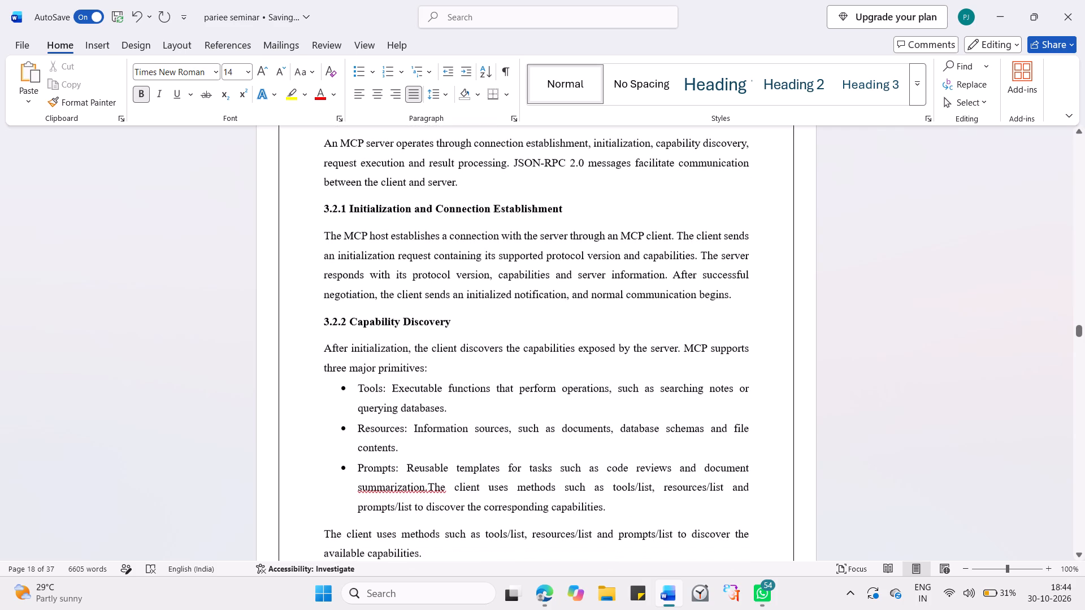
scroll(387, 302, "down", 1)
scroll(387, 302, "up", 1)
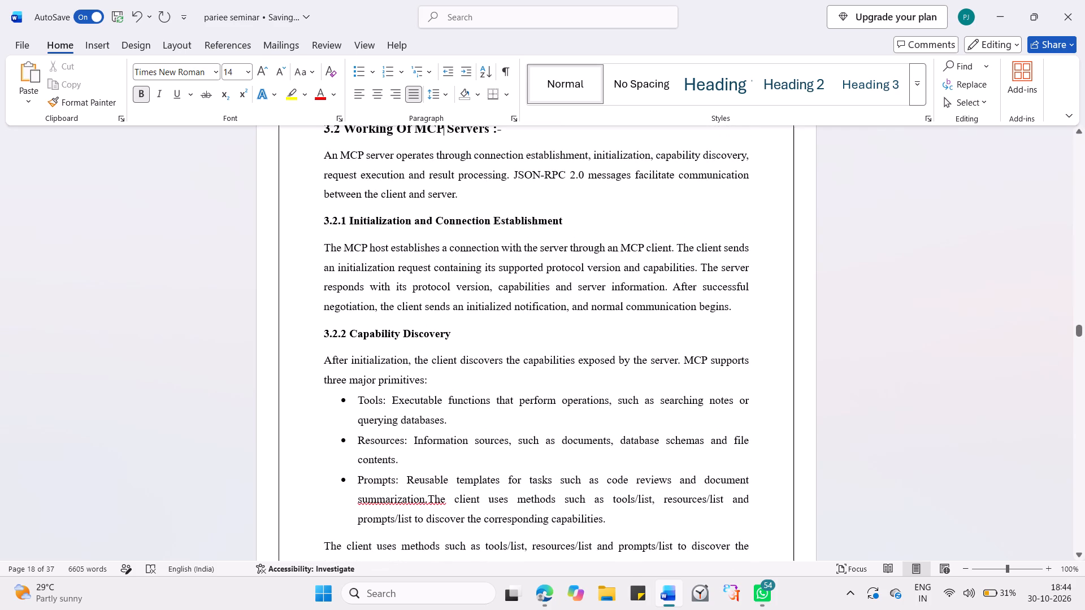
left_click(429, 219)
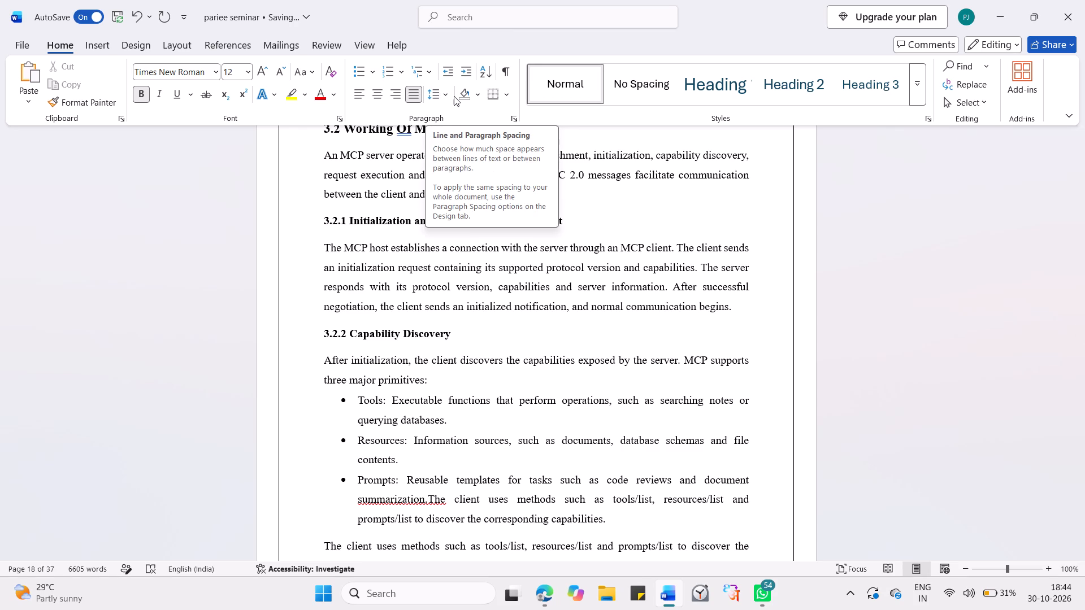
left_click(454, 96)
left_click(448, 94)
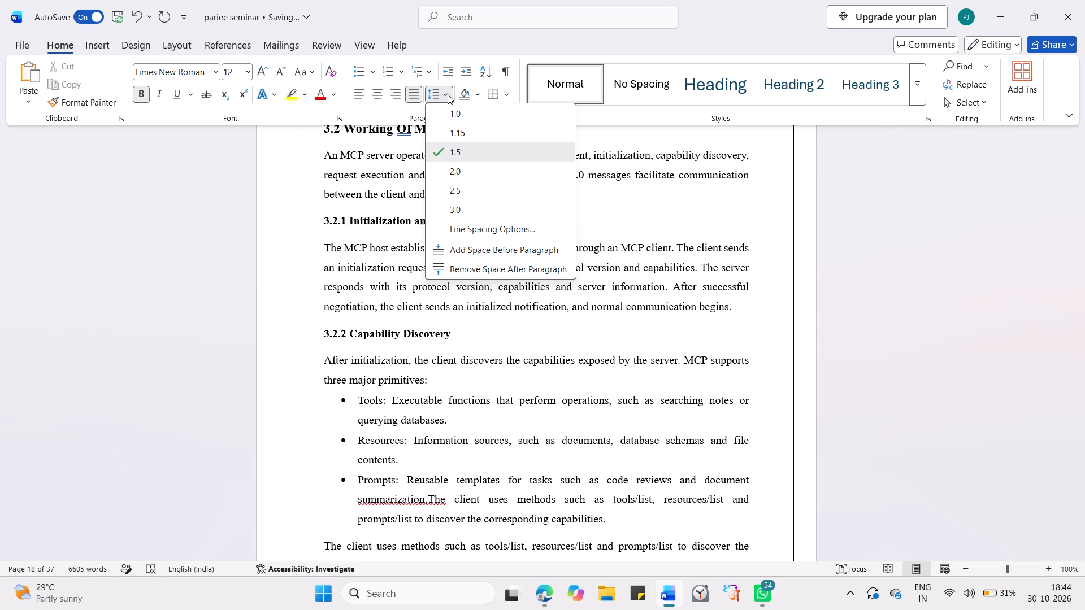
left_click(387, 268)
scroll(387, 268, "down", 1)
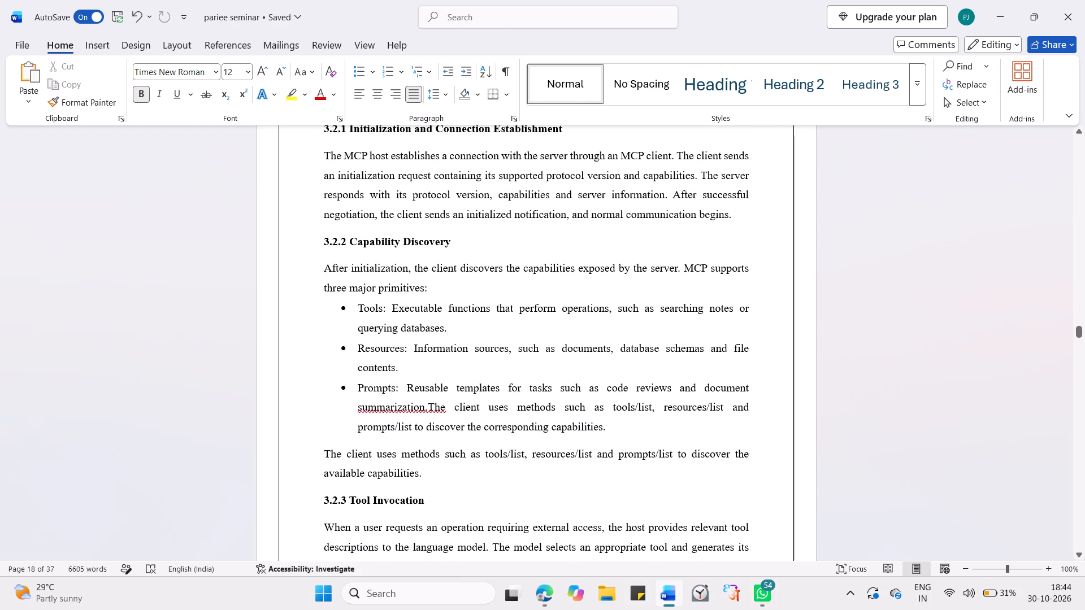
left_click(398, 286)
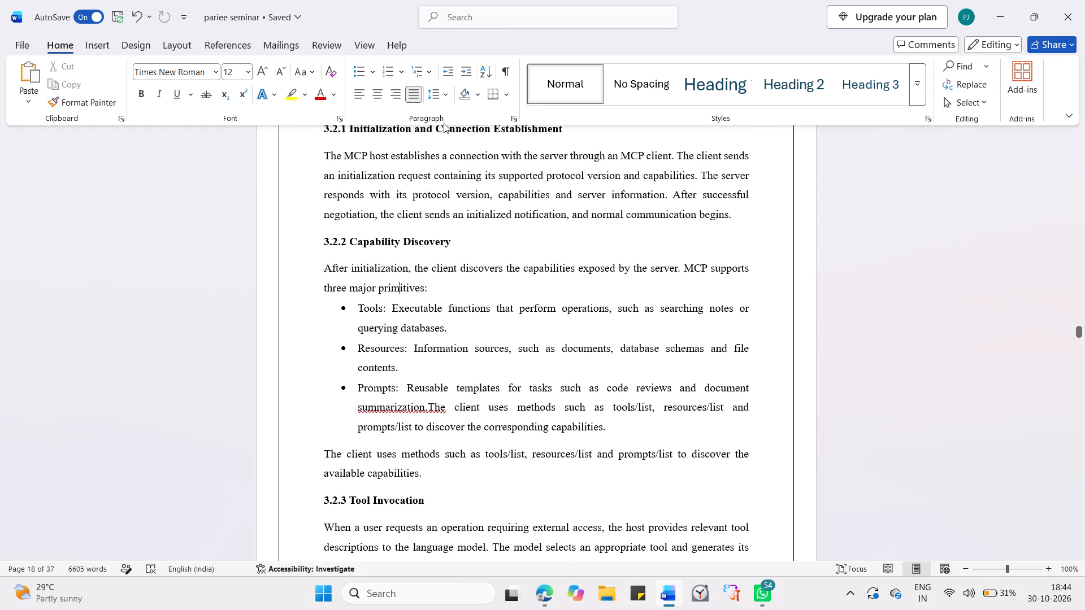
left_click(439, 97)
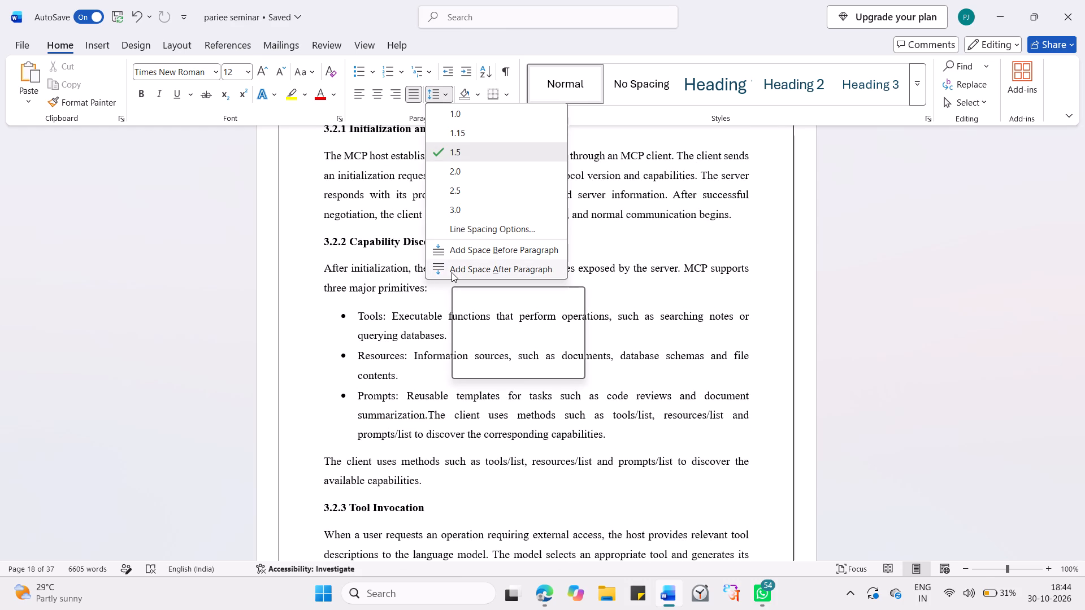
left_click(318, 315)
Remove the space after the "2. Transport Layer" paragraph that introduces the two standard transports in section 3.1.2.
scroll(318, 315, "up", 1)
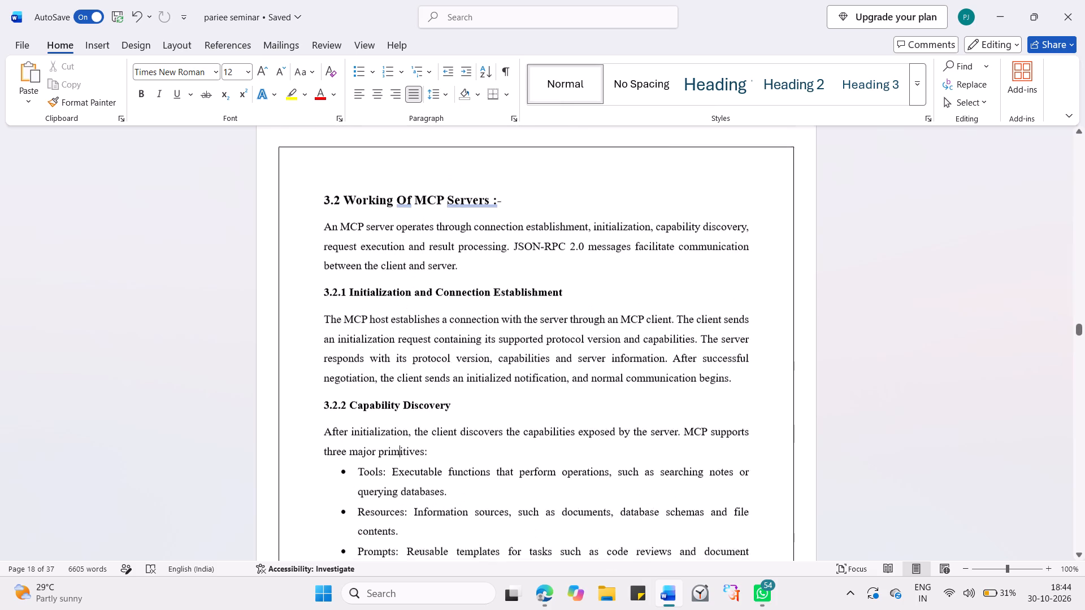
scroll(318, 315, "up", 1)
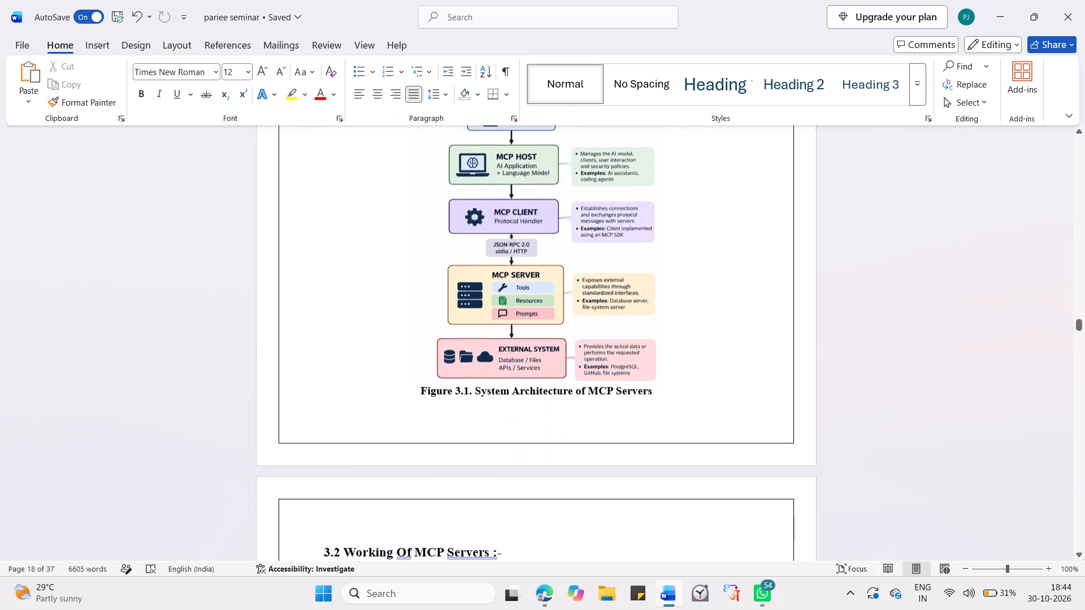
scroll(318, 315, "up", 3)
left_click(366, 322)
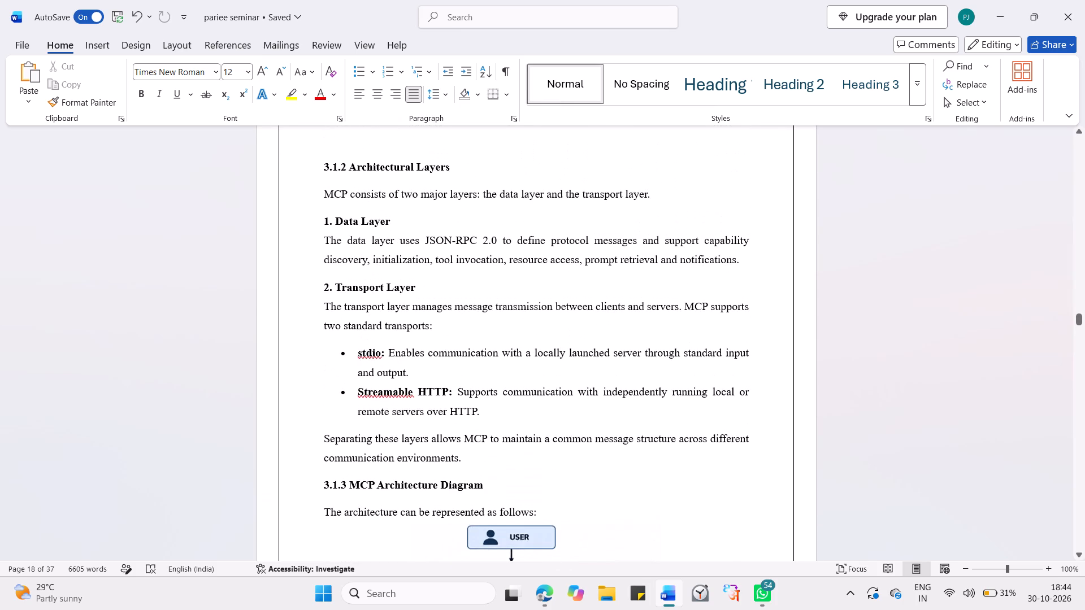
left_click(441, 95)
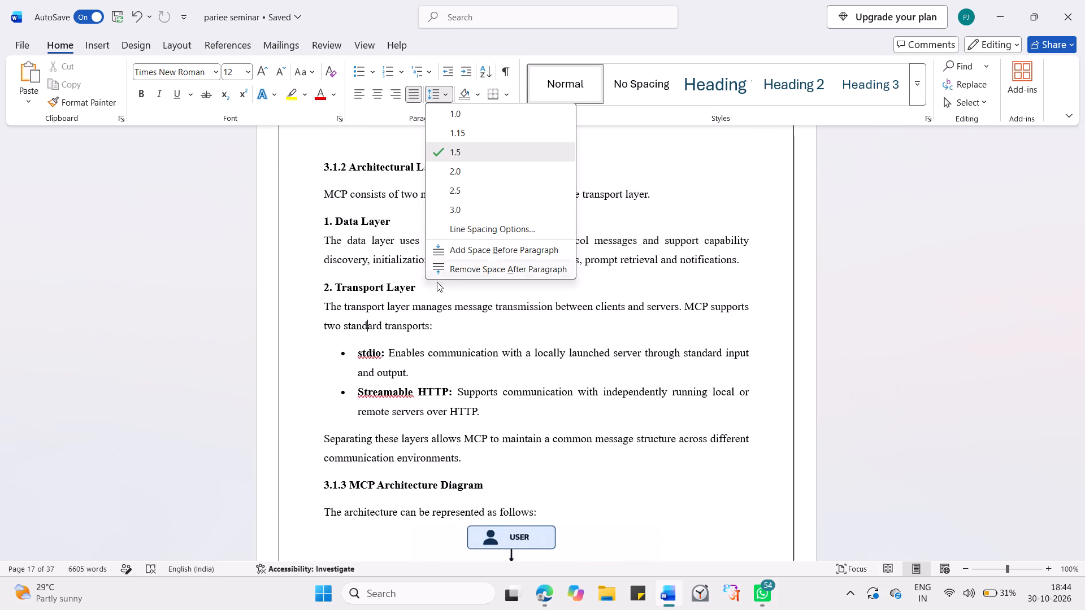
left_click(453, 268)
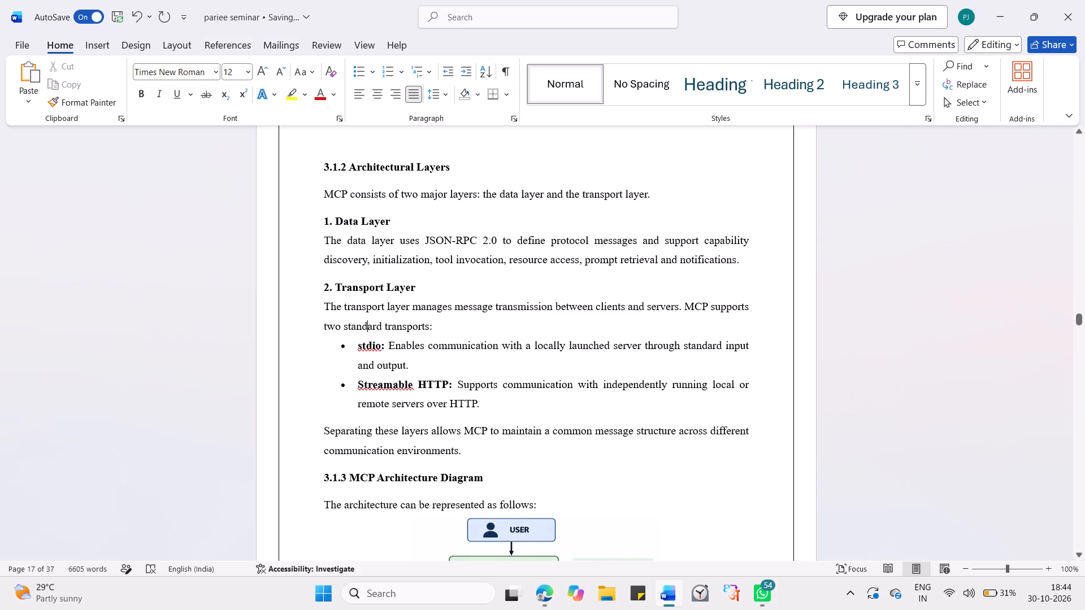
Add space after the sentence "The architecture can be represented as follows:" in section 3.1.3 and check the diagram's page fit.
scroll(415, 363, "down", 1)
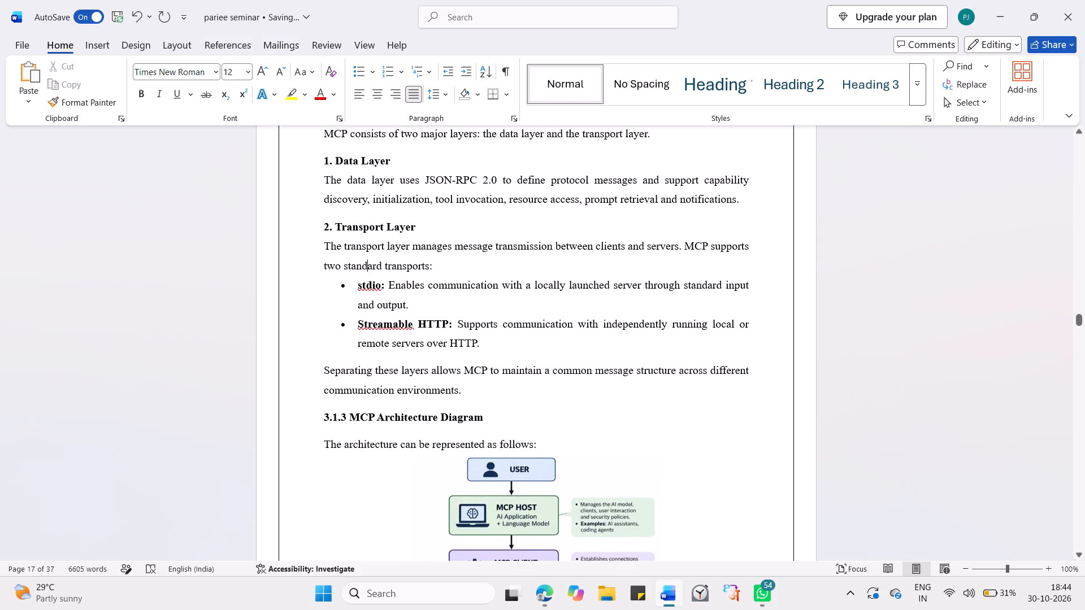
scroll(415, 363, "down", 2)
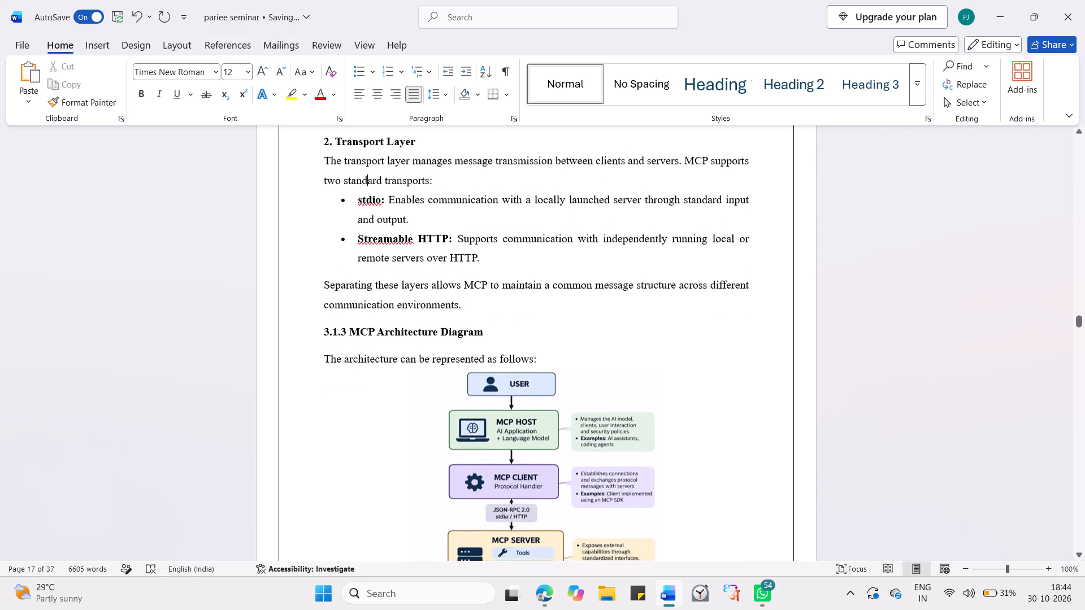
scroll(415, 363, "down", 2)
scroll(415, 363, "right", 1)
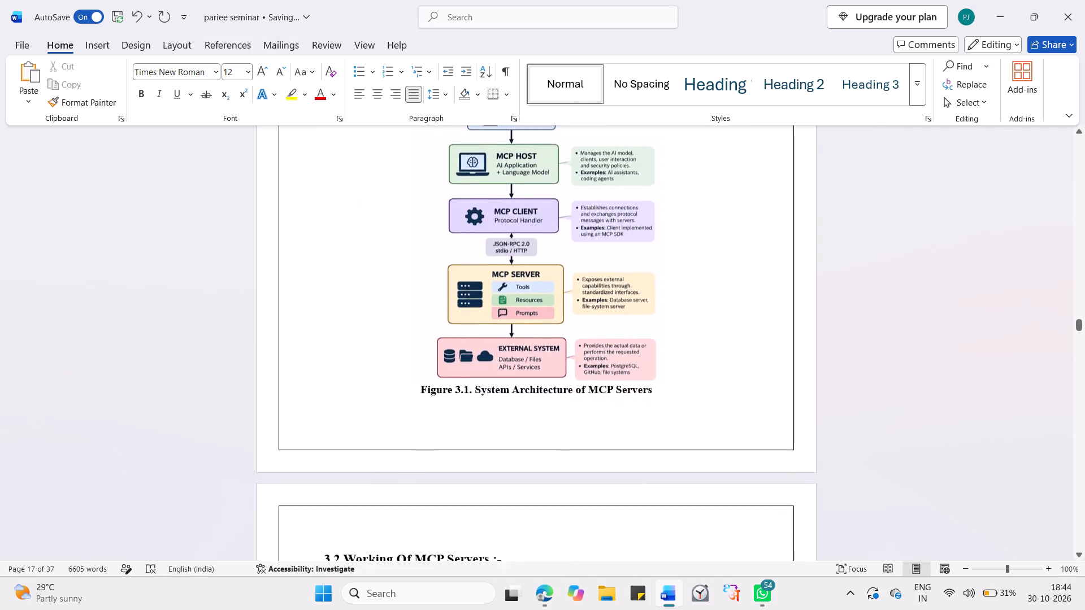
scroll(415, 363, "right", 1)
scroll(415, 363, "up", 1)
left_click(414, 284)
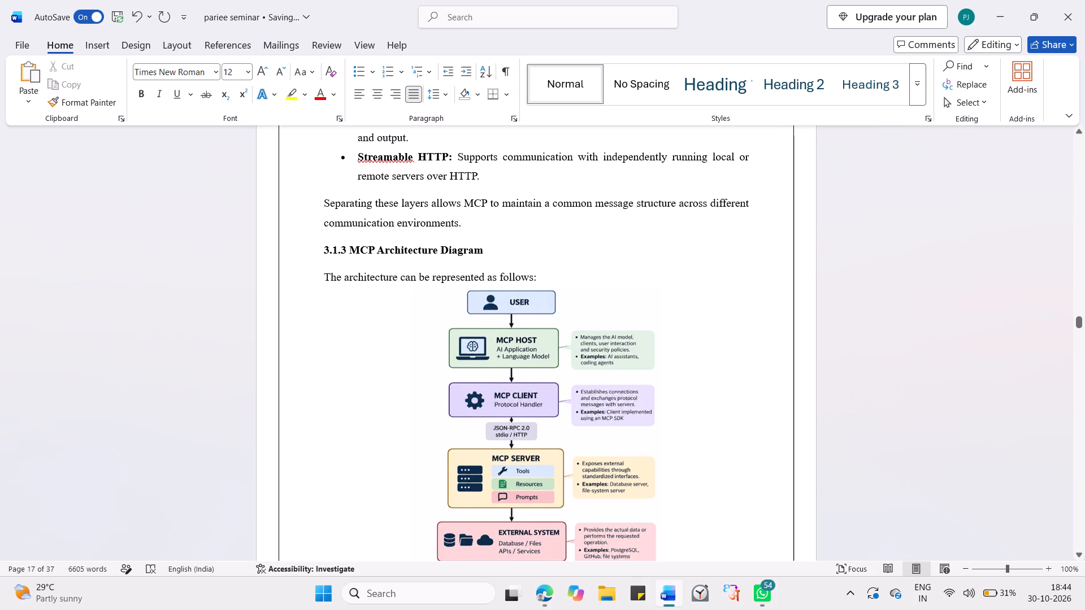
left_click(436, 97)
left_click(478, 272)
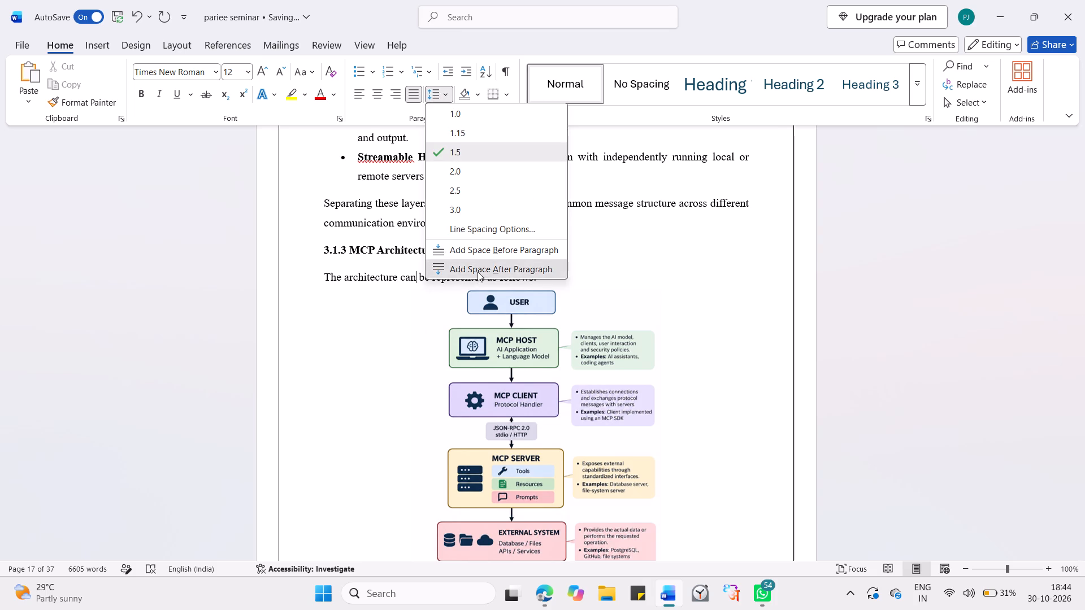
scroll(478, 298, "down", 1)
scroll(478, 298, "up", 1)
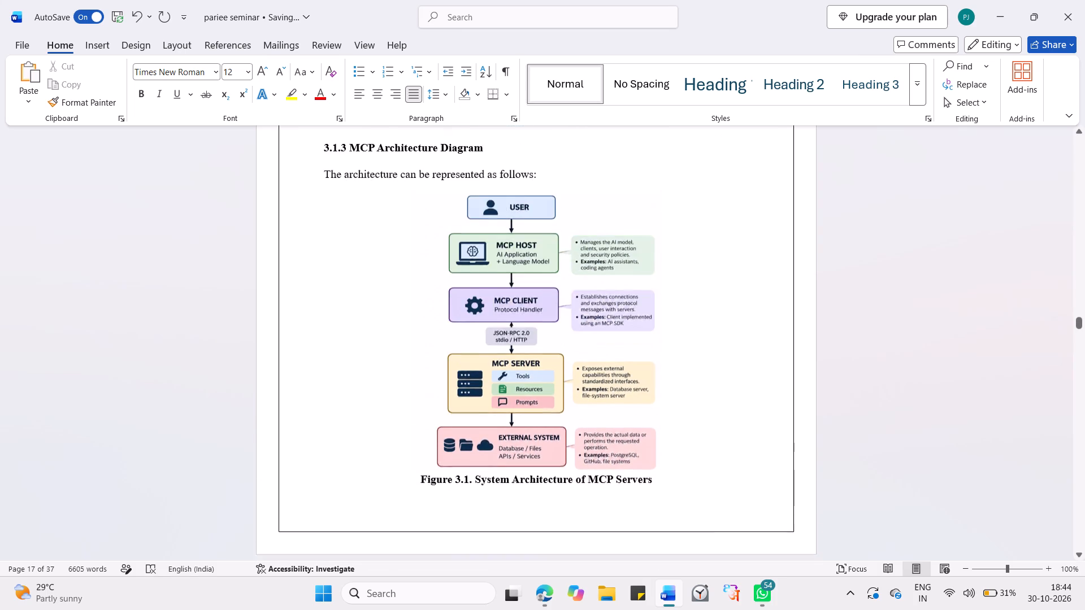
Undo the space added after the sentence "The architecture can be represented as follows:" in section 3.1.3.
scroll(478, 298, "up", 2)
key("ctrl+z")
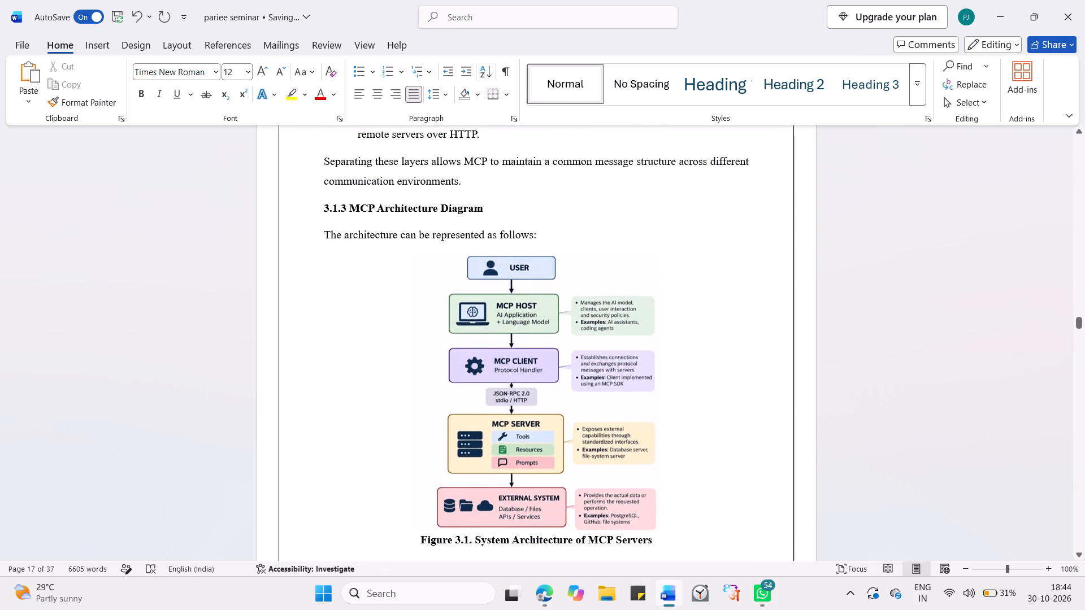
Enlarge the MCP architecture diagram in section 3.1.3 slightly while keeping the Figure 3.1 caption on the same page.
scroll(478, 298, "down", 1)
left_click(550, 371)
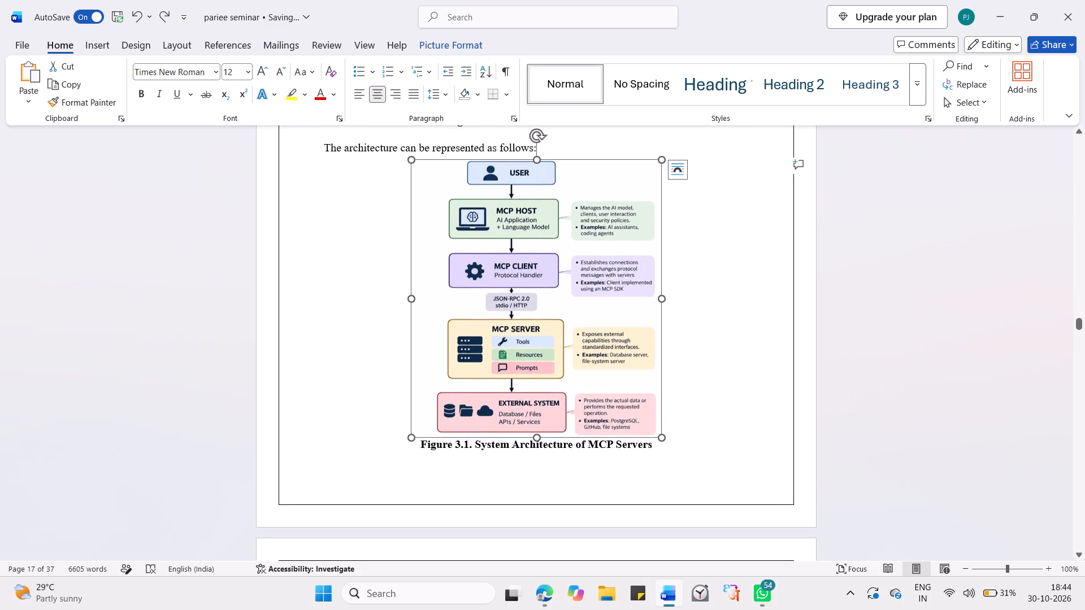
left_click_drag(663, 439, 663, 439)
left_click_drag(663, 439, 670, 447)
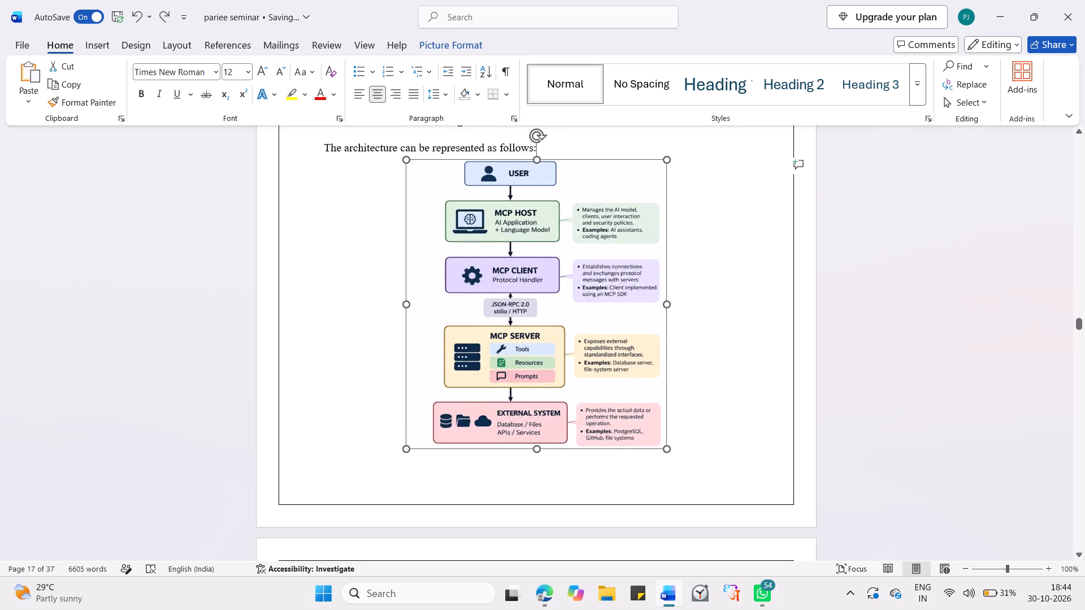
left_click_drag(670, 447, 667, 445)
left_click(704, 445)
Check the line and paragraph spacing of the paragraph "The client uses methods such as tools/list" in section 3.2.2.
scroll(704, 445, "down", 2)
scroll(428, 368, "down", 1)
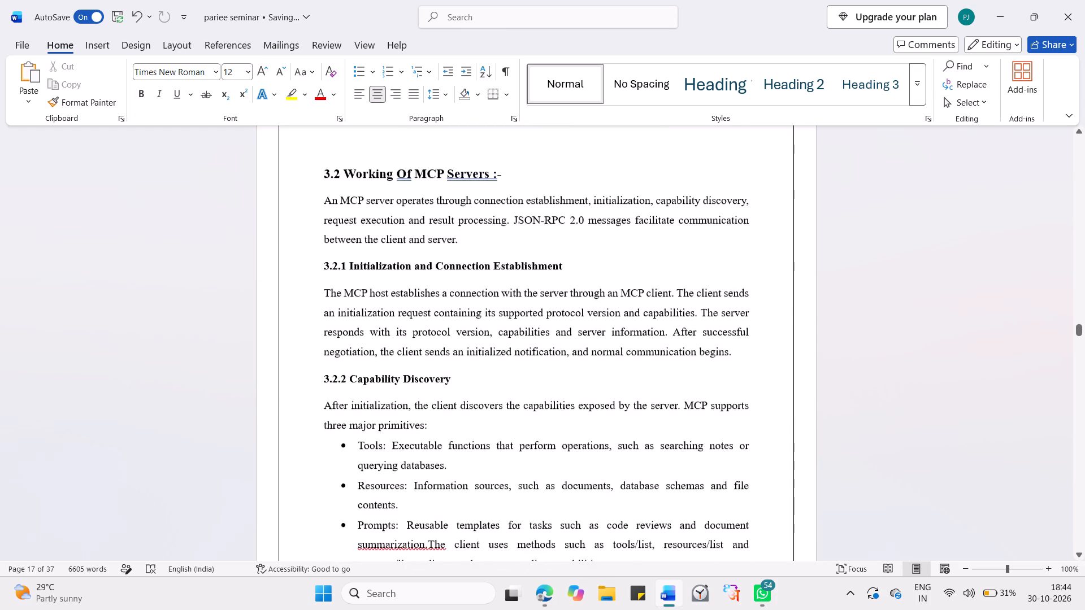
scroll(428, 368, "down", 2)
scroll(382, 338, "down", 1)
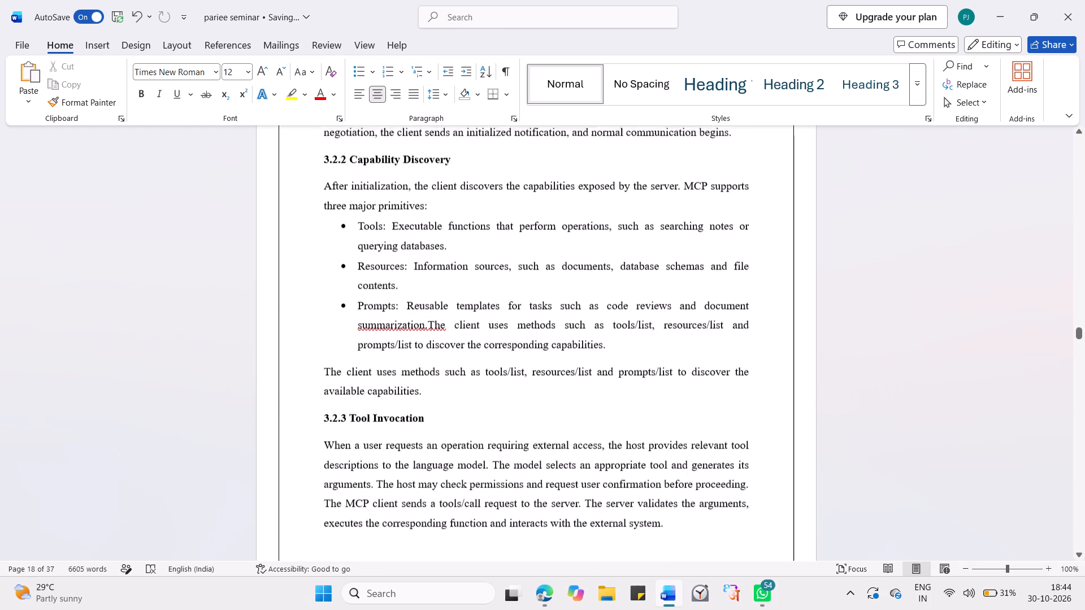
scroll(382, 338, "down", 2)
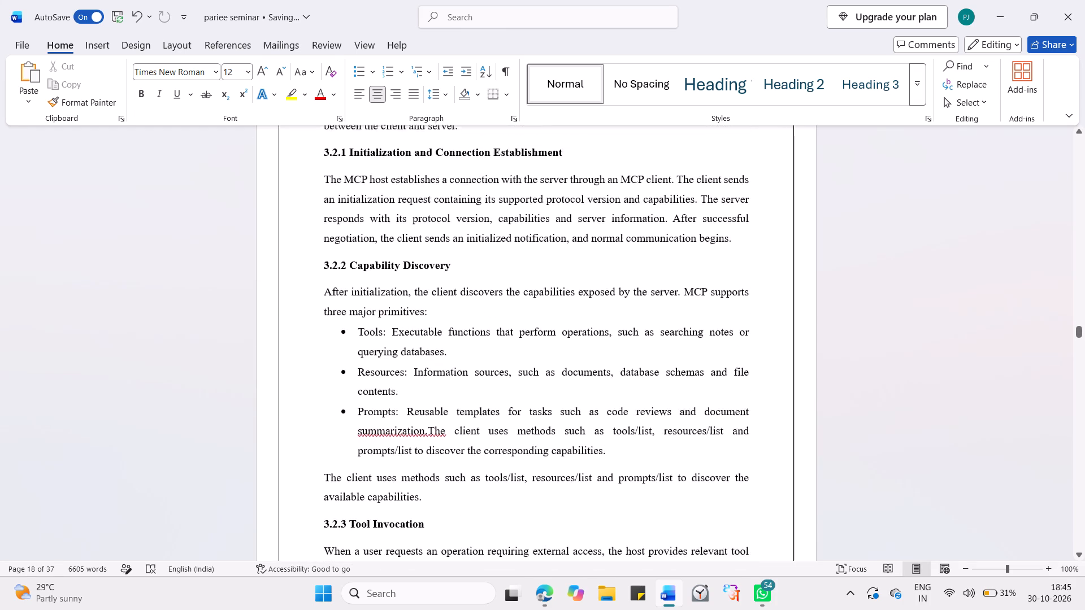
left_click(356, 374)
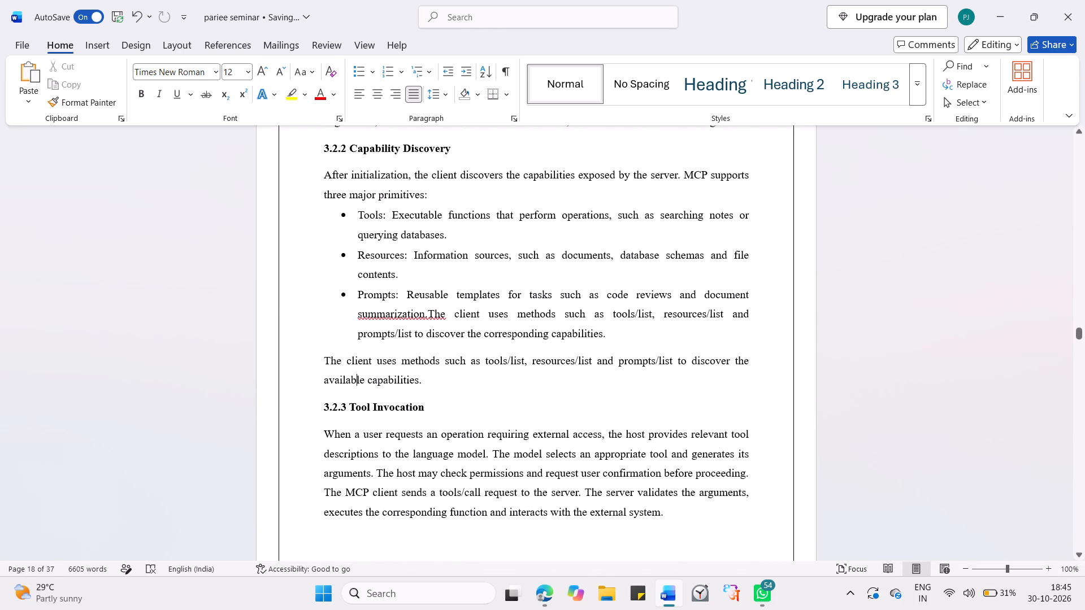
left_click(444, 90)
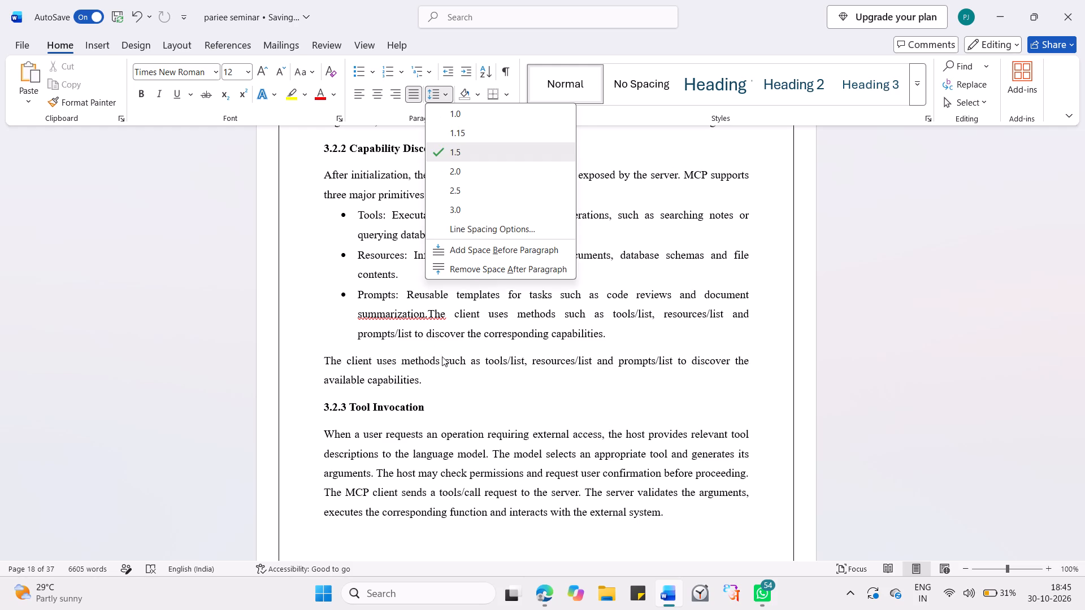
left_click(475, 399)
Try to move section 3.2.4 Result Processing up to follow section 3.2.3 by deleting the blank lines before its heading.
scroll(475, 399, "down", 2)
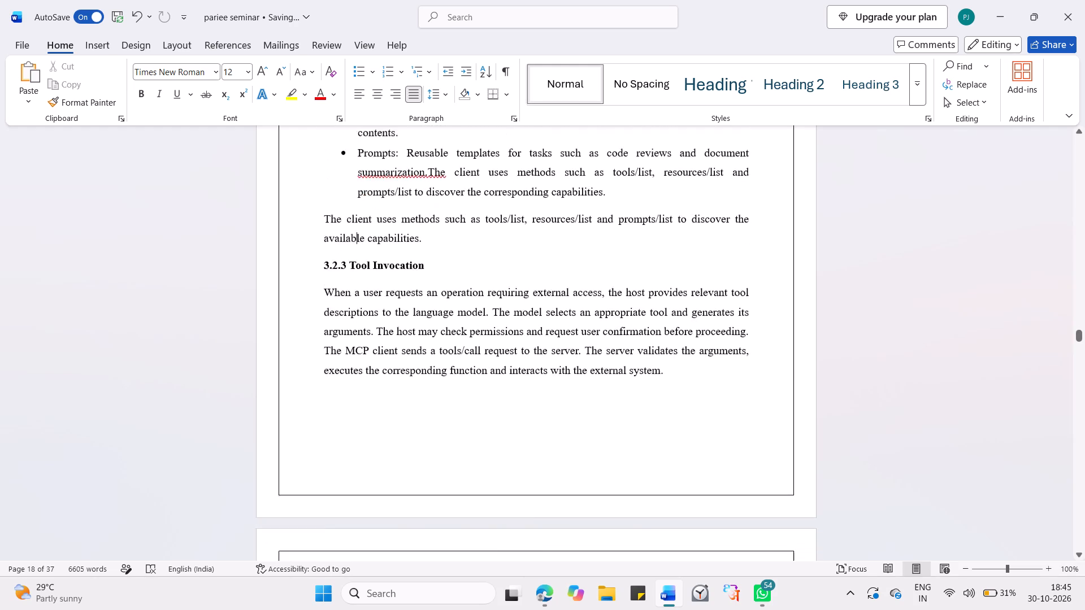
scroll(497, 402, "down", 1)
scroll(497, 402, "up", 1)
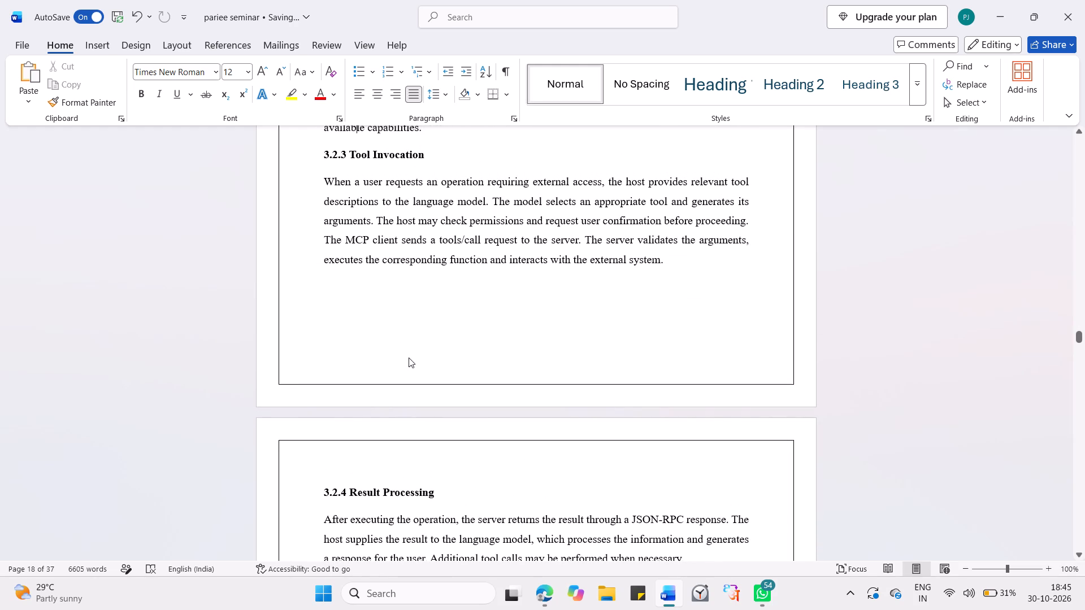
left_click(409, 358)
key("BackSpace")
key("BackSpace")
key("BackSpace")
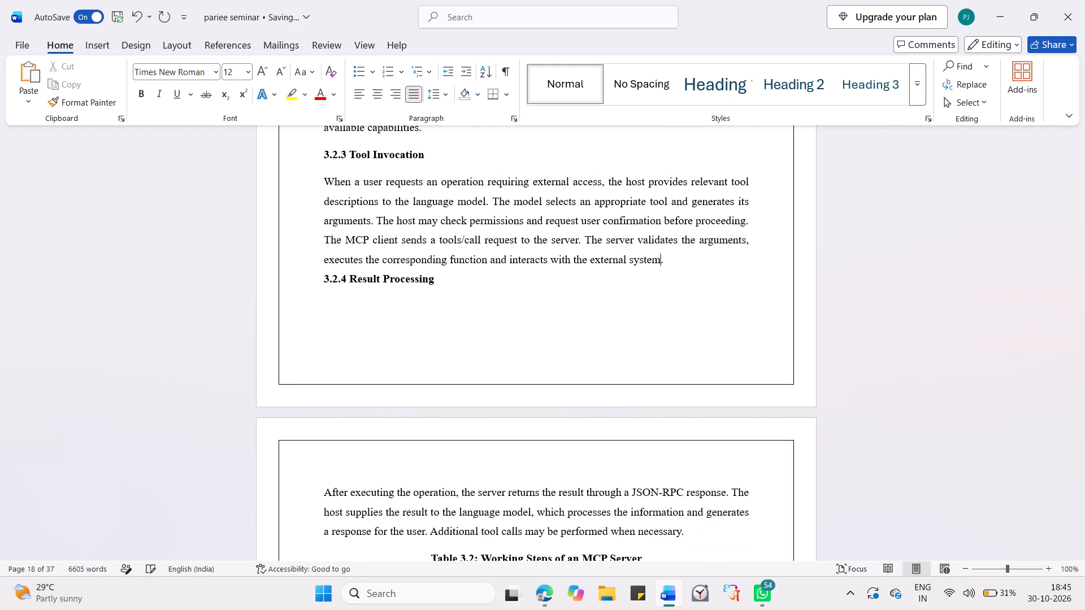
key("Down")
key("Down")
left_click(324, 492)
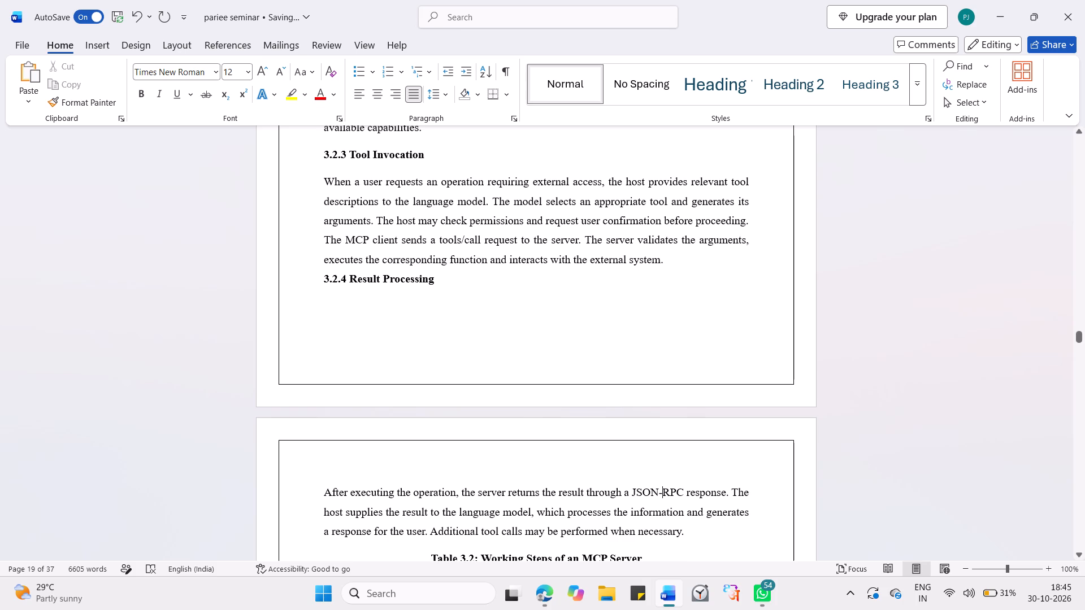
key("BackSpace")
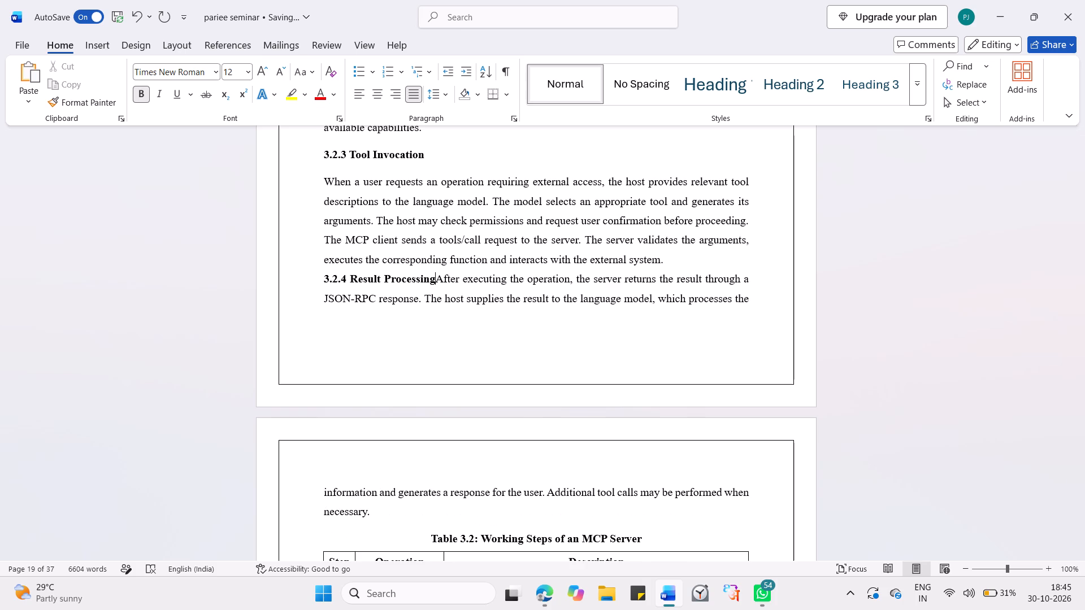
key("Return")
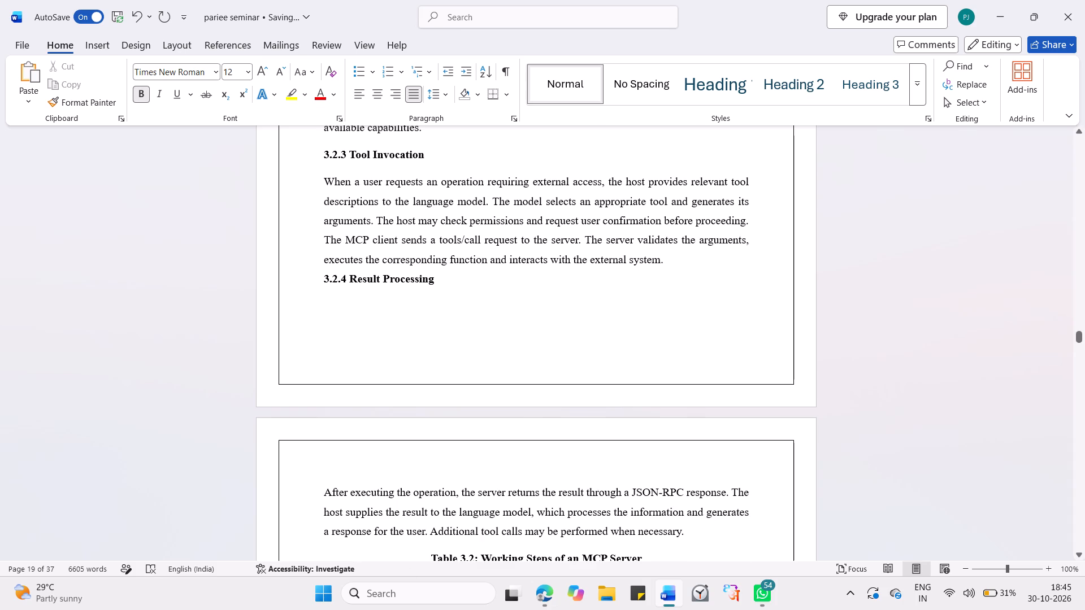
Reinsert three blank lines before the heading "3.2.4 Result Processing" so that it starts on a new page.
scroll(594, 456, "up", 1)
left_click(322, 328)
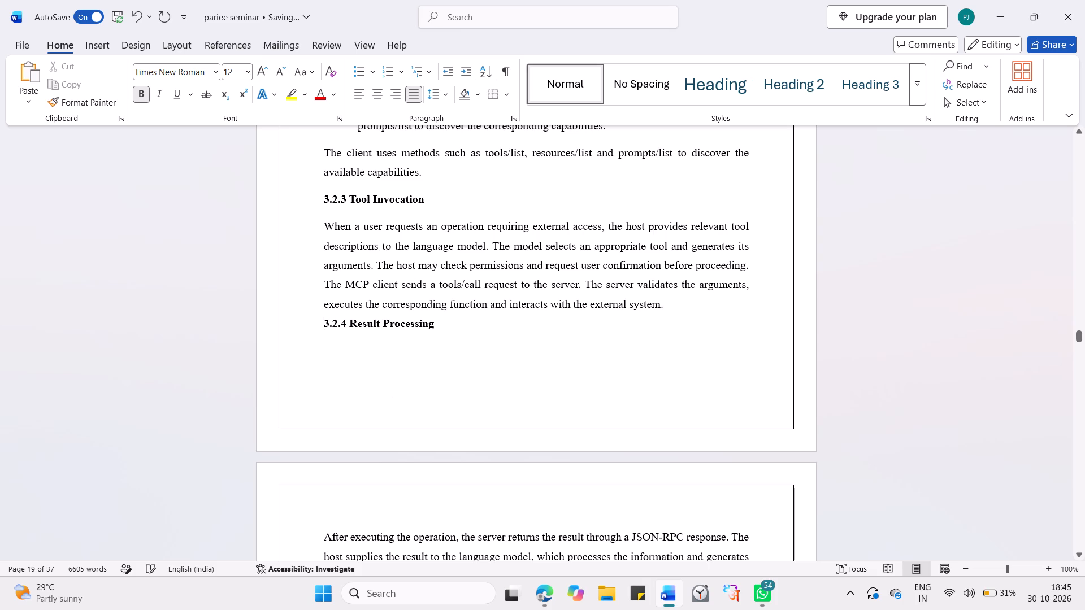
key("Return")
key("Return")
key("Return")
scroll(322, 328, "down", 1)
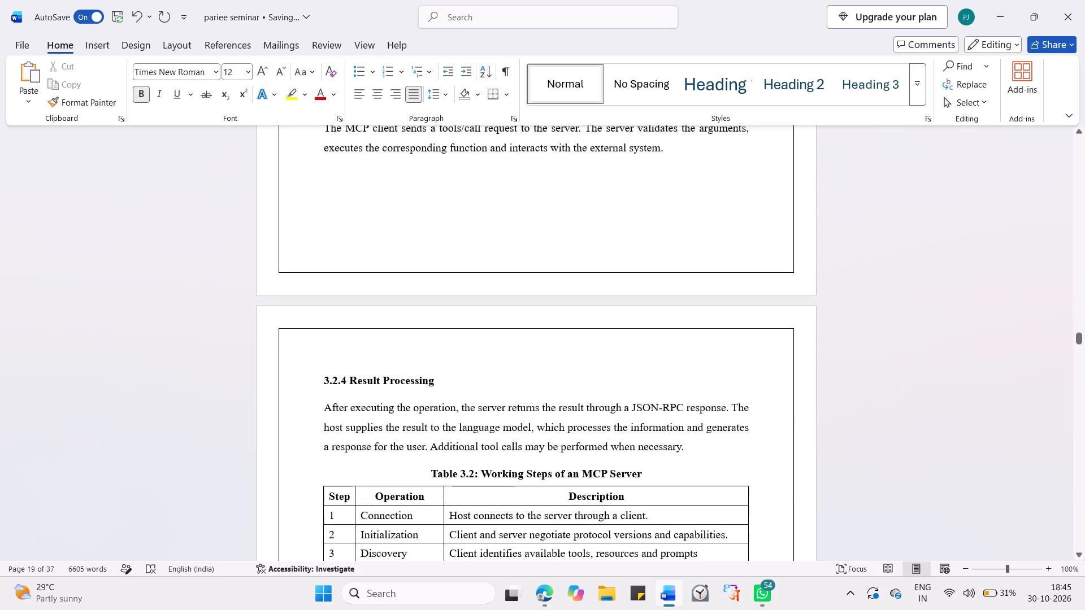
Check the paragraph spacing of the "3.2.4 Result Processing" heading and of the body paragraph under it.
scroll(322, 328, "down", 1)
left_click(423, 89)
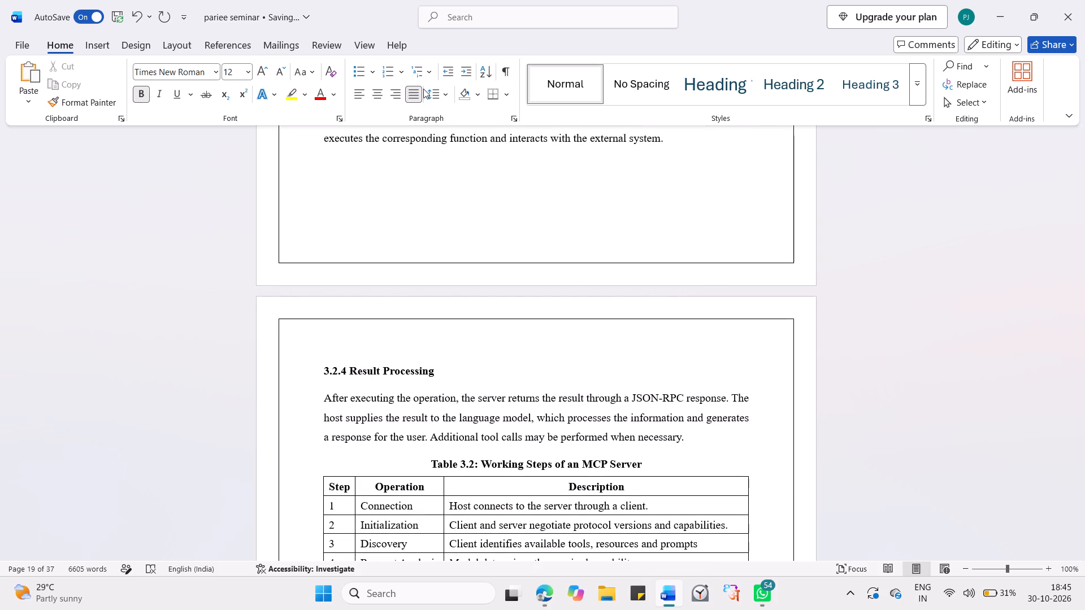
left_click(434, 90)
left_click(388, 286)
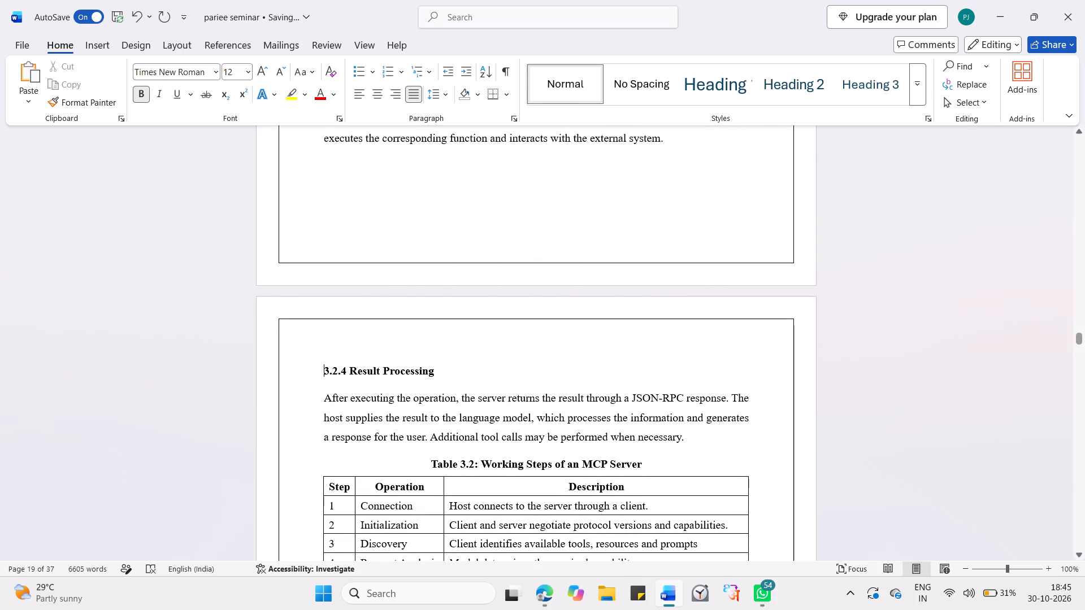
scroll(388, 286, "up", 3)
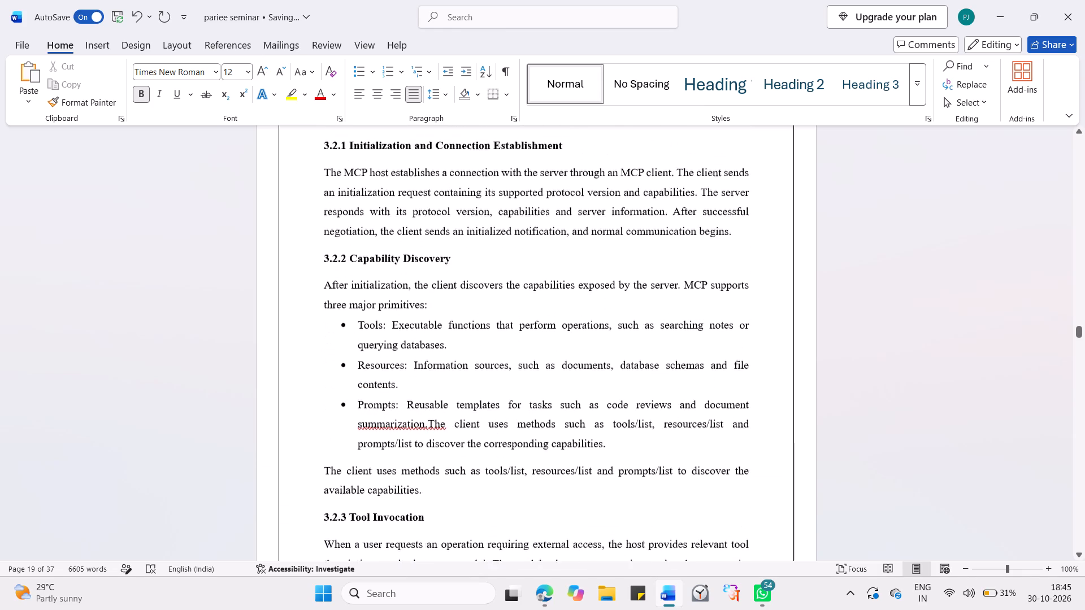
scroll(388, 286, "up", 1)
scroll(388, 286, "down", 1)
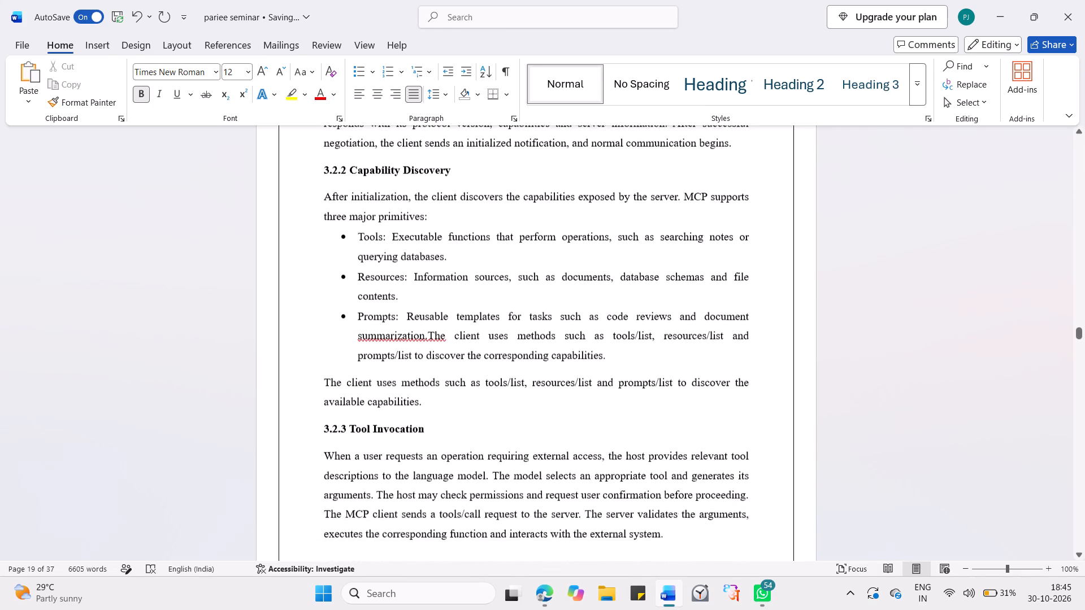
scroll(388, 286, "down", 2)
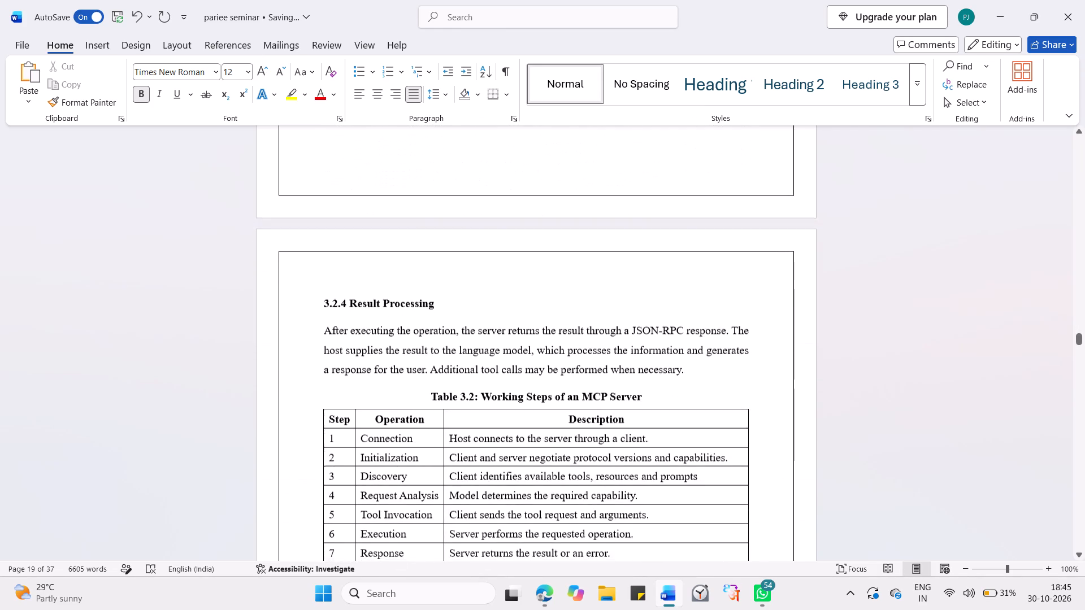
scroll(388, 286, "down", 1)
left_click(490, 282)
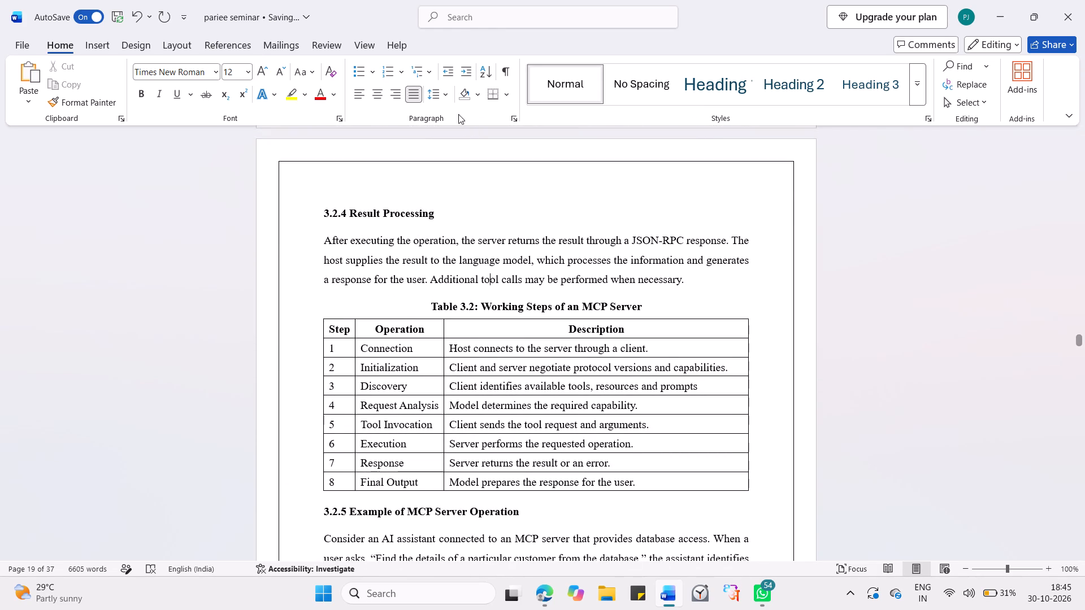
left_click(445, 97)
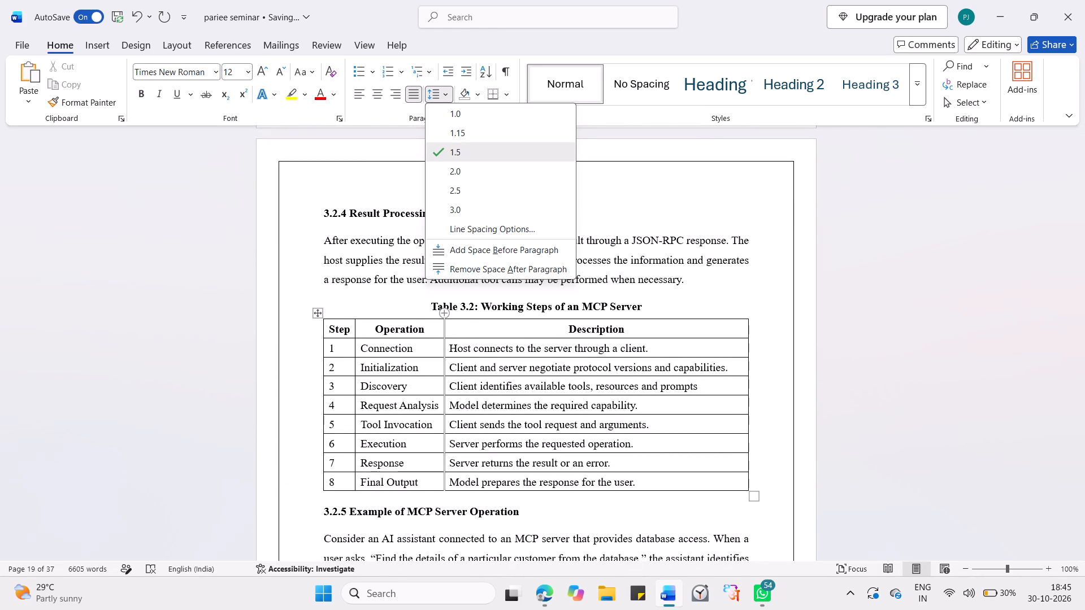
left_click(465, 312)
Check the line and paragraph spacing of the Table 3.2 caption and of the heading "3.2.5 Example of MCP Server Operation".
left_click(489, 310)
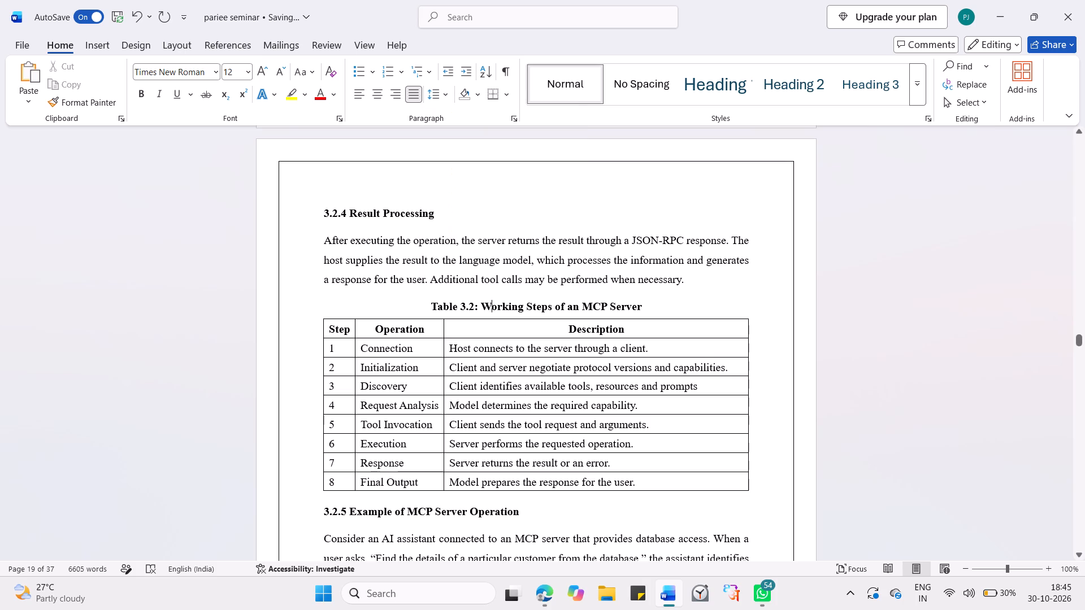
left_click(442, 94)
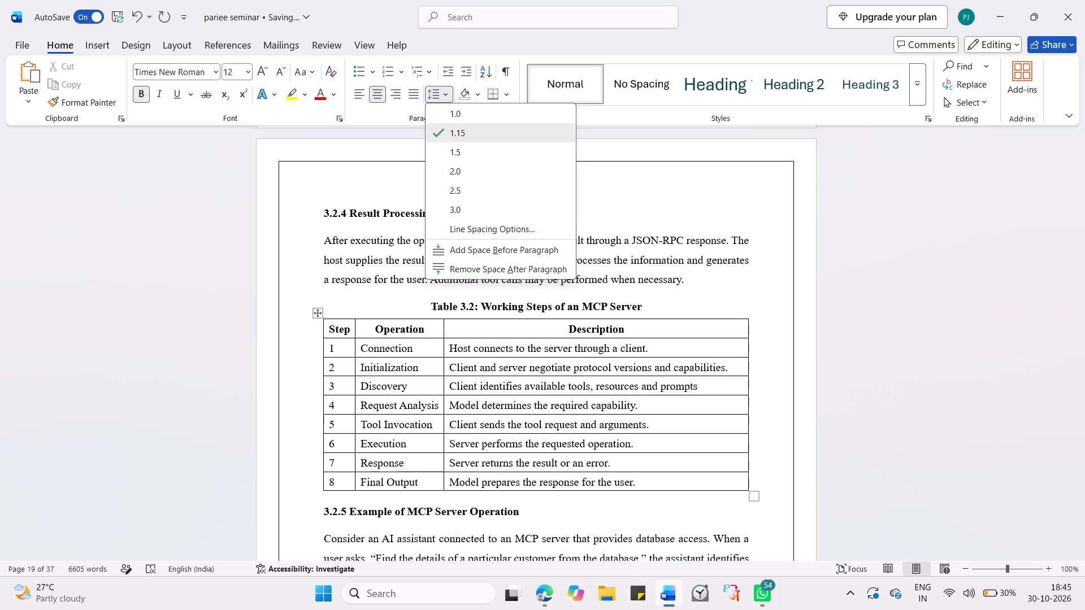
left_click(385, 312)
scroll(385, 312, "down", 1)
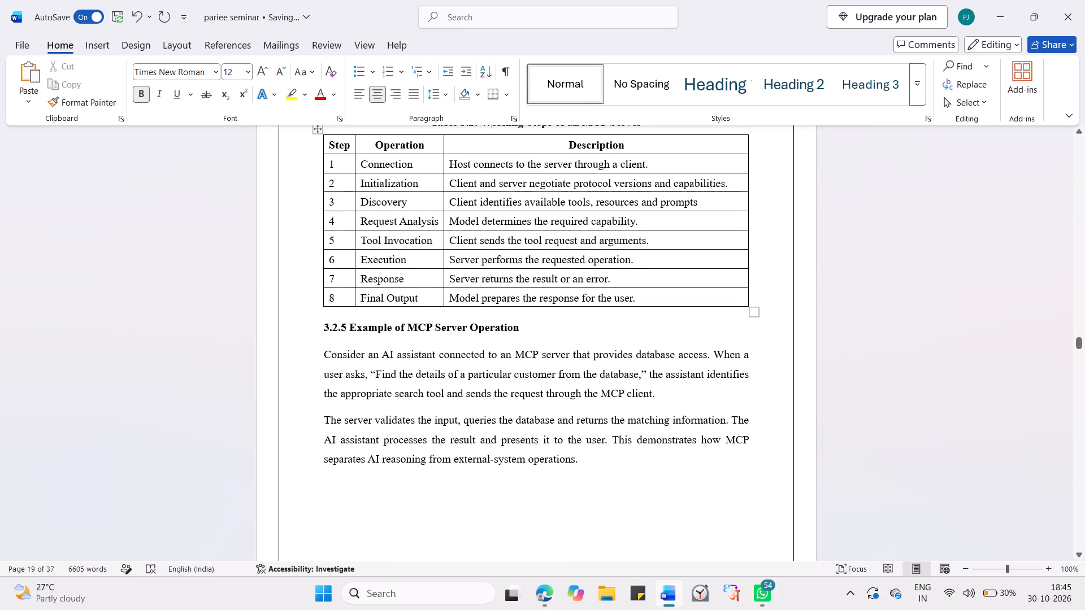
left_click(348, 326)
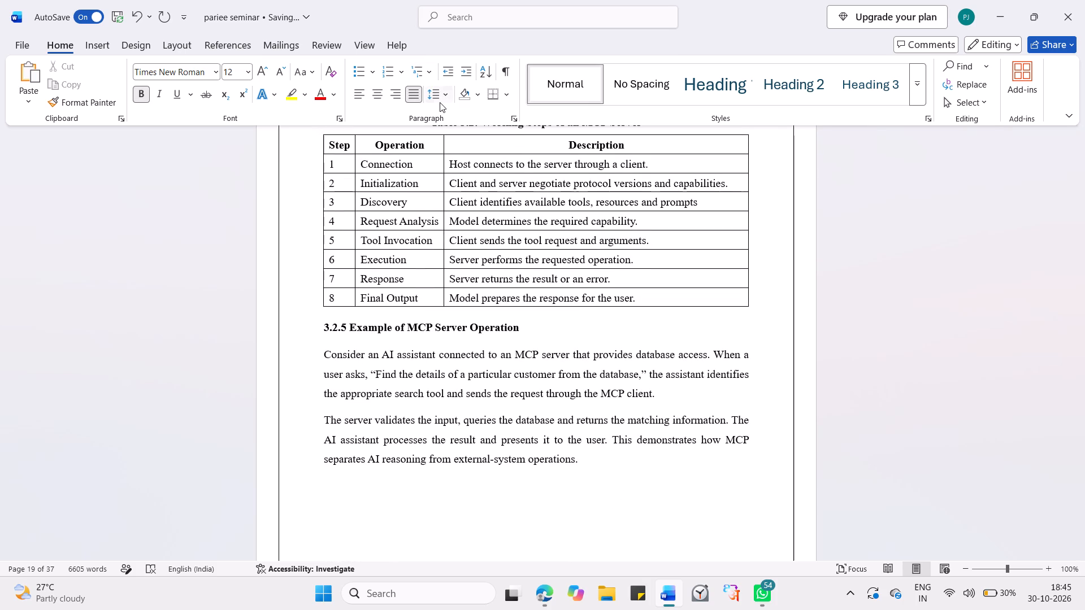
left_click(440, 102)
left_click(427, 359)
Examine the page layout from the end of section 3.2.5 through Figure 3.2 to the start of section 3.3.
scroll(427, 359, "down", 2)
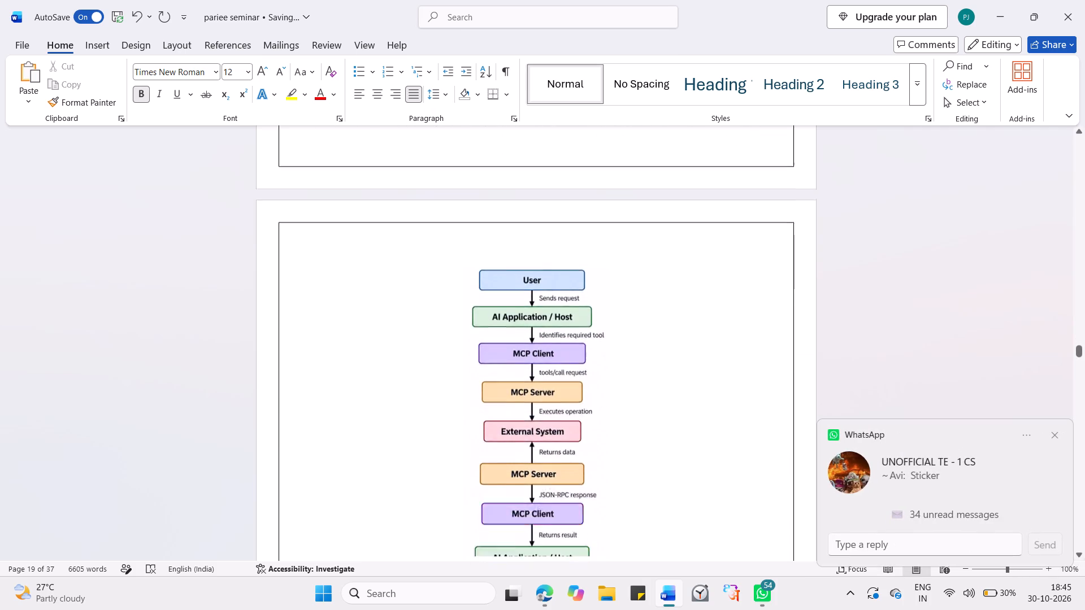
scroll(427, 359, "down", 3)
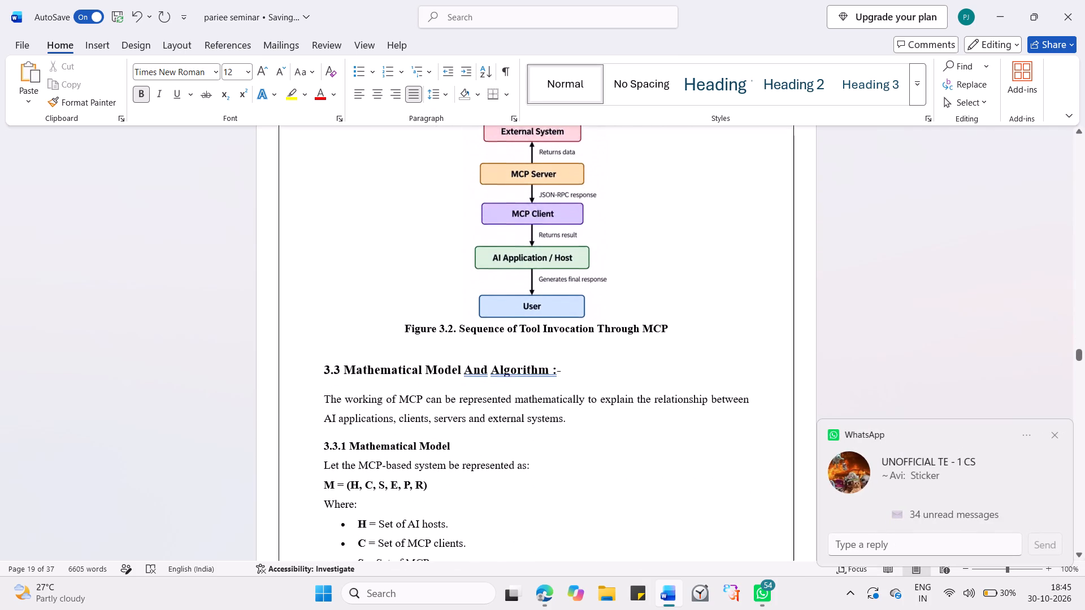
scroll(427, 359, "up", 3)
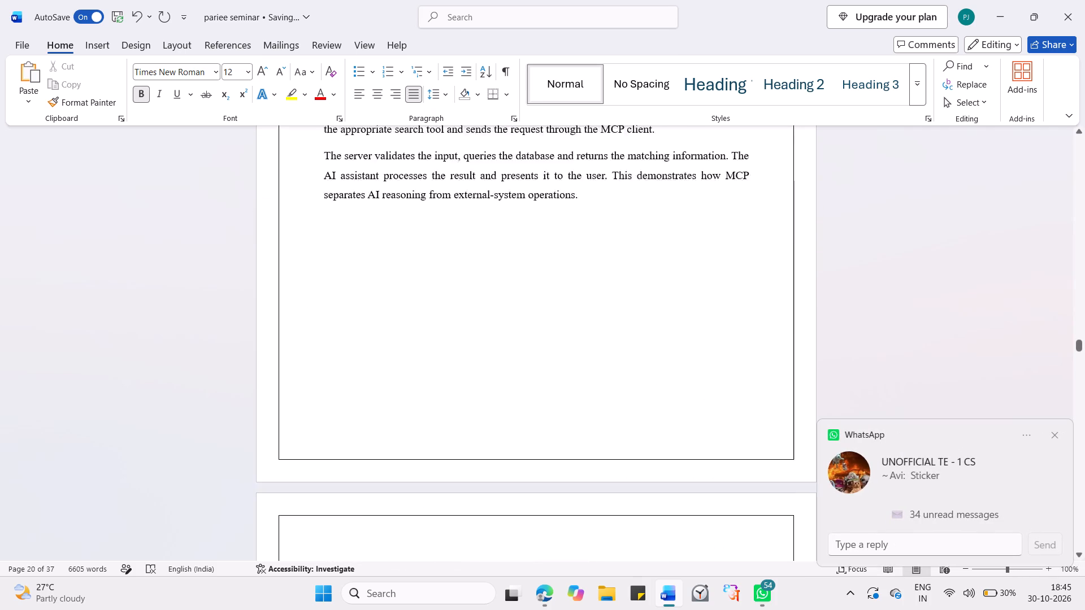
scroll(427, 359, "up", 2)
scroll(427, 359, "down", 2)
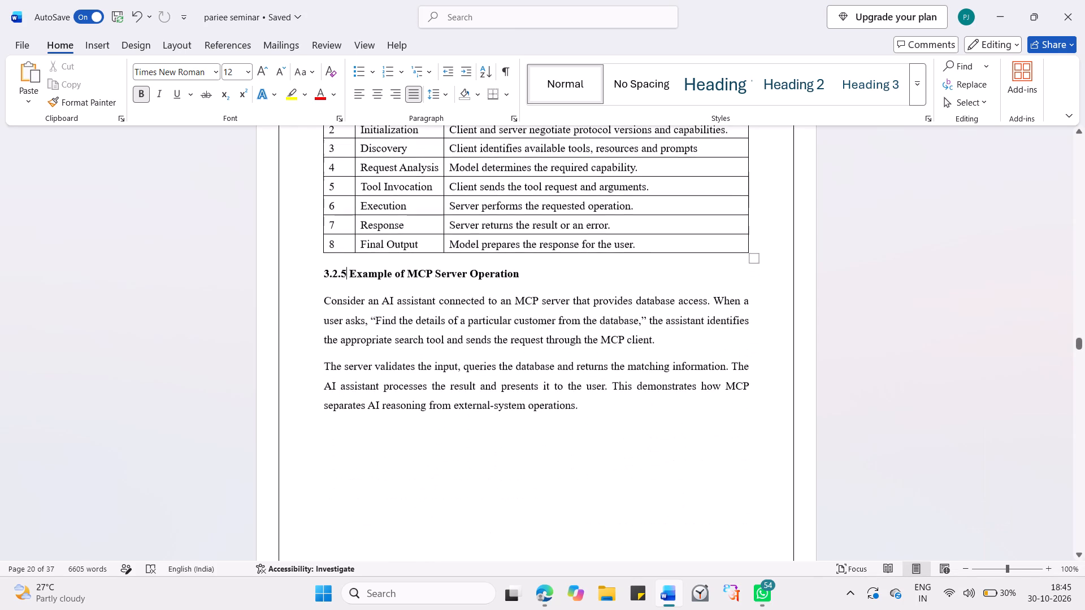
scroll(427, 359, "down", 4)
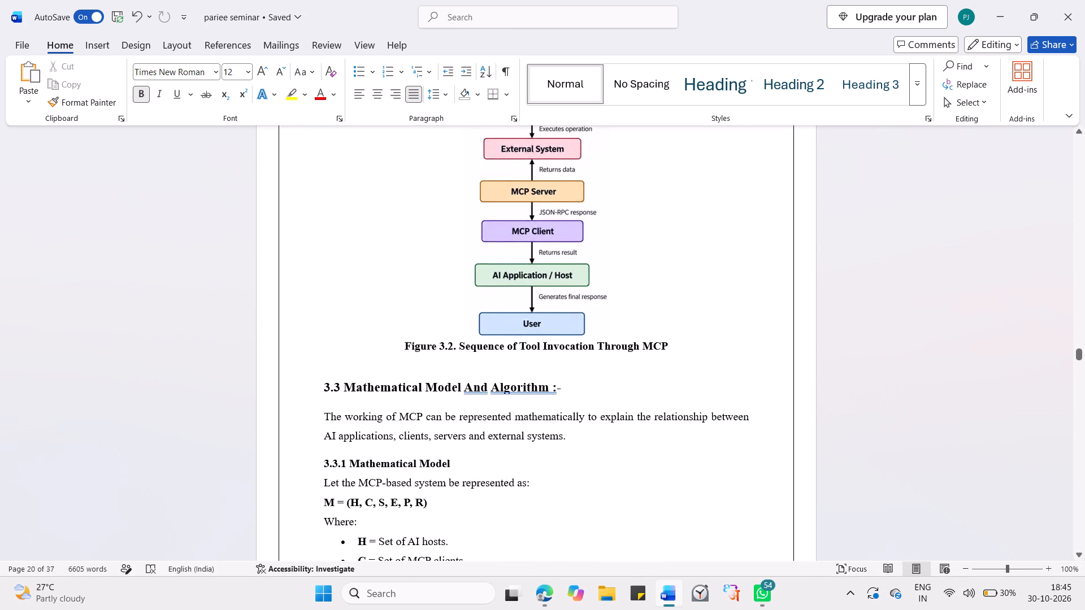
Review the page layout from the end of section 3.2.3 through section 3.2.5 and Figure 3.2 to section 3.3.
scroll(427, 359, "up", 3)
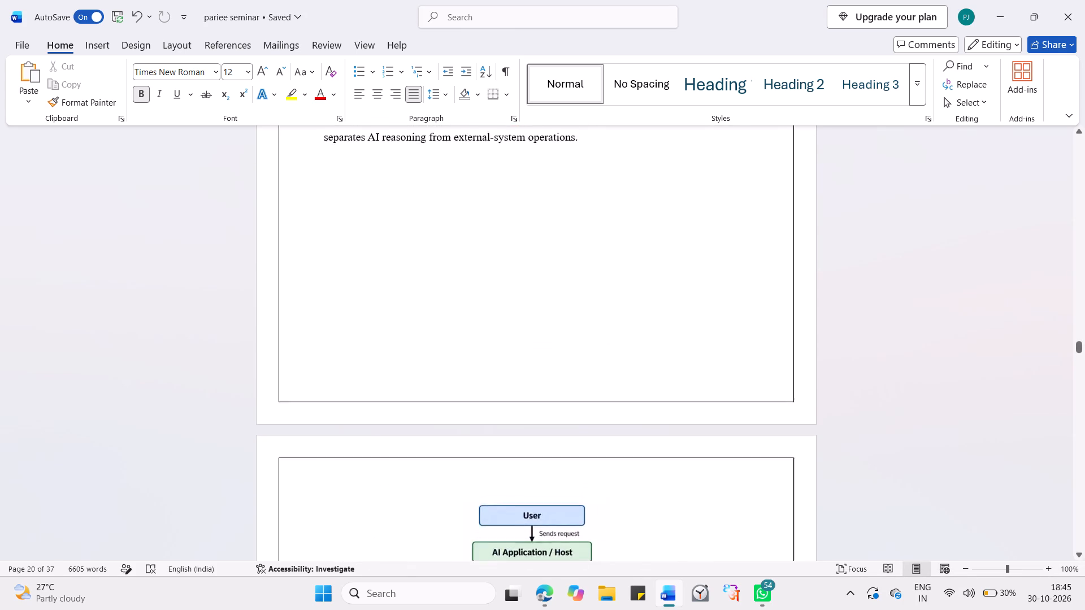
scroll(427, 359, "up", 5)
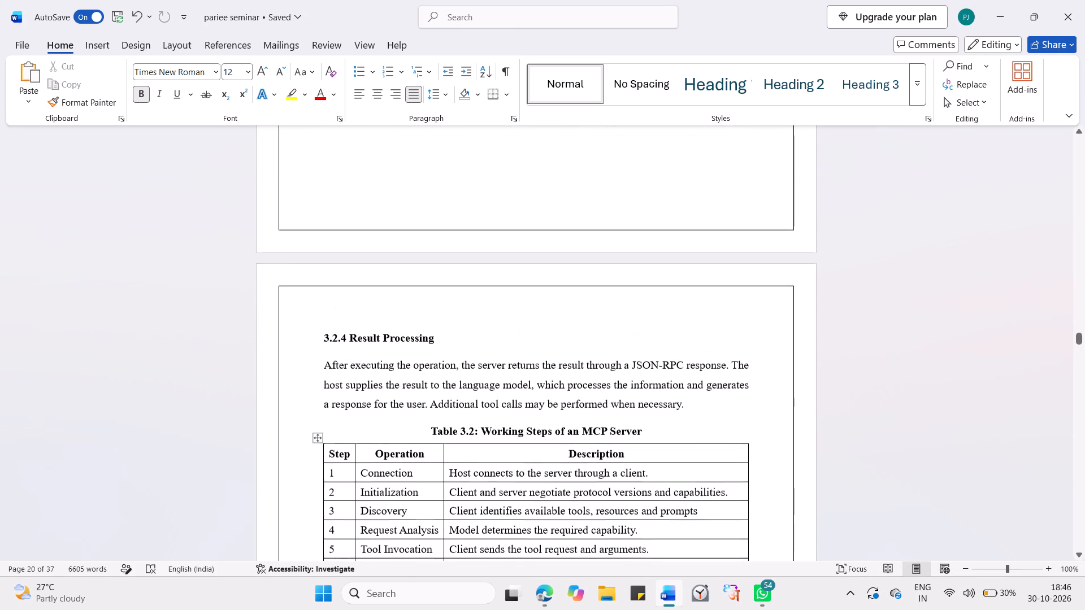
scroll(427, 359, "up", 1)
scroll(427, 359, "down", 3)
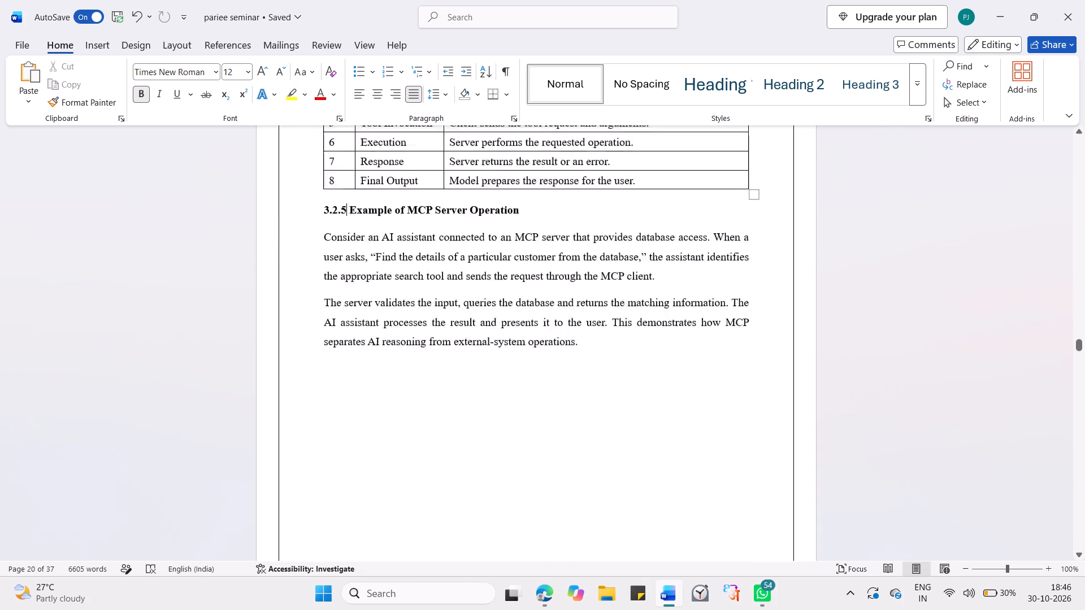
scroll(427, 359, "down", 3)
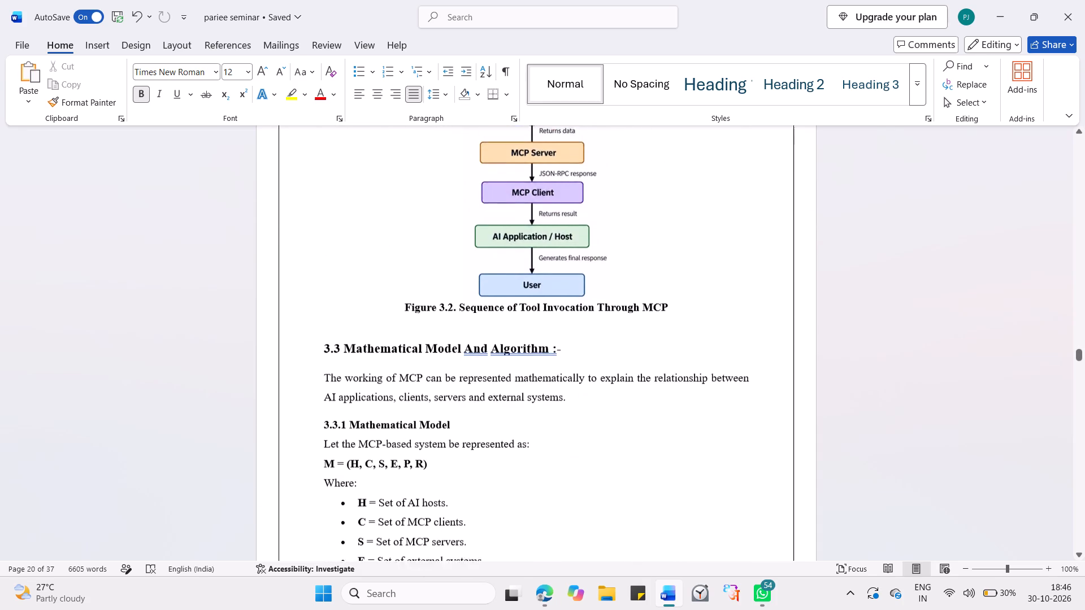
scroll(427, 359, "down", 1)
Check the line and paragraph spacing of the section 3.3 heading and of the introductory paragraph under it.
left_click(353, 333)
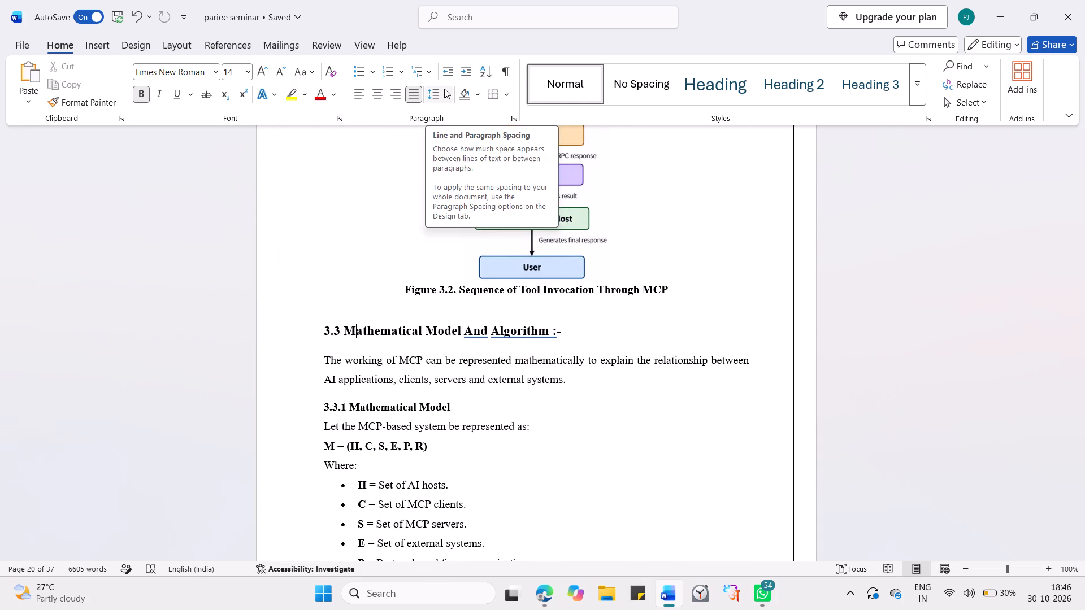
left_click(444, 89)
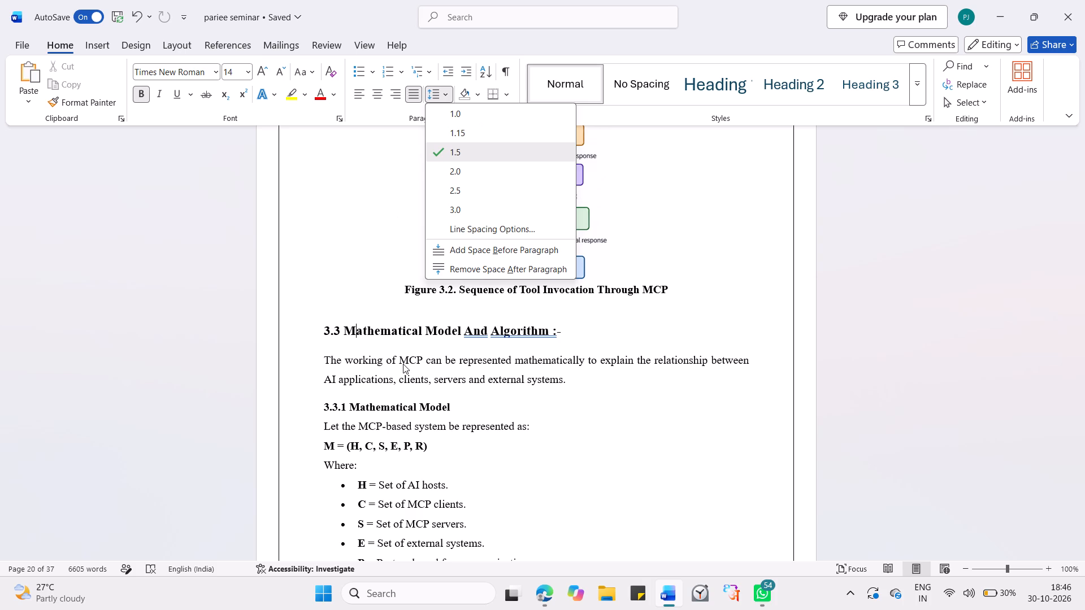
left_click(403, 363)
left_click(403, 363)
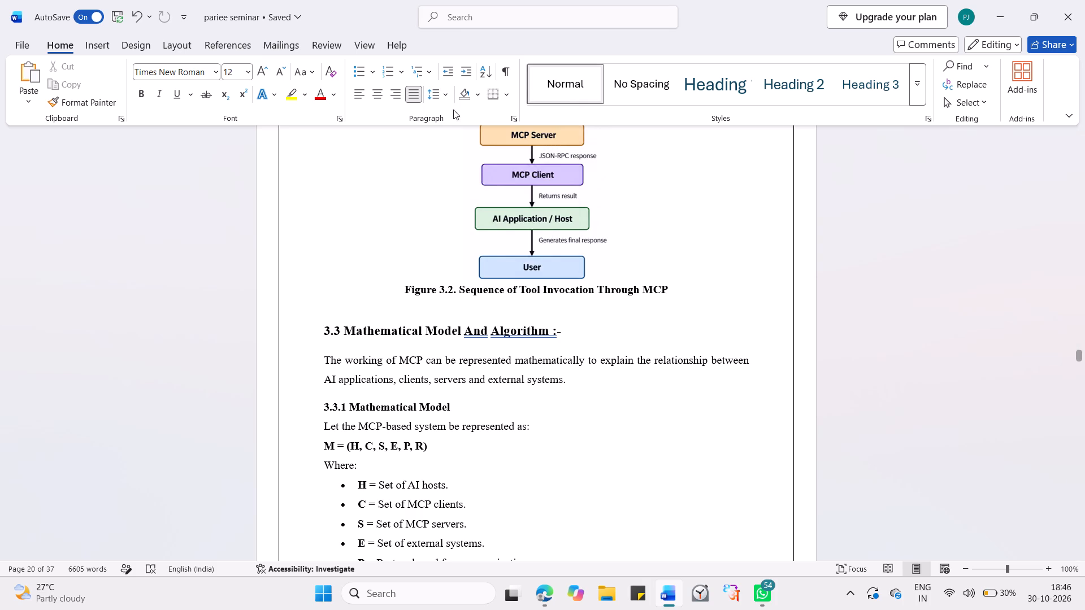
left_click(435, 91)
left_click(354, 298)
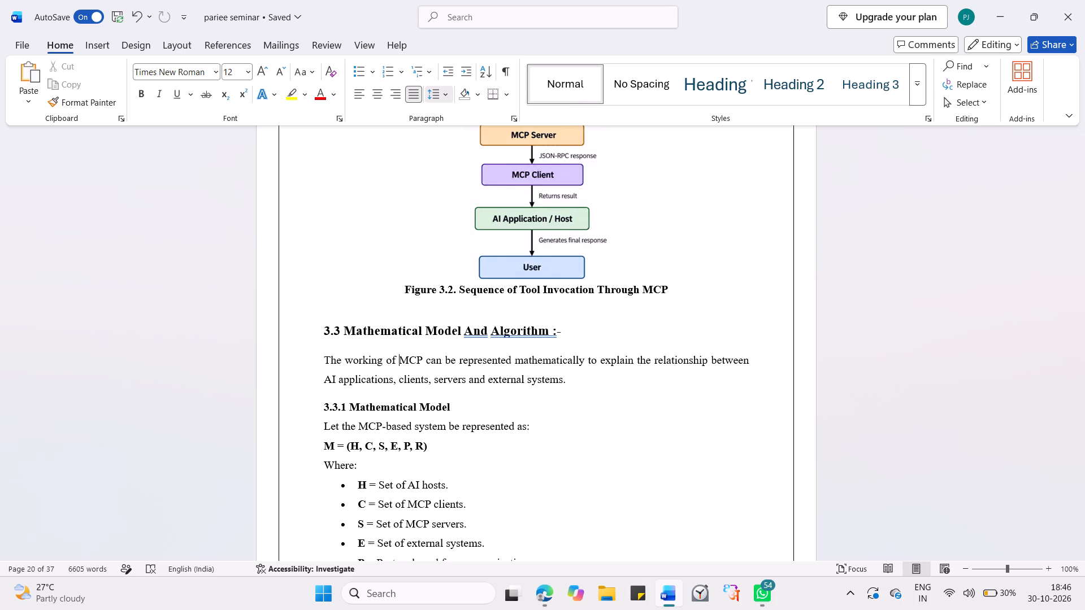
Remove the space after the empty paragraph between the Figure 3.2 caption and the section 3.3 heading.
left_click(344, 306)
key("Down")
key("Up")
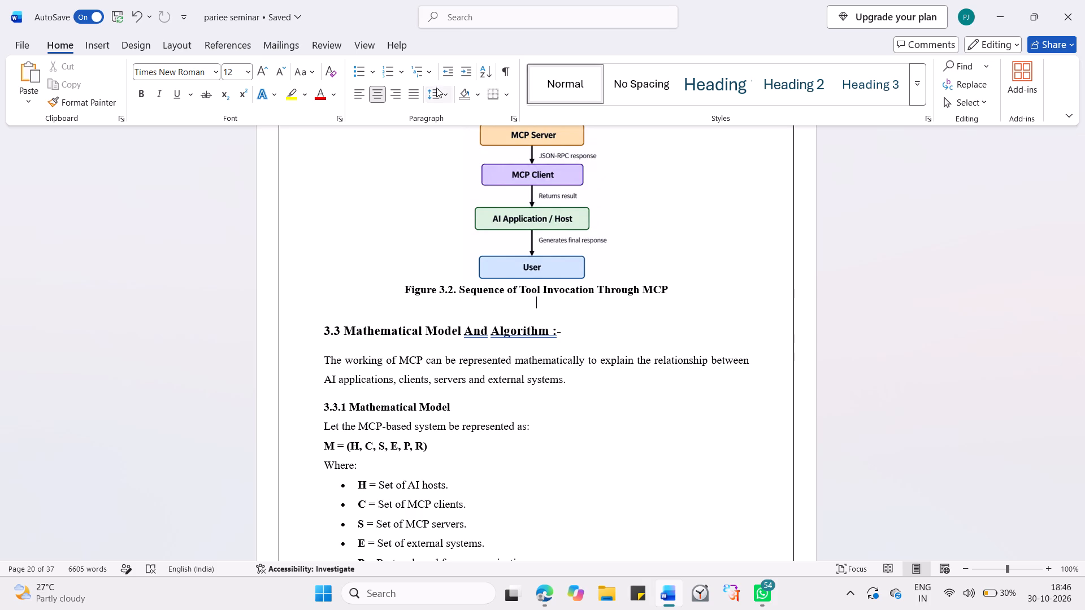
left_click(436, 89)
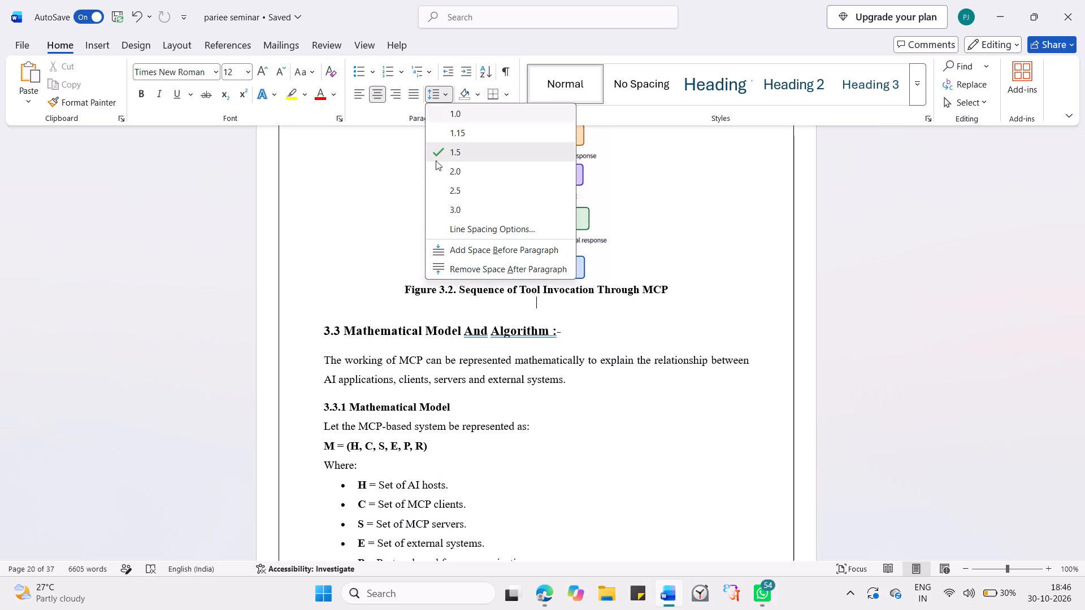
left_click(440, 274)
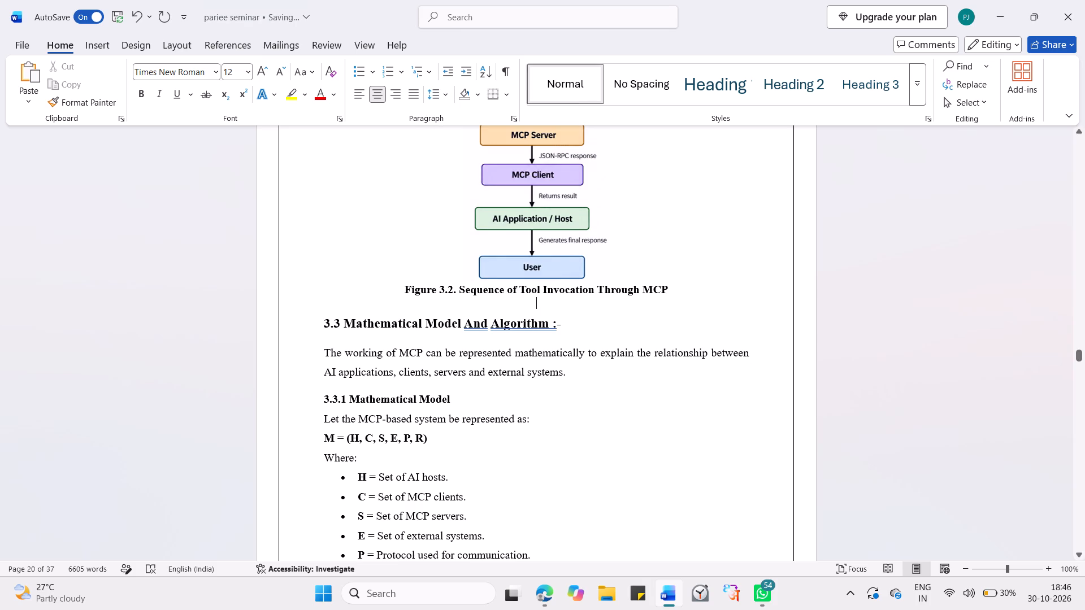
left_click(445, 95)
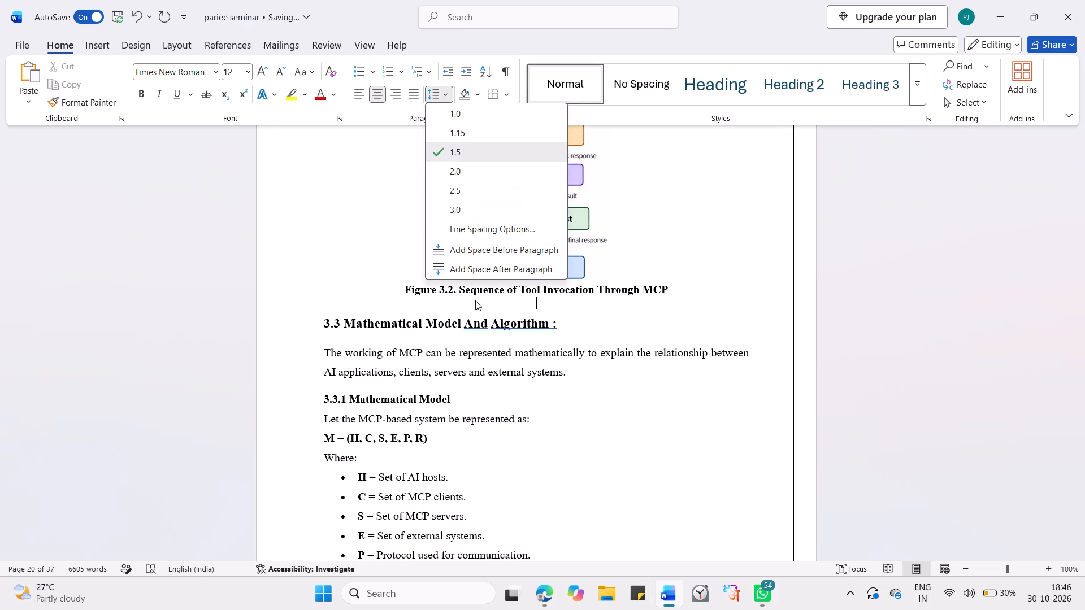
left_click(470, 312)
Change "And" to lowercase "and" in the heading "3.3 Mathematical Model And Algorithm" using the suggested grammar correction.
left_click(491, 325)
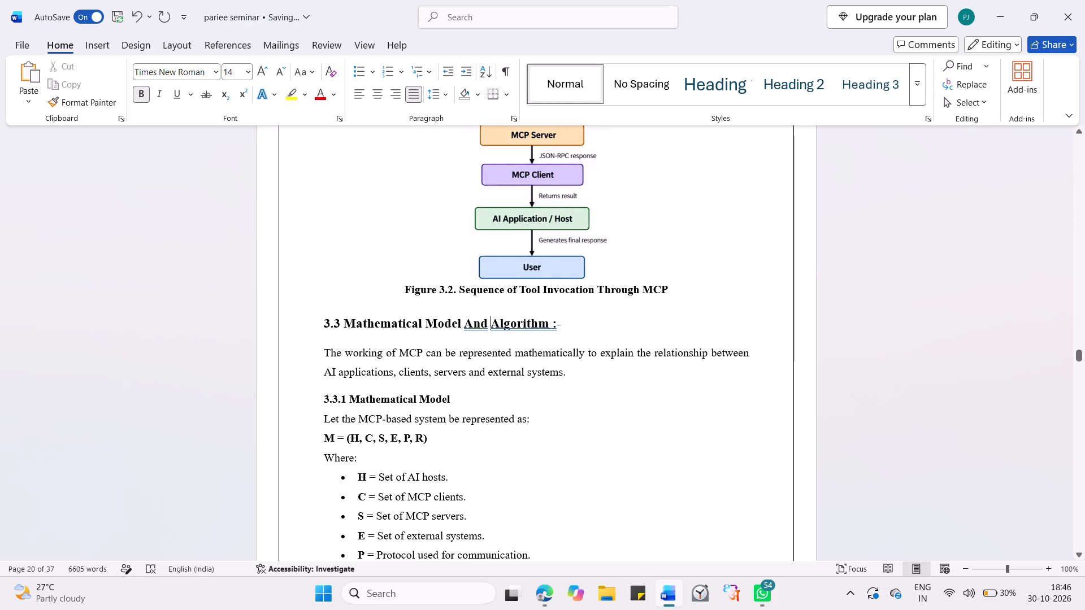
left_click(480, 325)
right_click(480, 325)
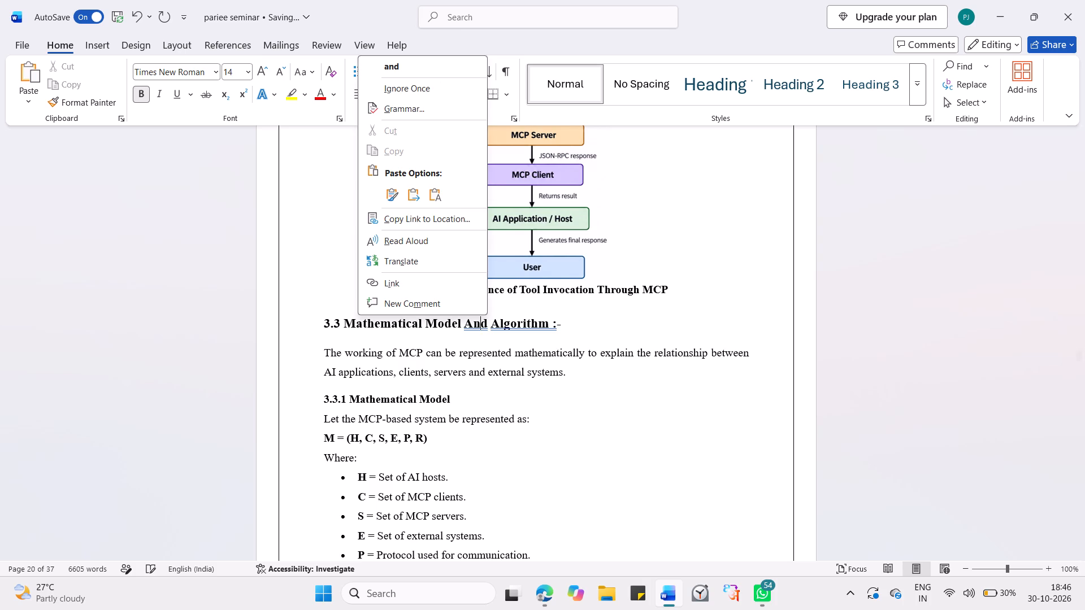
left_click(424, 68)
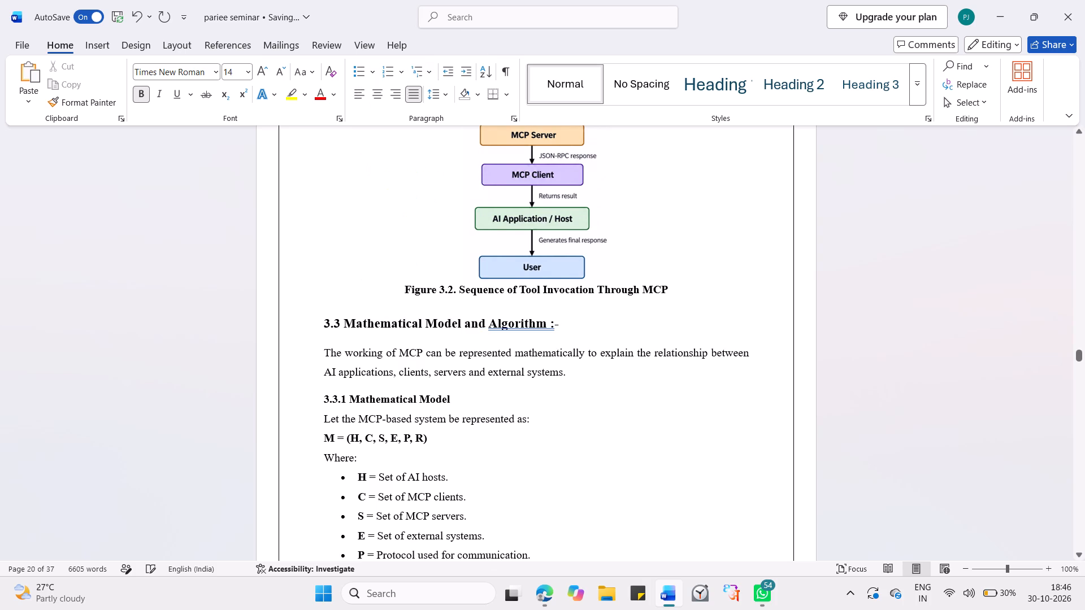
Add space after the heading "3.3.1 Mathematical Model" and after the formula line "M = (H, C, S, E, P, R)".
scroll(434, 255, "down", 2)
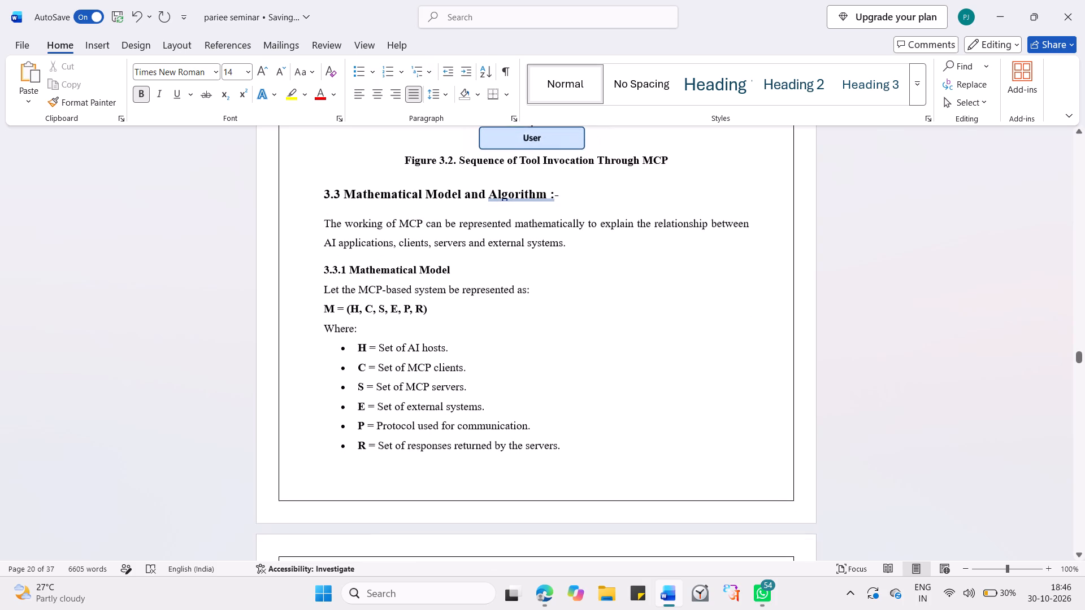
left_click(358, 265)
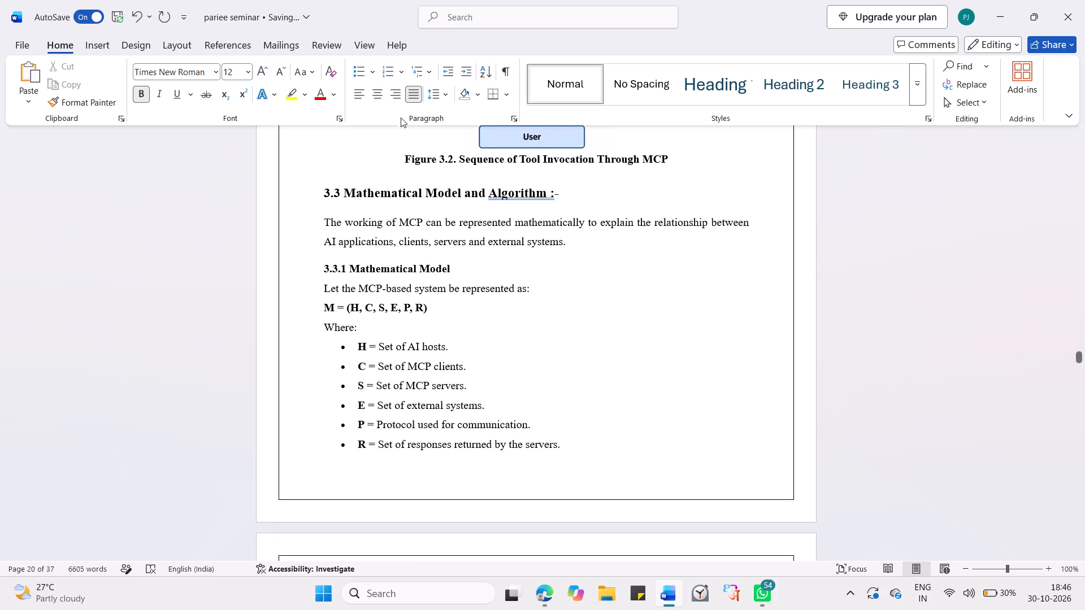
left_click(432, 97)
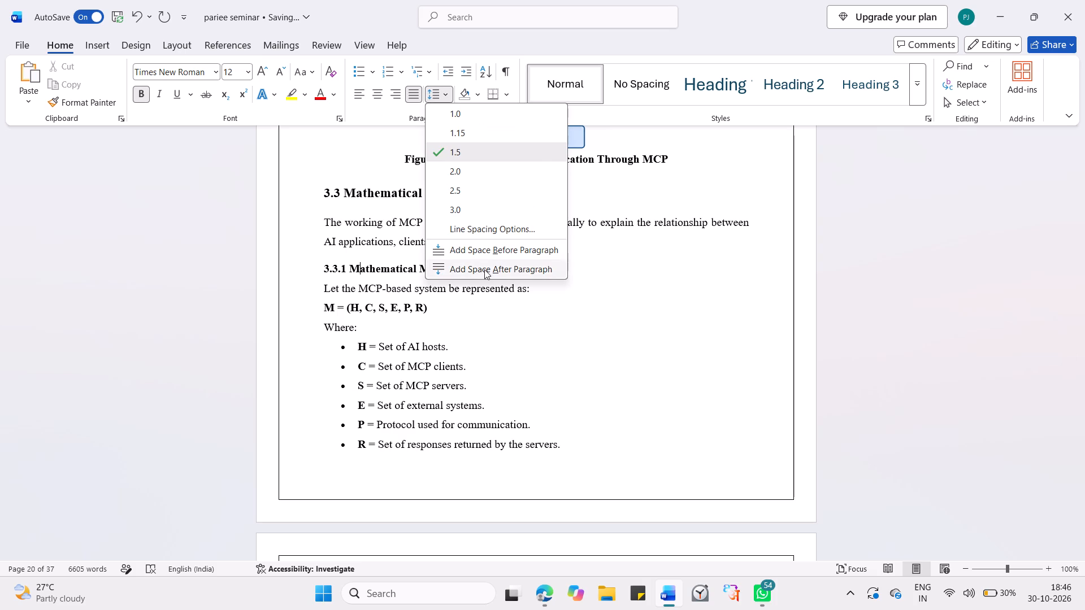
left_click(484, 269)
scroll(439, 287, "down", 1)
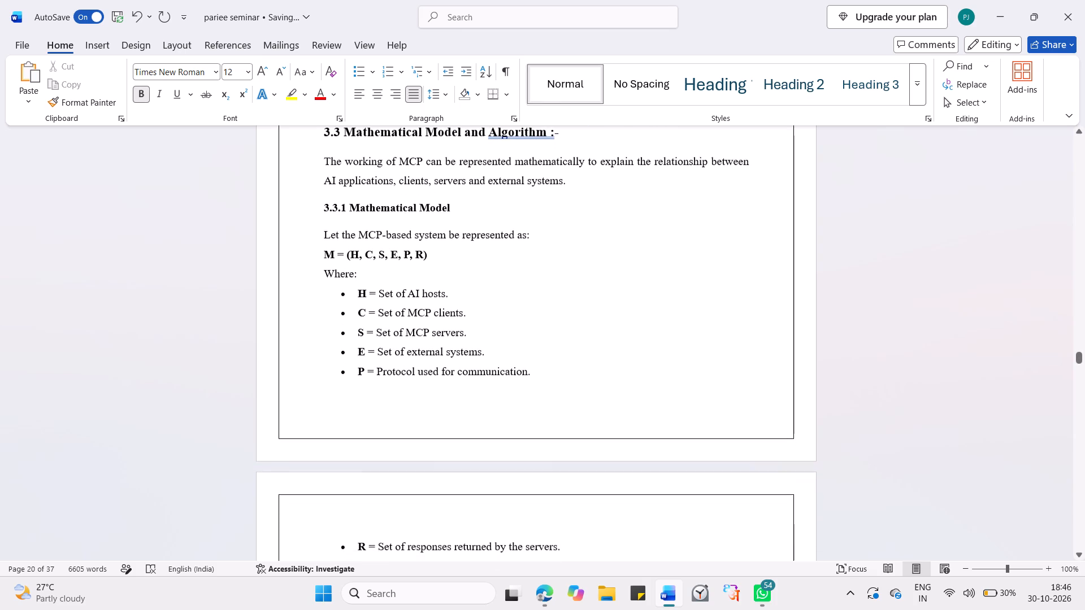
left_click(363, 250)
left_click(436, 91)
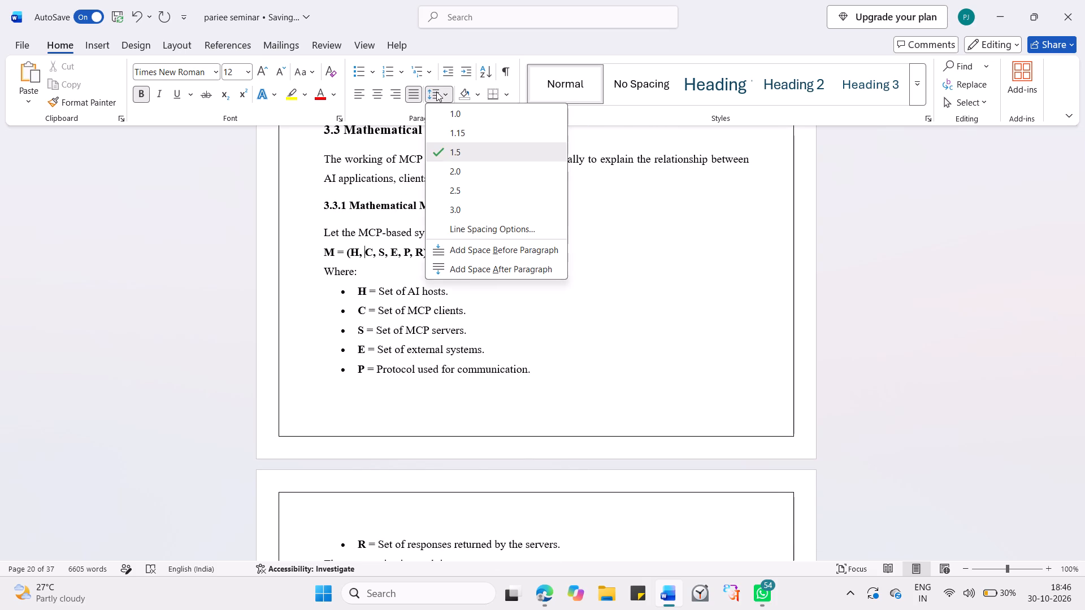
left_click(470, 271)
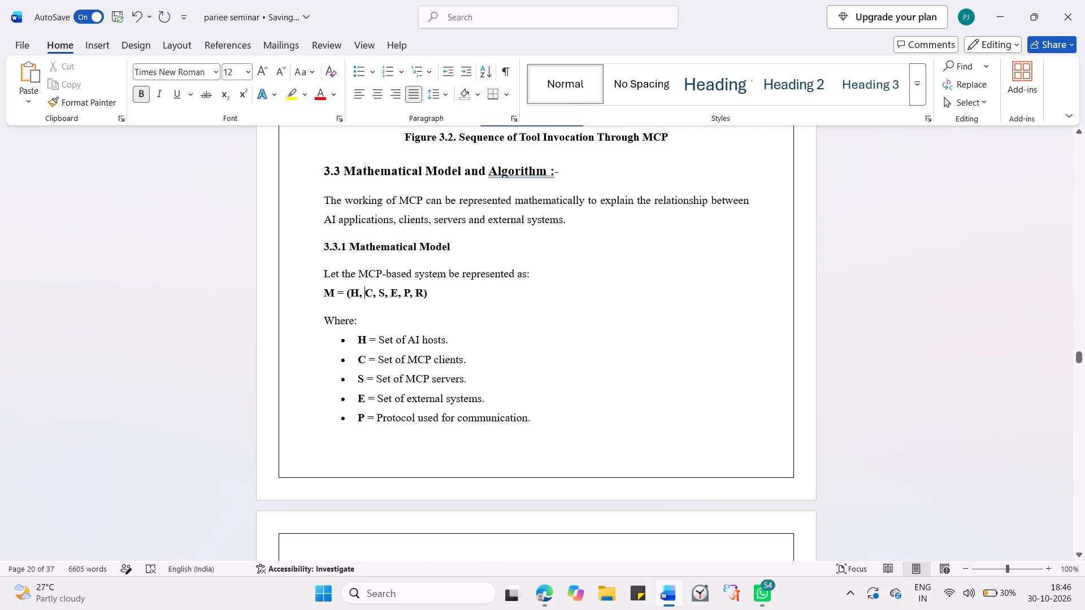
Check the line and paragraph spacing of section 3.3's introductory paragraph again.
left_click(431, 217)
left_click(439, 98)
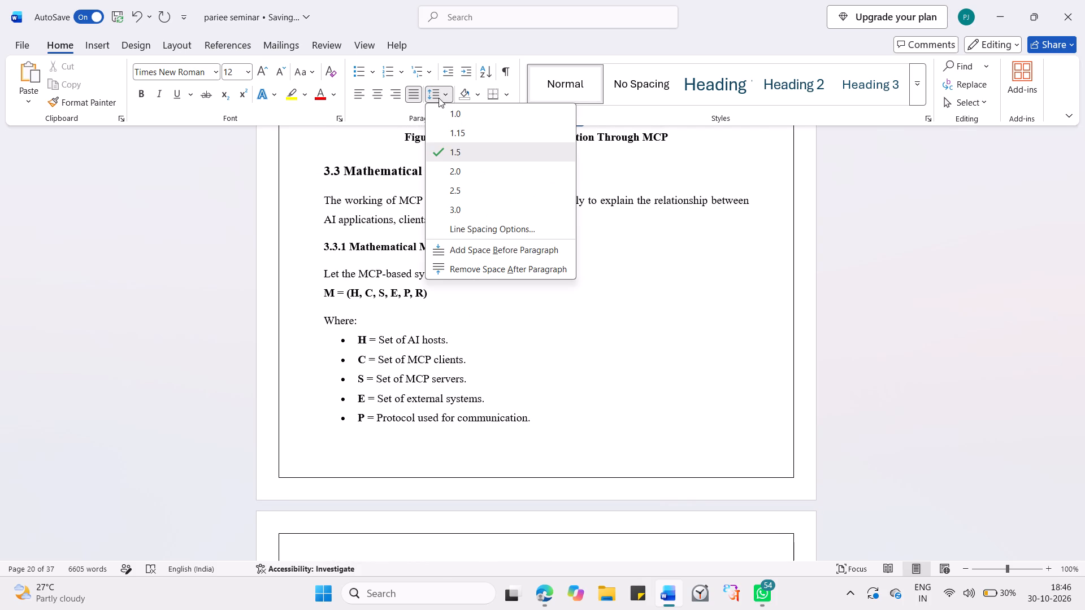
left_click(703, 271)
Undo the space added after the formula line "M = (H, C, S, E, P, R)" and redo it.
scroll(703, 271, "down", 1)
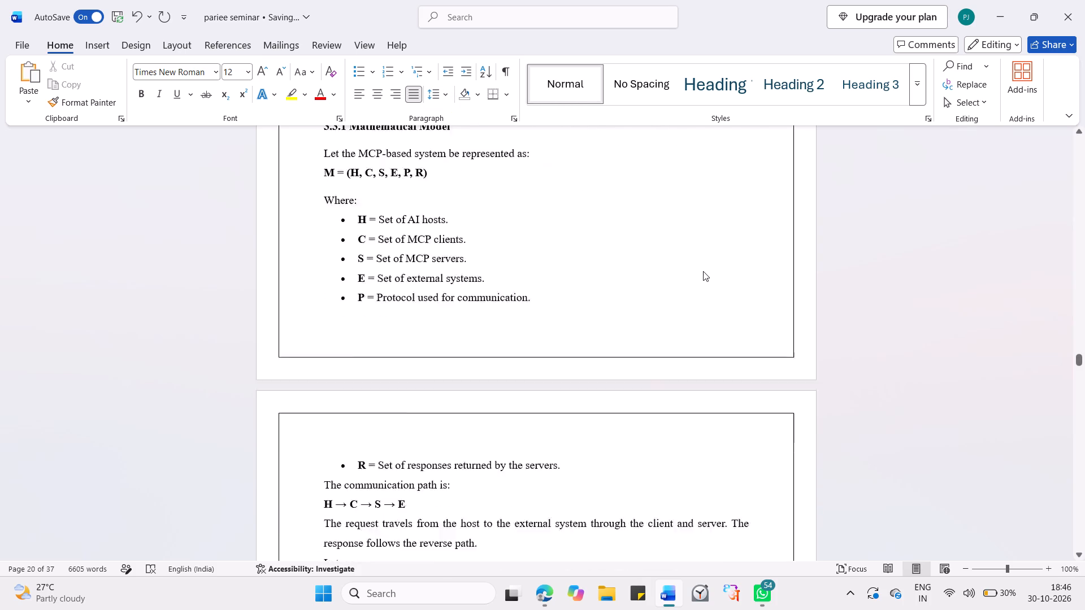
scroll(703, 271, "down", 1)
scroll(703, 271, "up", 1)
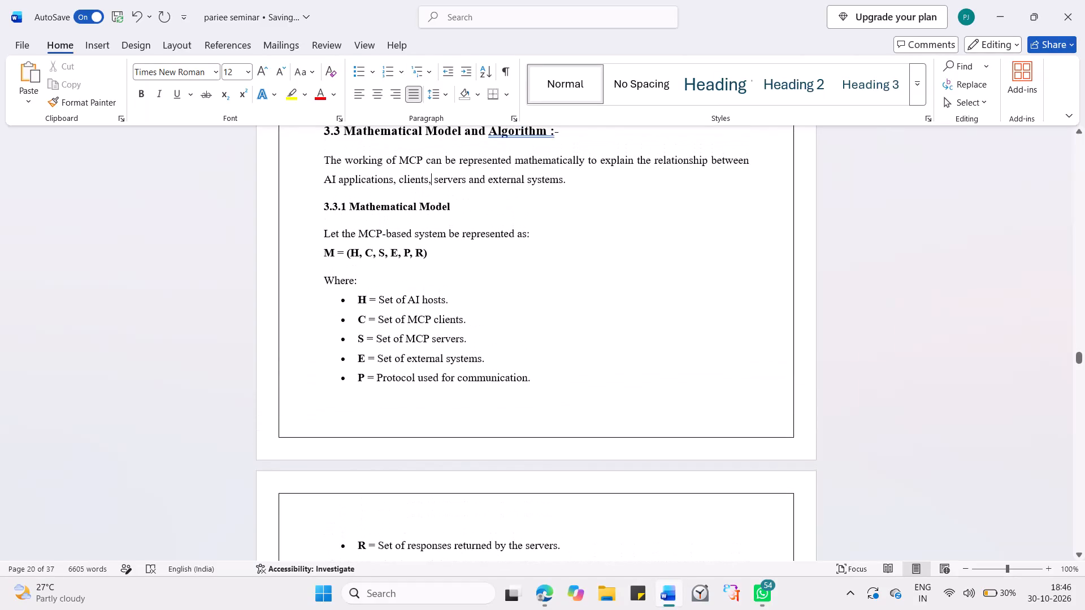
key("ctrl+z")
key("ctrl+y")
Add space after the paragraph "The request travels from the host…" and after the bullet "R = Set of responses returned by the servers.".
scroll(636, 312, "down", 2)
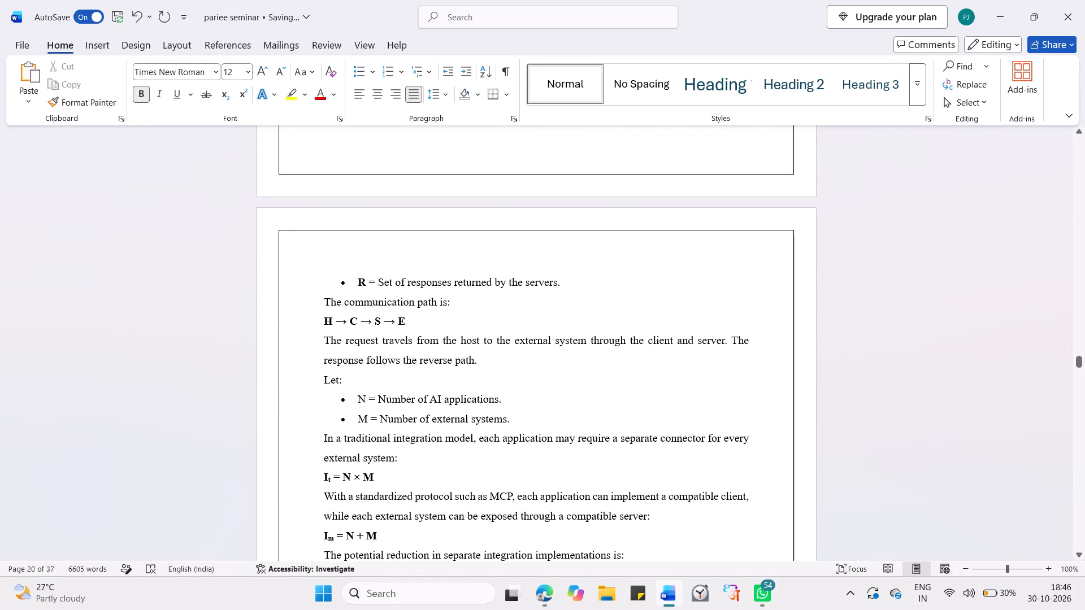
left_click(342, 361)
left_click(440, 95)
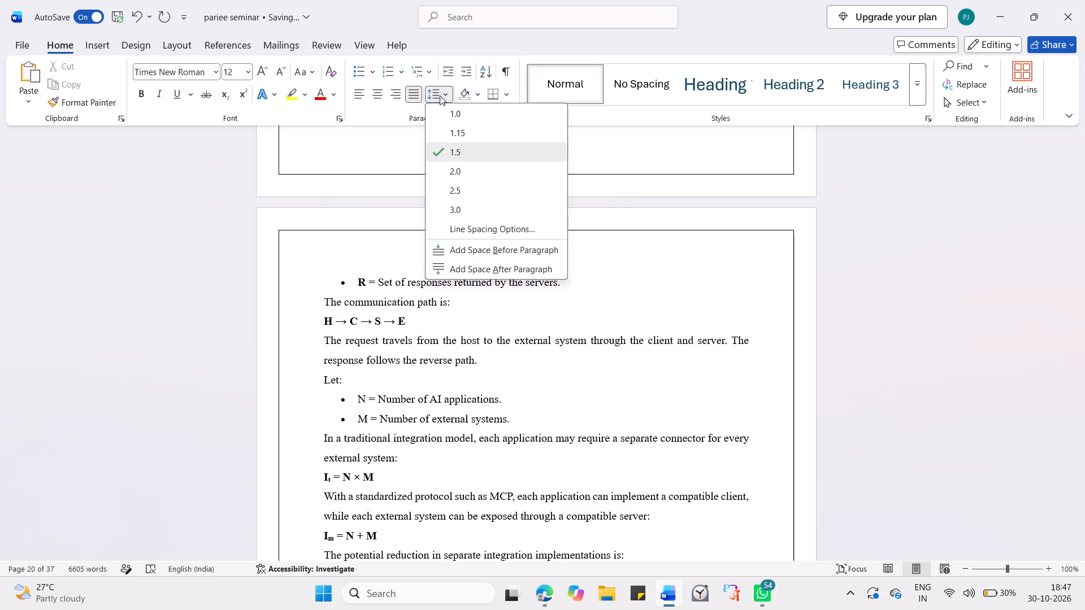
left_click(456, 266)
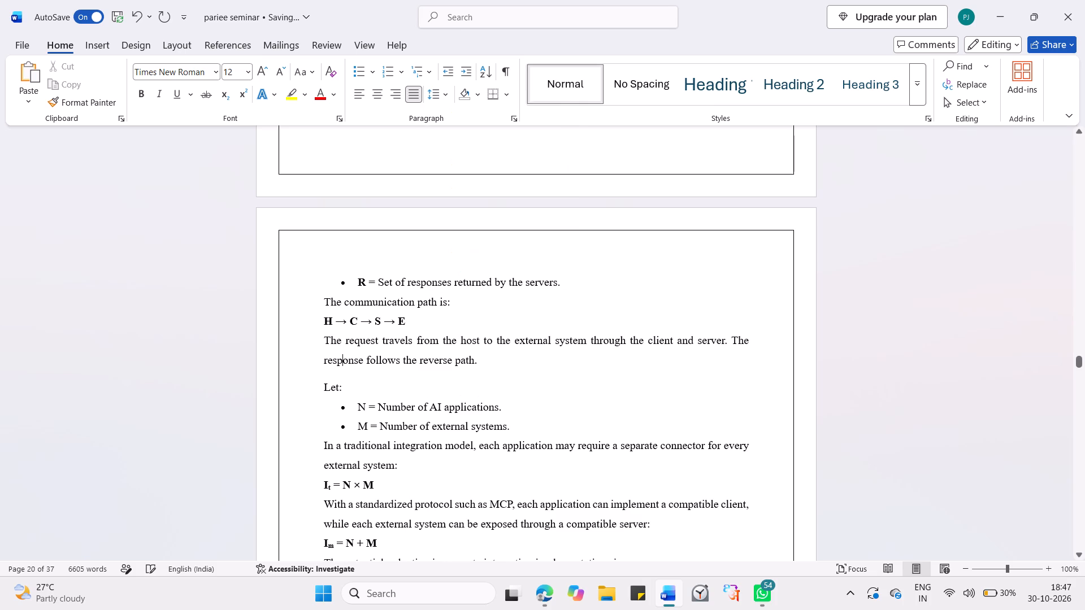
left_click(423, 284)
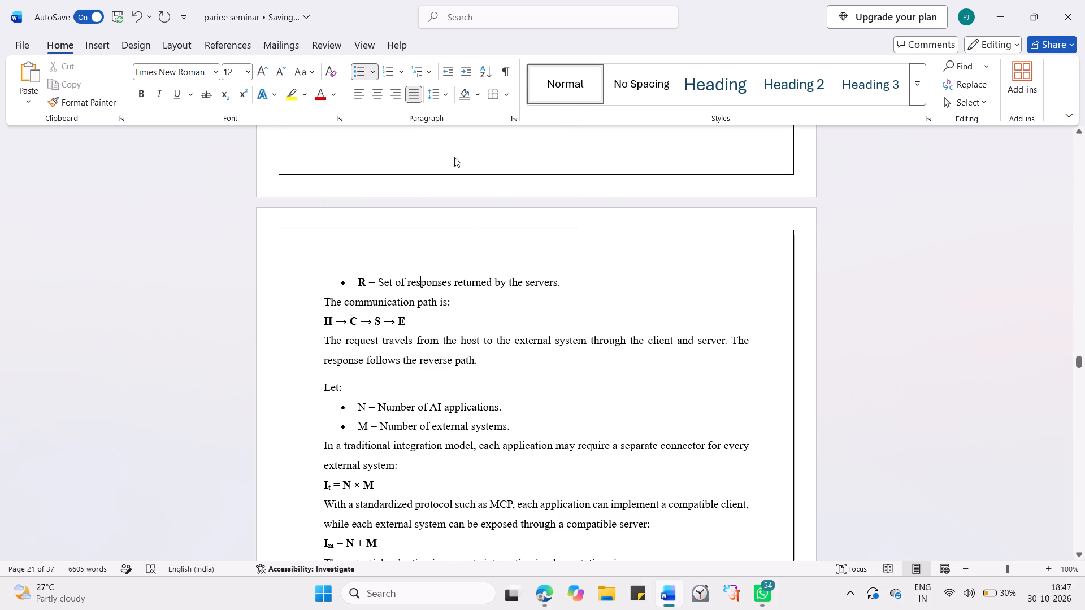
left_click(441, 99)
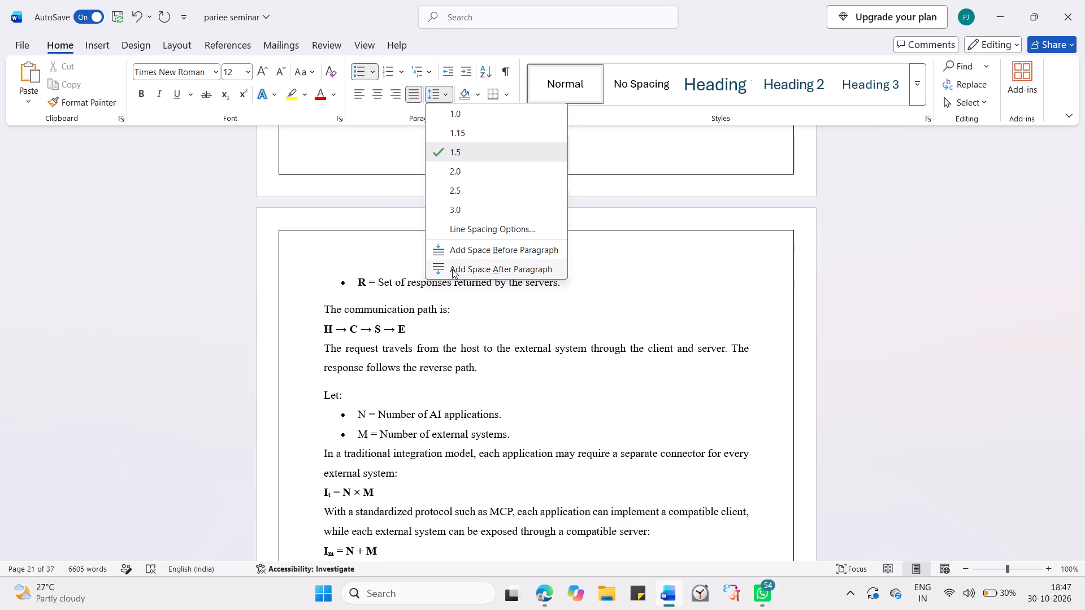
left_click(452, 269)
Add space after the bullet "M = Number of external systems.".
scroll(452, 269, "up", 1)
scroll(452, 269, "down", 1)
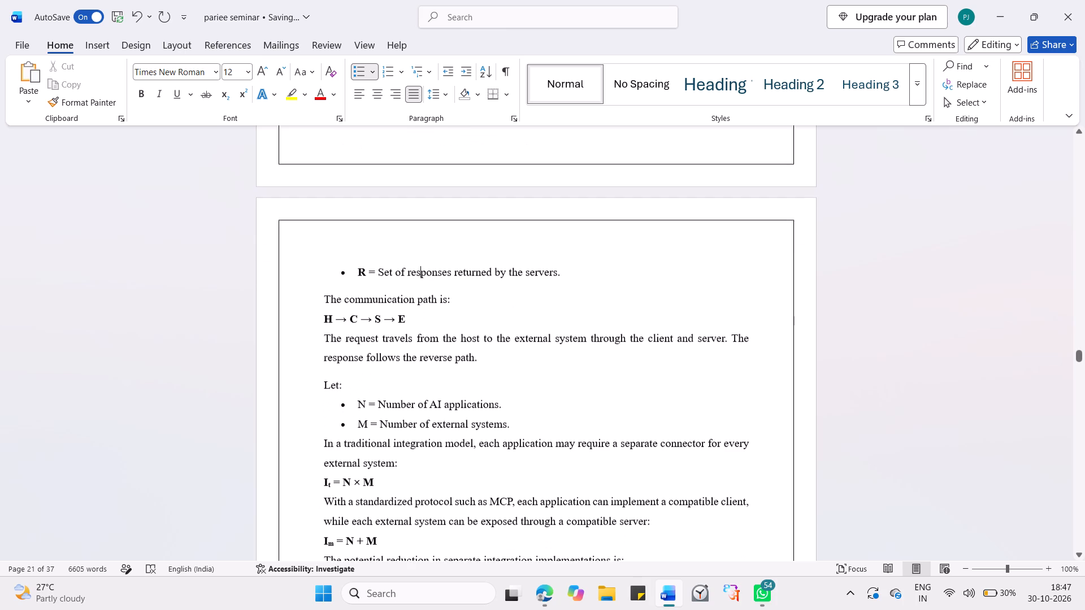
scroll(452, 269, "down", 2)
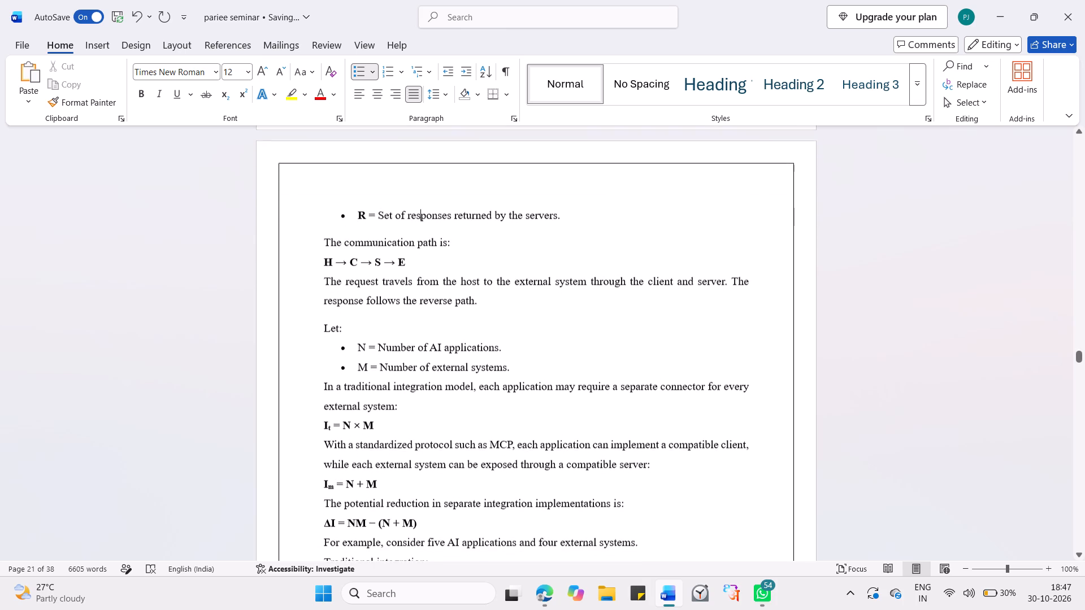
scroll(452, 269, "down", 2)
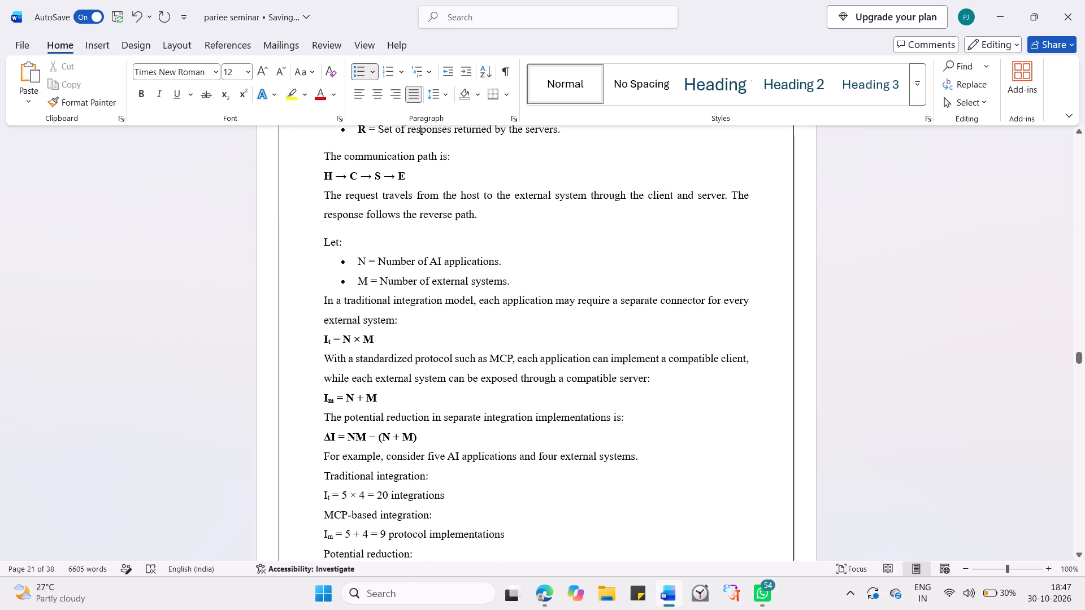
left_click(411, 280)
left_click(433, 90)
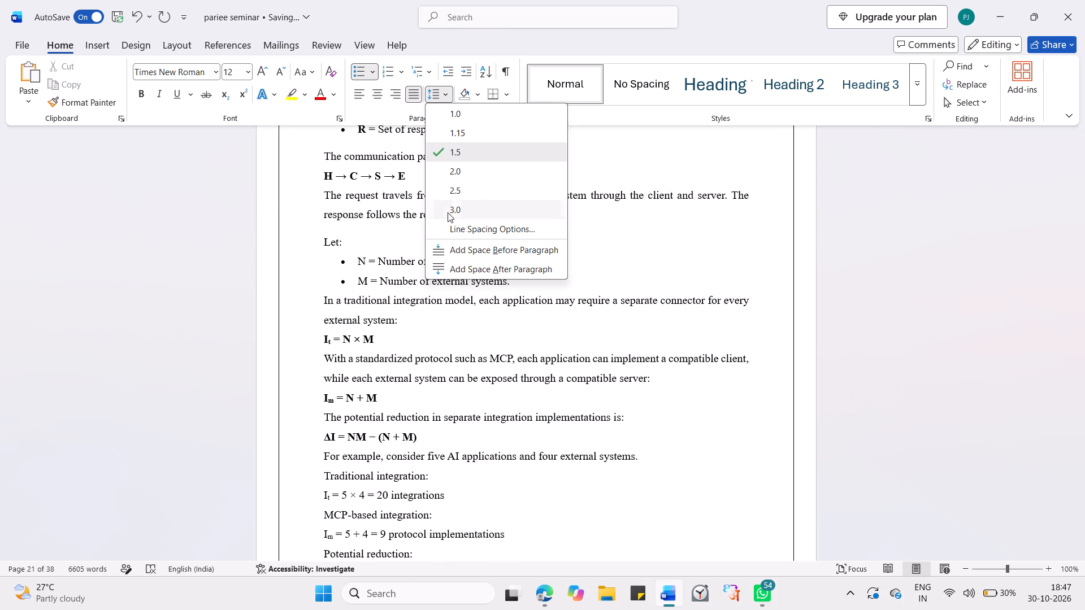
left_click(445, 267)
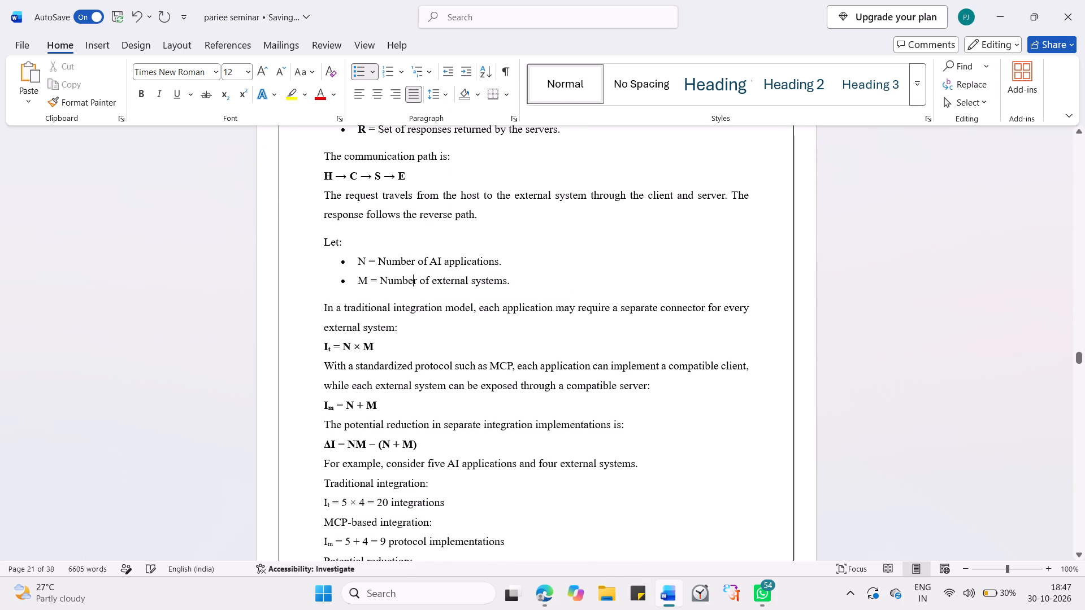
Add space after the formula lines "Iₜ = N × M", "Iₘ = N + M" and "ΔI = NM − (N + M)".
scroll(418, 299, "down", 1)
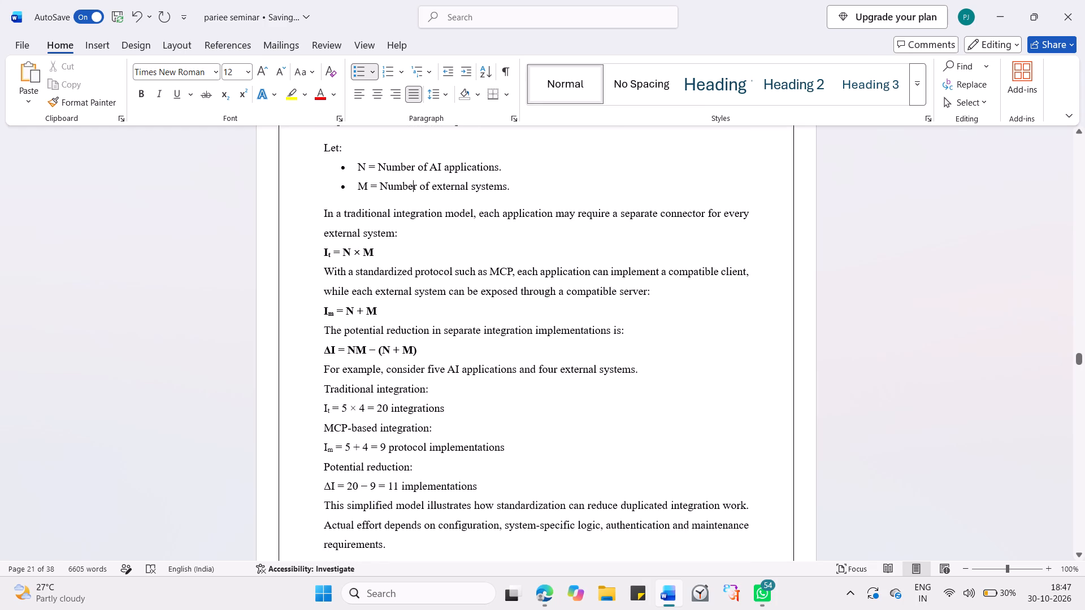
left_click(351, 258)
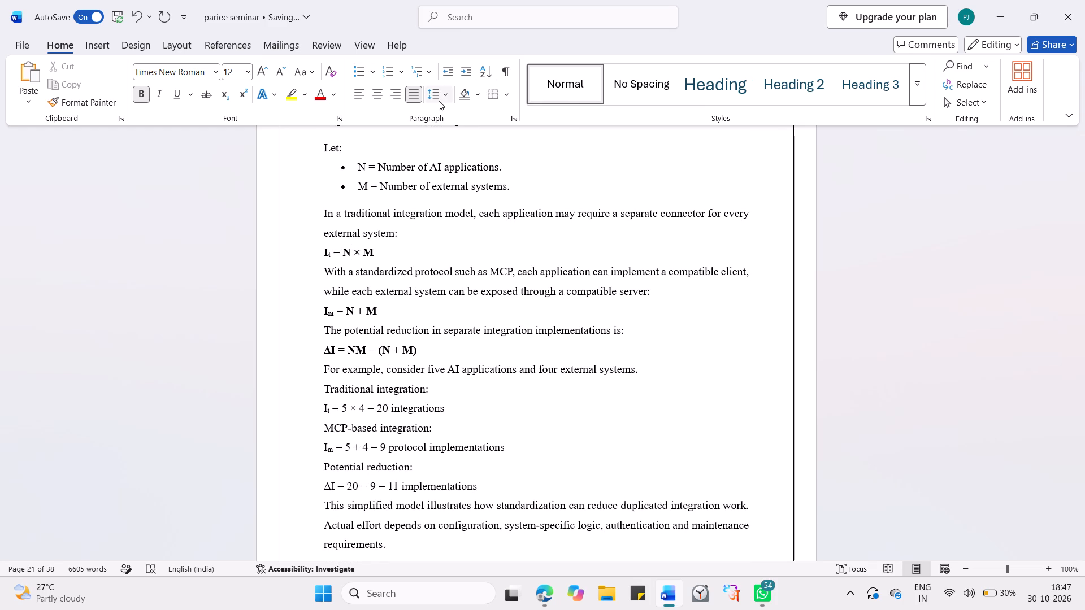
left_click(439, 101)
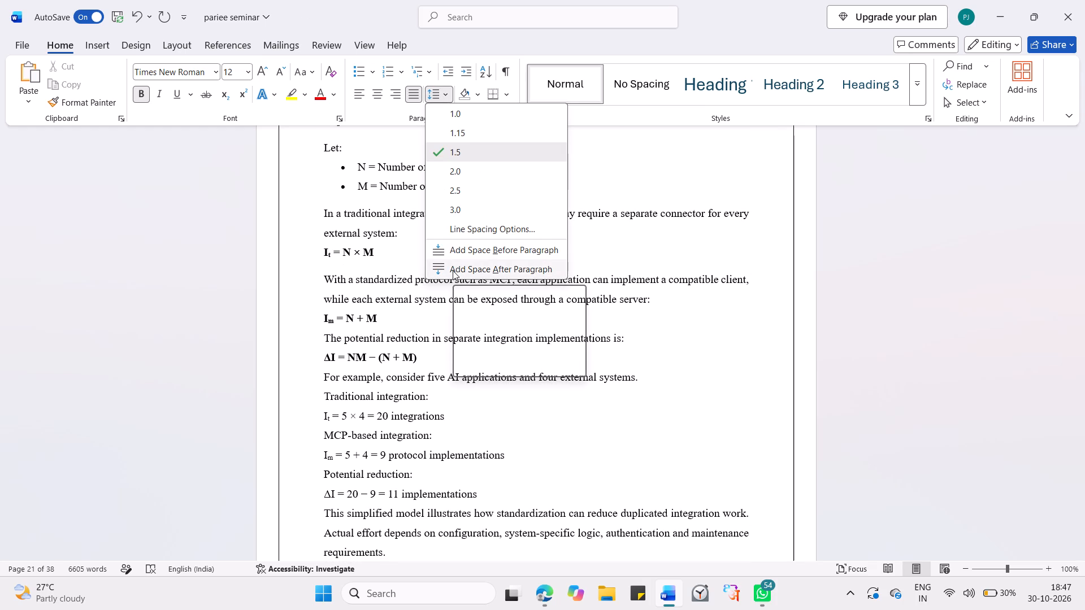
left_click(453, 271)
scroll(453, 271, "down", 1)
left_click(357, 241)
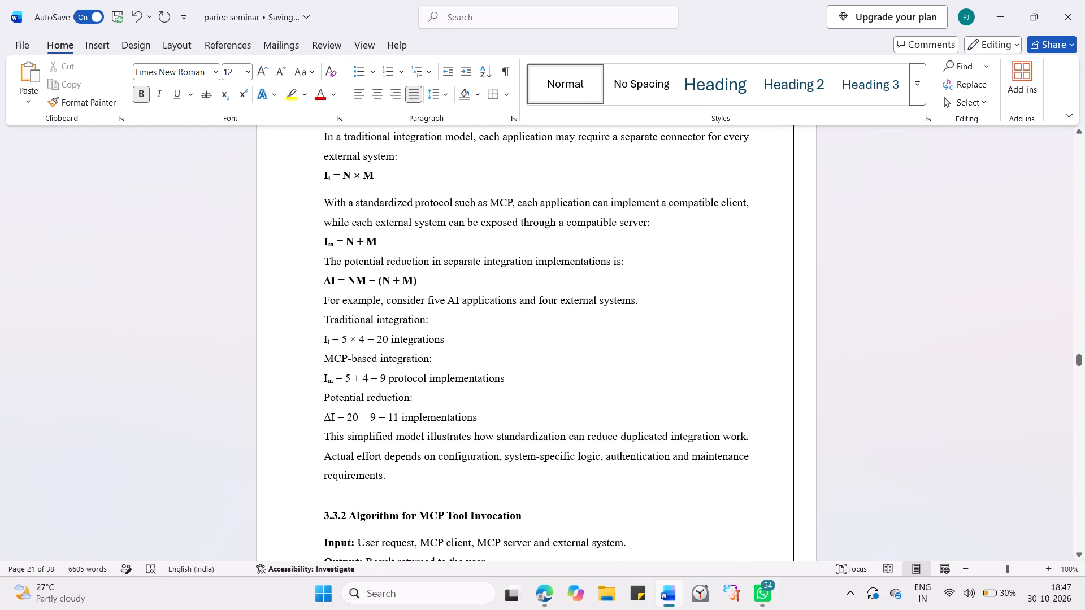
left_click_drag(440, 103, 445, 95)
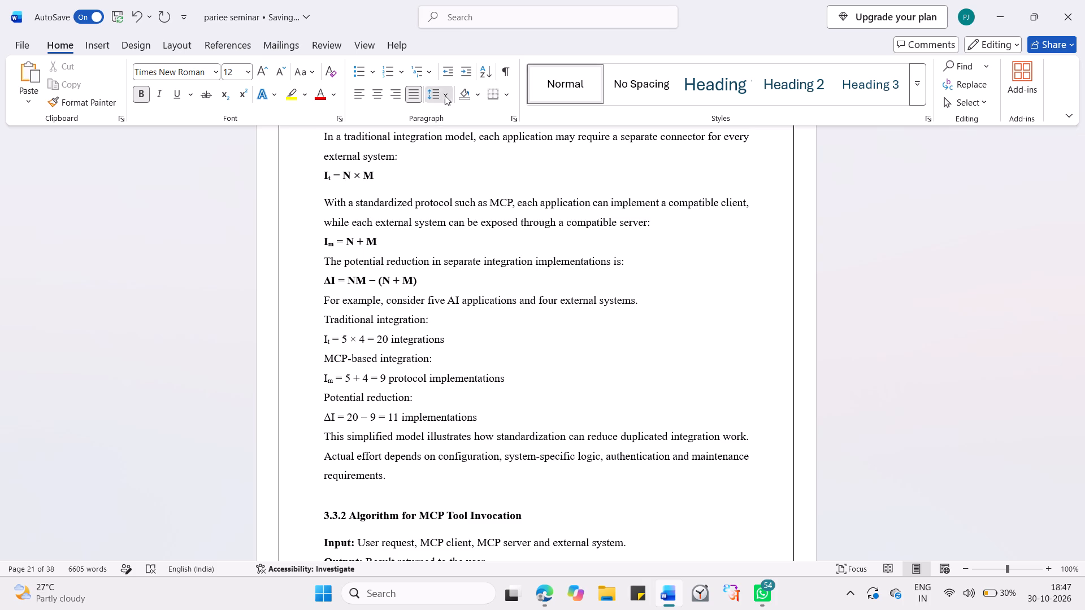
left_click(445, 95)
left_click(453, 264)
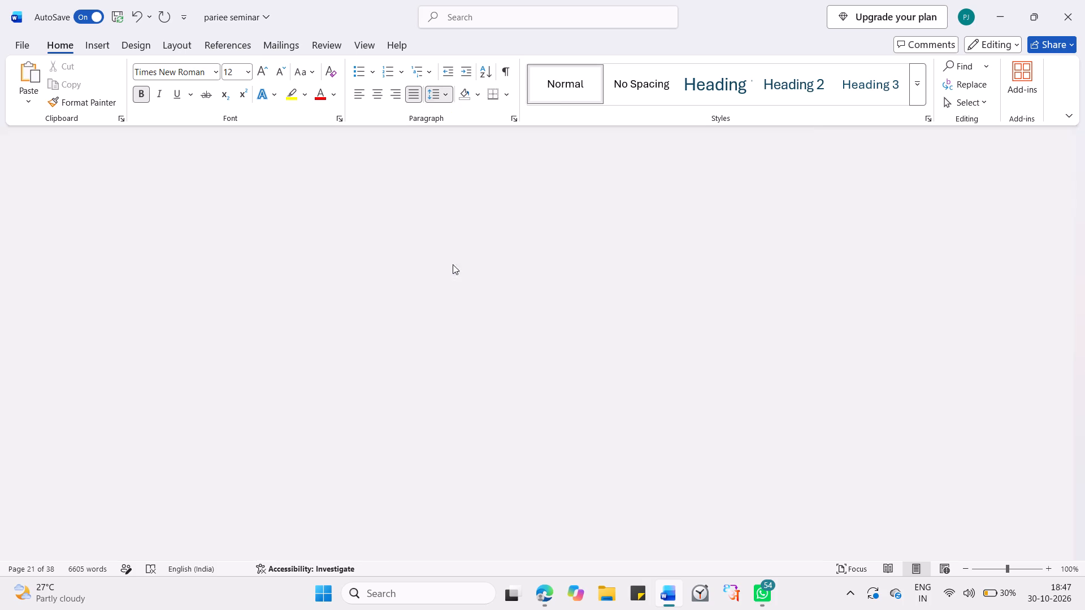
left_click(390, 290)
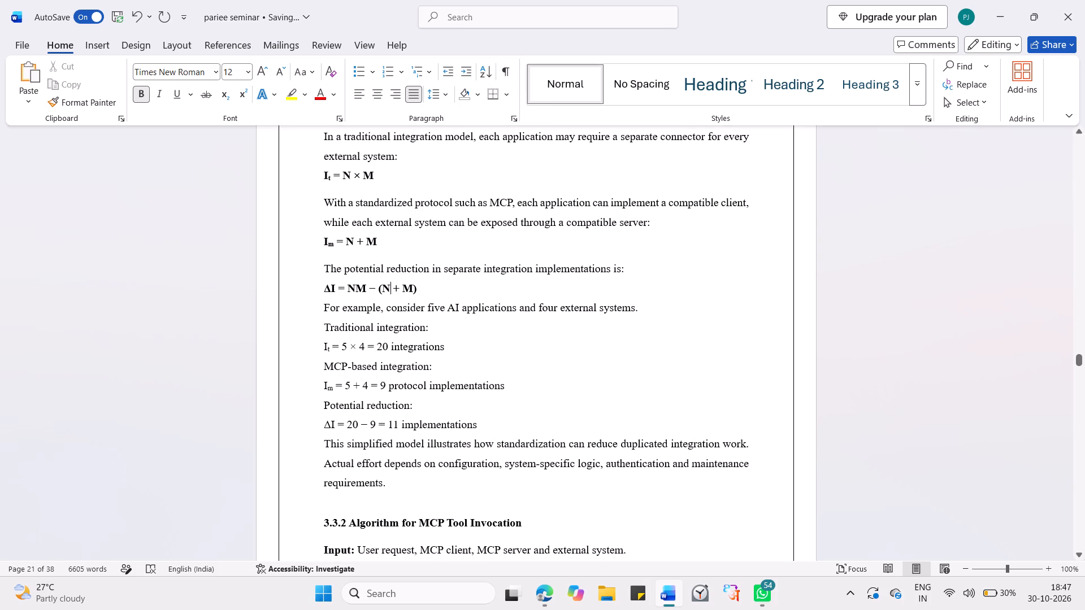
left_click_drag(441, 88, 481, 273)
left_click(481, 273)
Add space after each example result line: 20 integrations, 9 protocol implementations and 11 implementations.
scroll(481, 273, "down", 1)
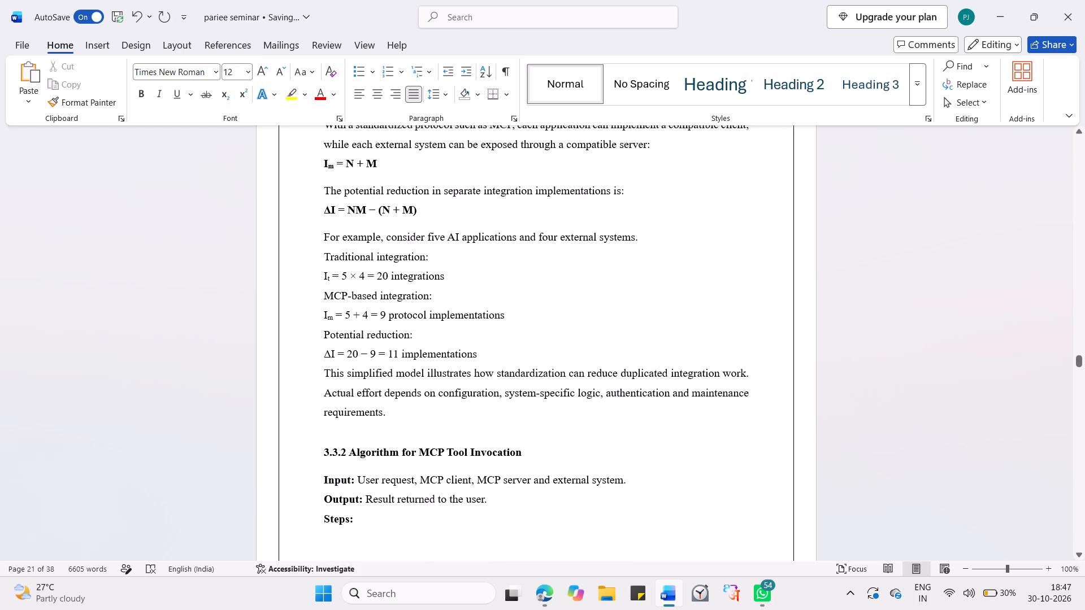
left_click(415, 279)
left_click_drag(445, 98, 485, 268)
left_click(485, 268)
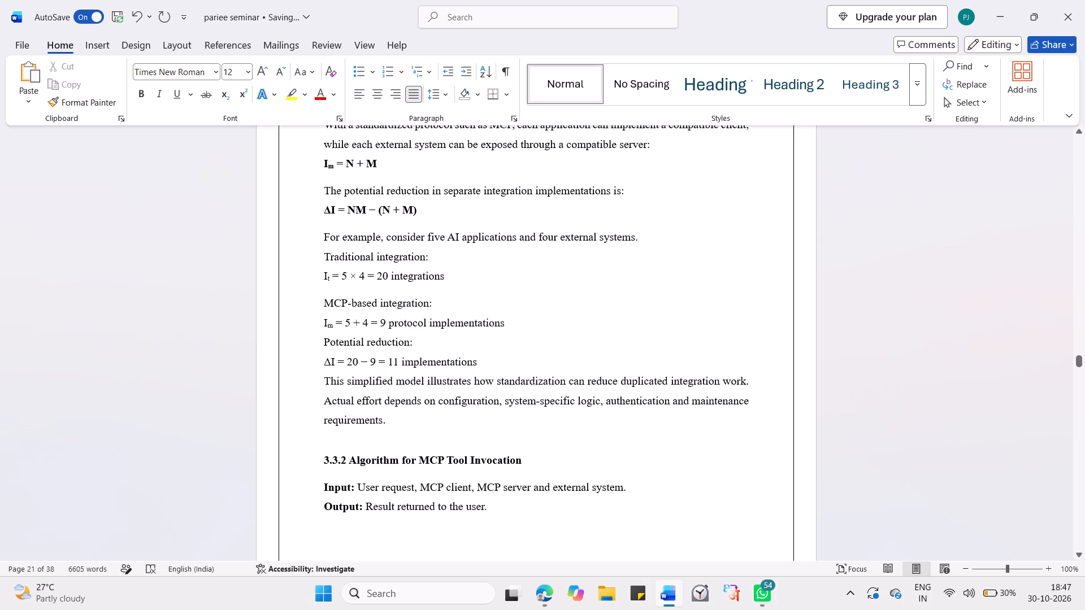
left_click(407, 326)
left_click_drag(444, 97, 443, 263)
left_click(443, 263)
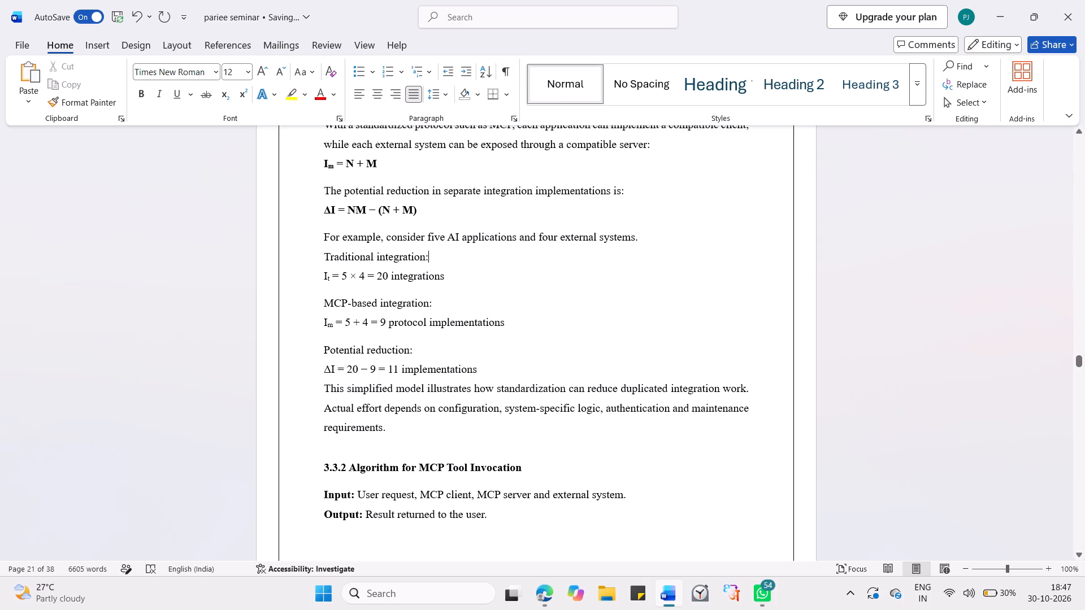
left_click(420, 370)
left_click(439, 91)
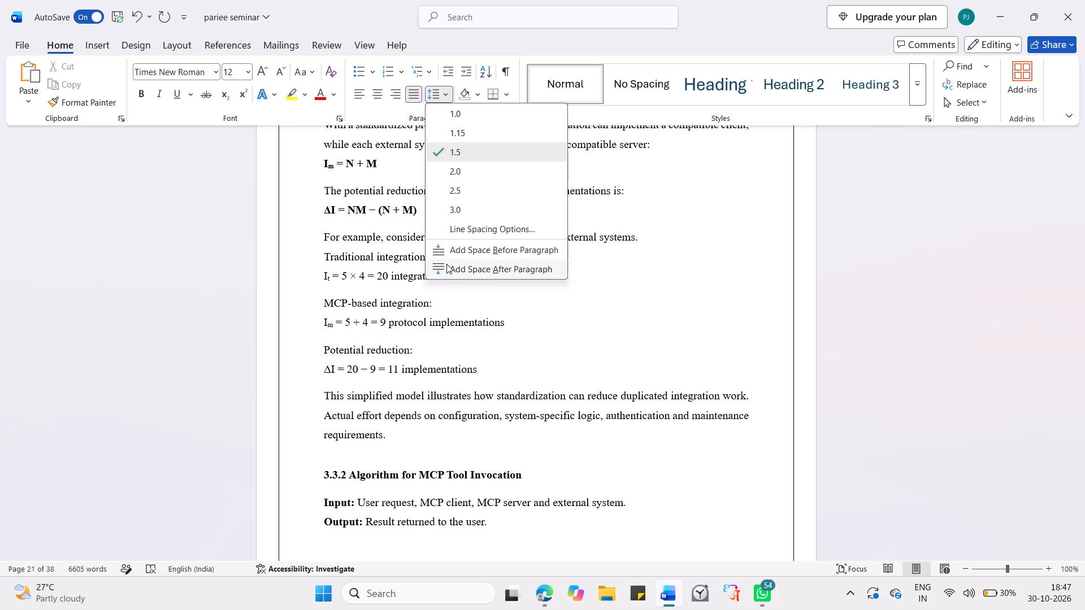
left_click(446, 264)
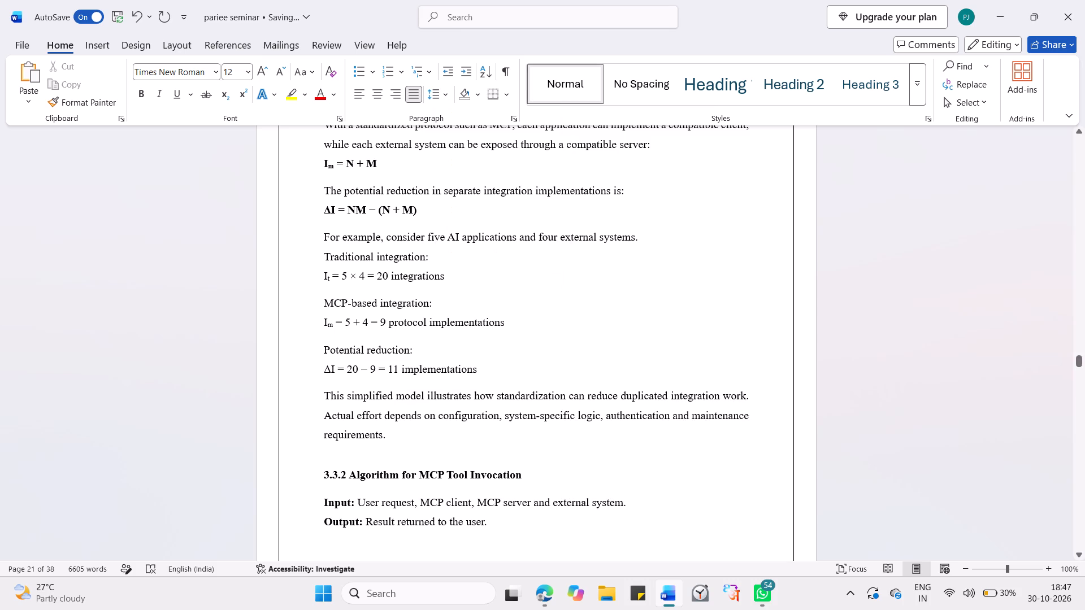
Check the paragraph spacing of section 3.3.2's "Steps:" line and item 17, and of the heading "3.3.3 Algorithm Flow".
scroll(446, 264, "down", 4)
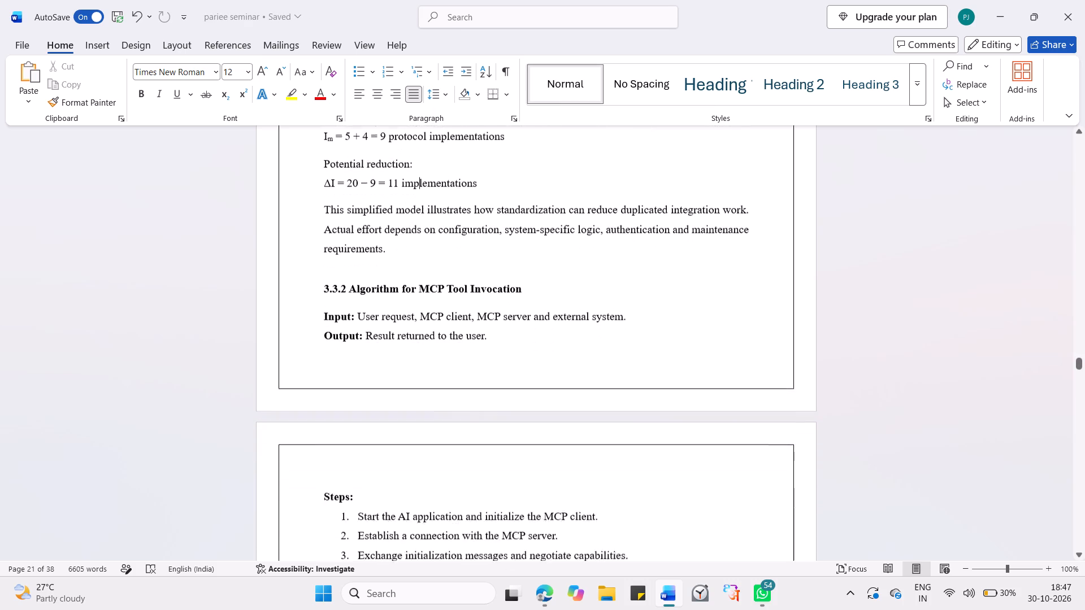
scroll(446, 264, "down", 1)
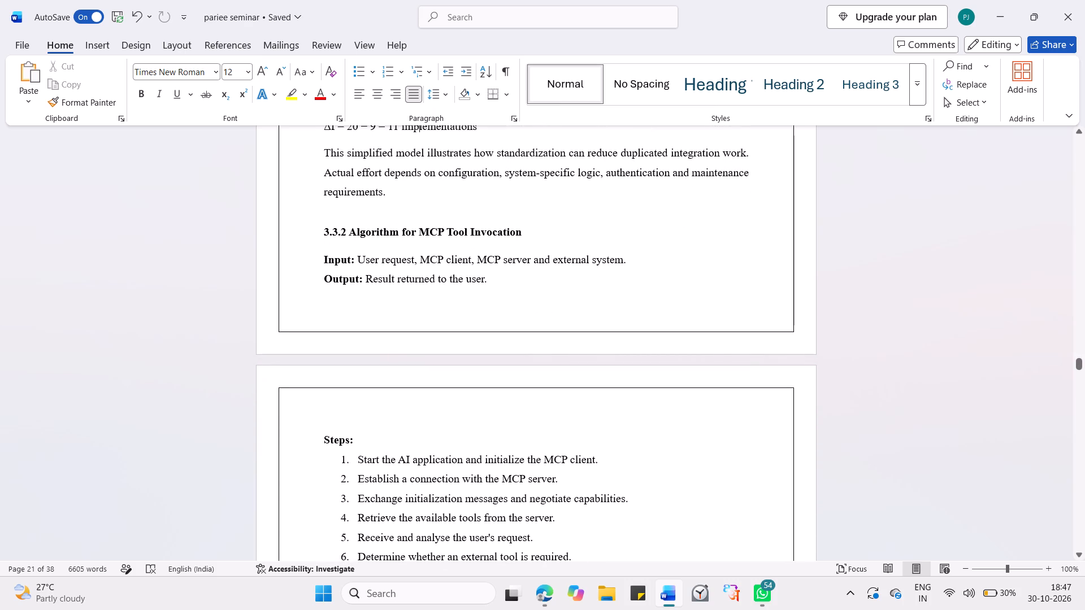
left_click(372, 231)
scroll(349, 277, "down", 1)
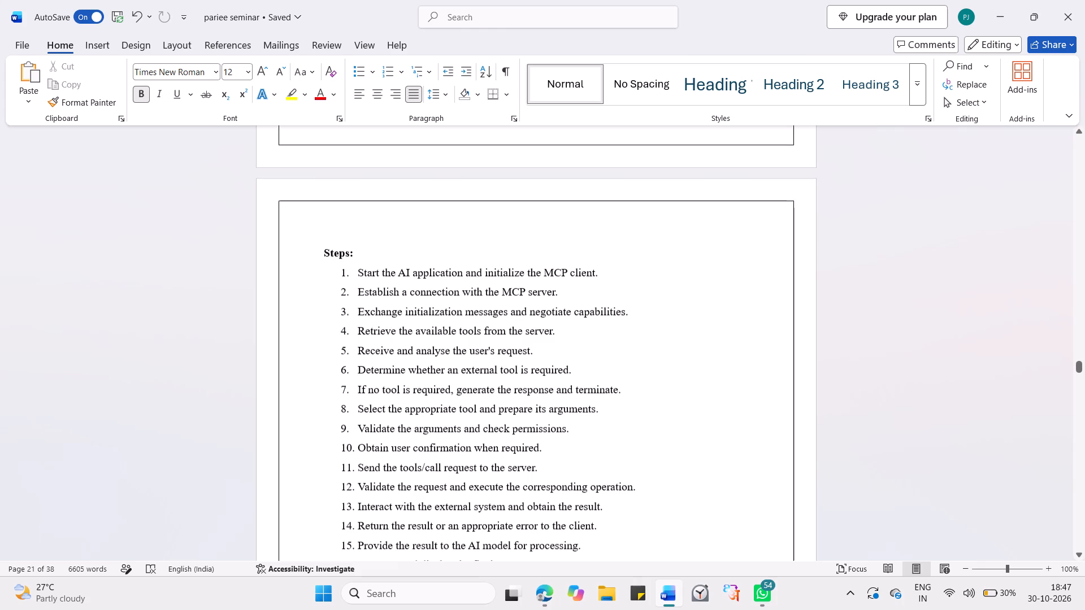
left_click(329, 246)
left_click(434, 92)
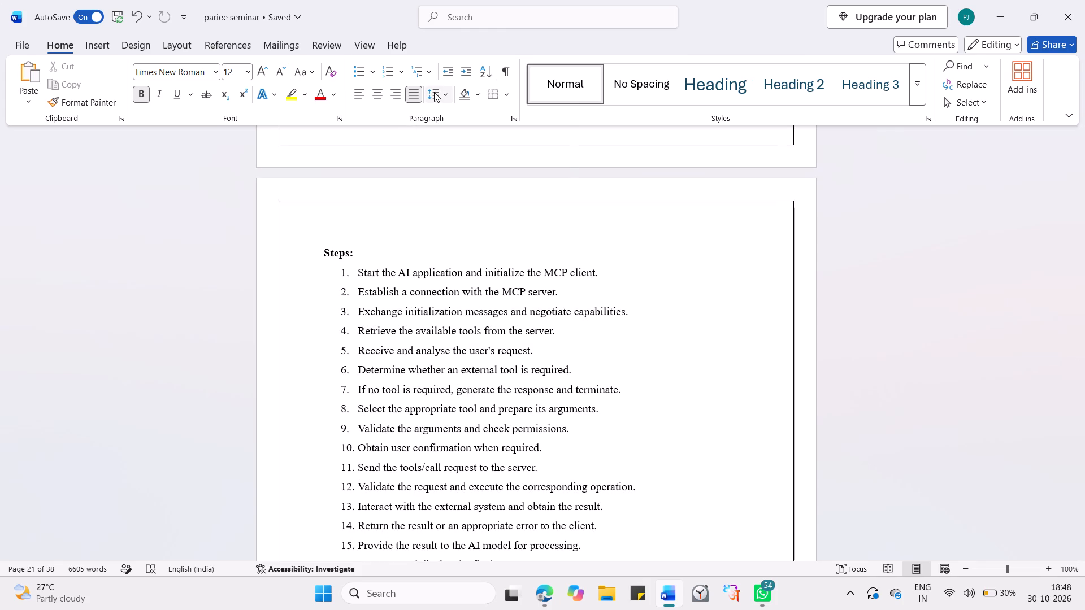
left_click(374, 245)
scroll(374, 245, "down", 2)
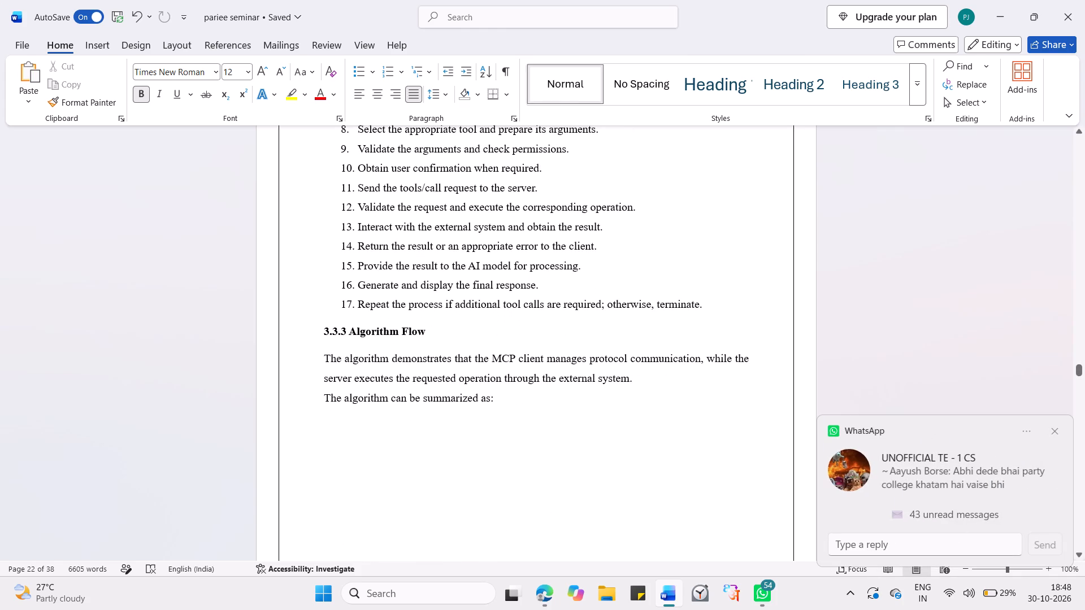
left_click(407, 307)
left_click(435, 99)
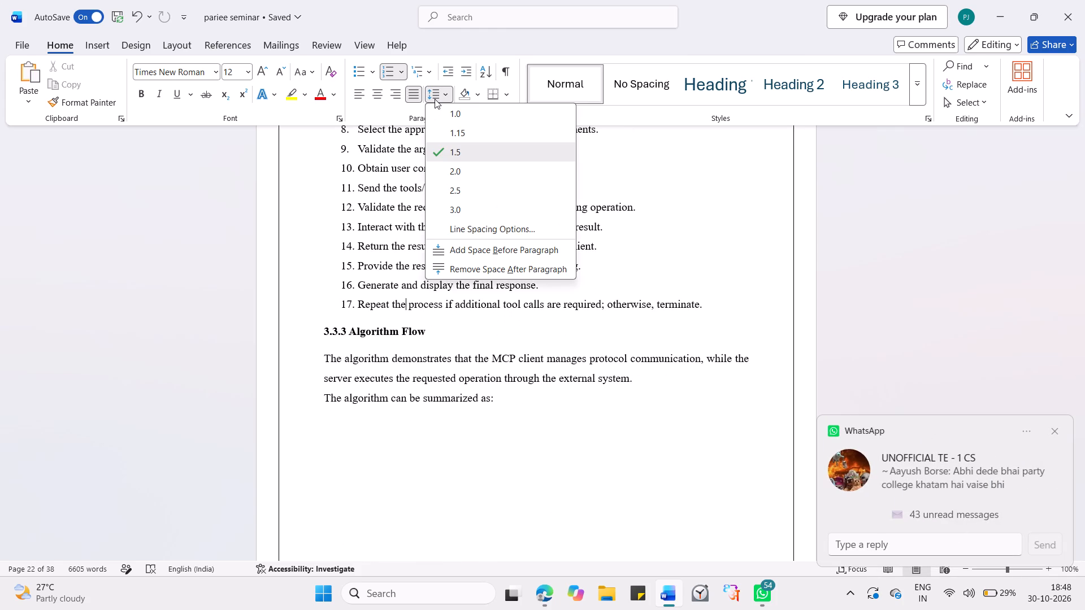
left_click(378, 326)
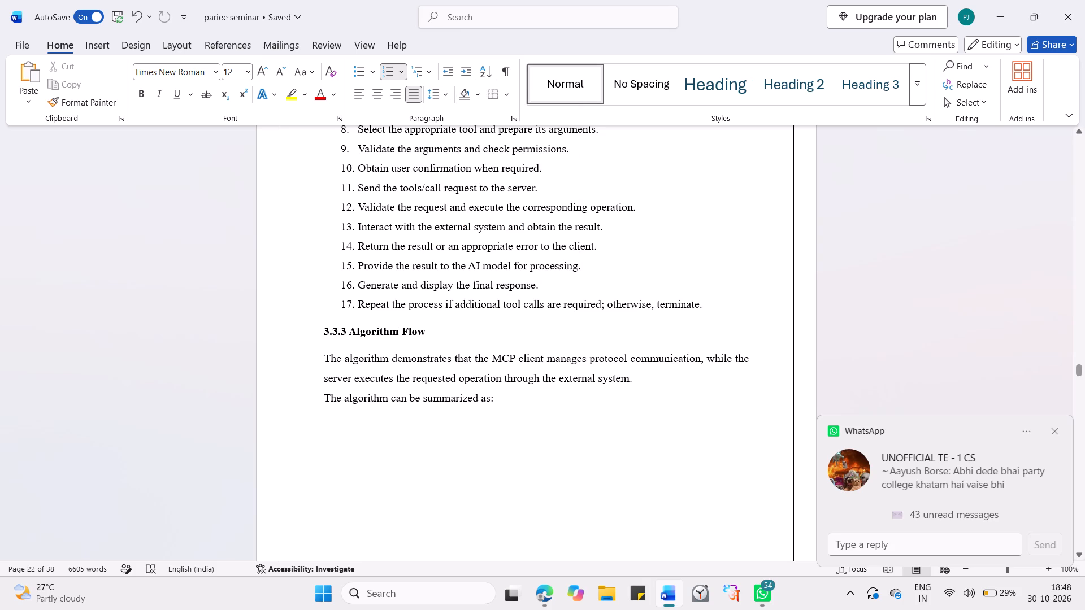
left_click(378, 326)
left_click(429, 93)
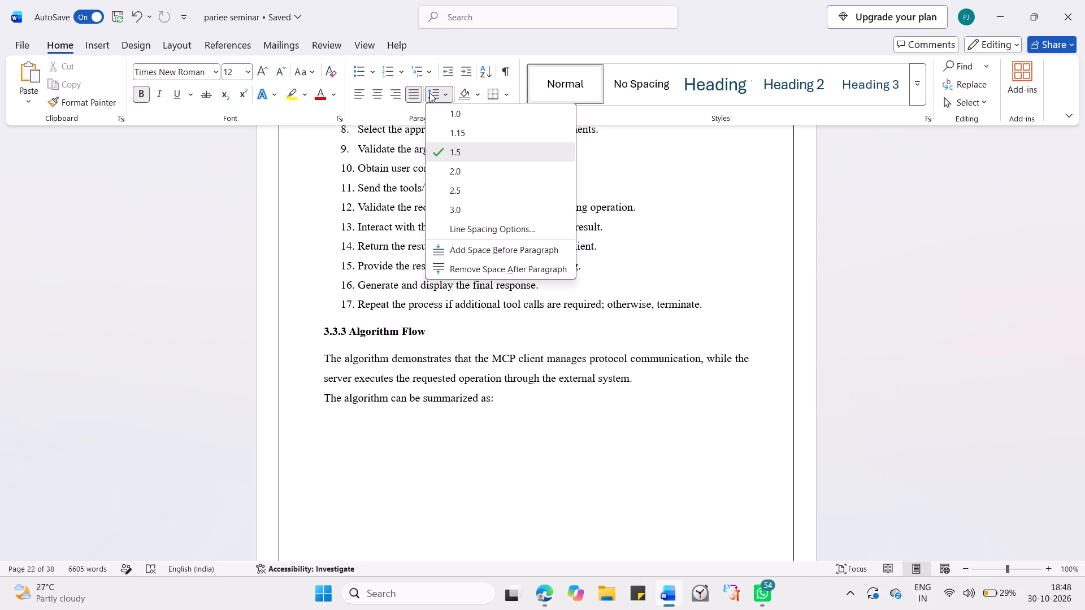
left_click(380, 325)
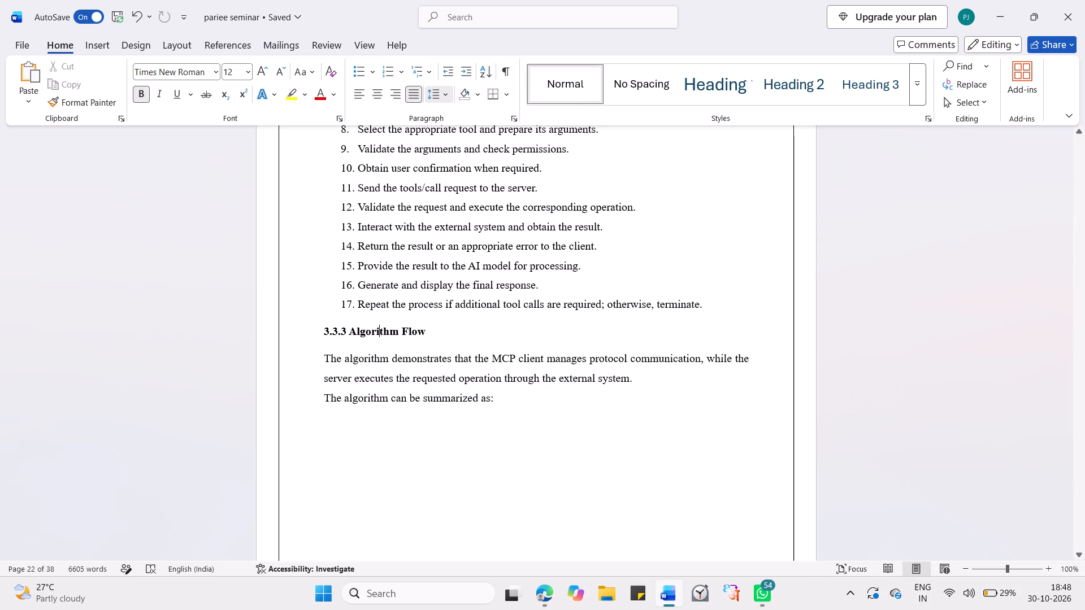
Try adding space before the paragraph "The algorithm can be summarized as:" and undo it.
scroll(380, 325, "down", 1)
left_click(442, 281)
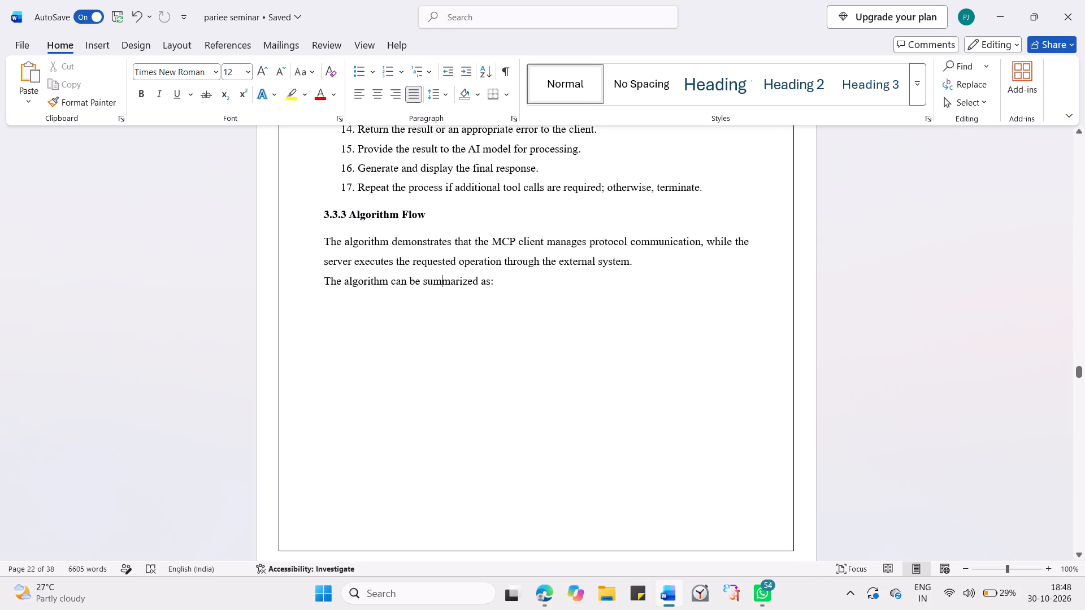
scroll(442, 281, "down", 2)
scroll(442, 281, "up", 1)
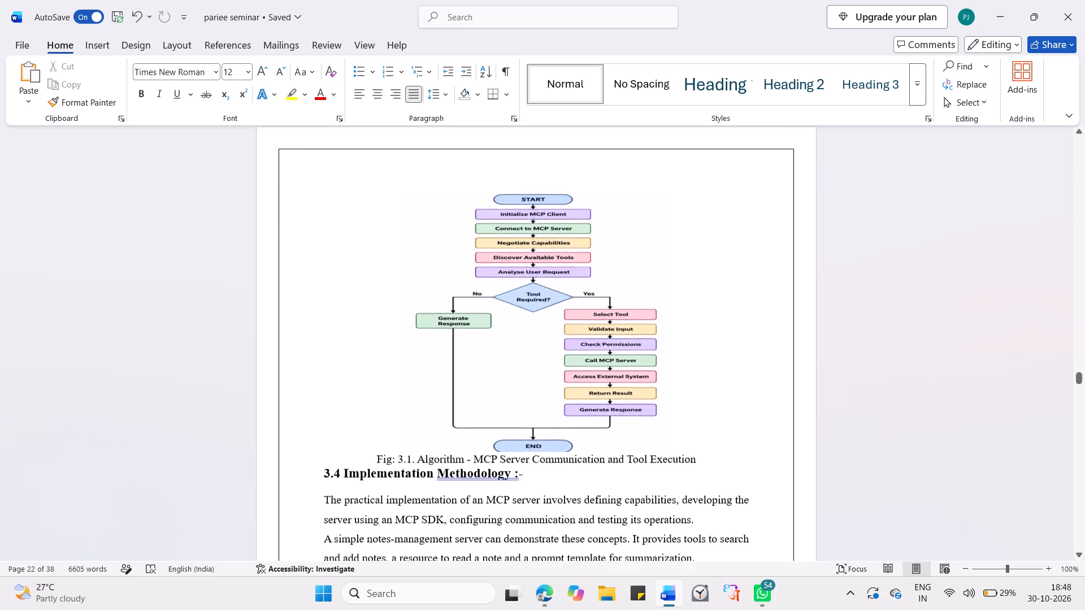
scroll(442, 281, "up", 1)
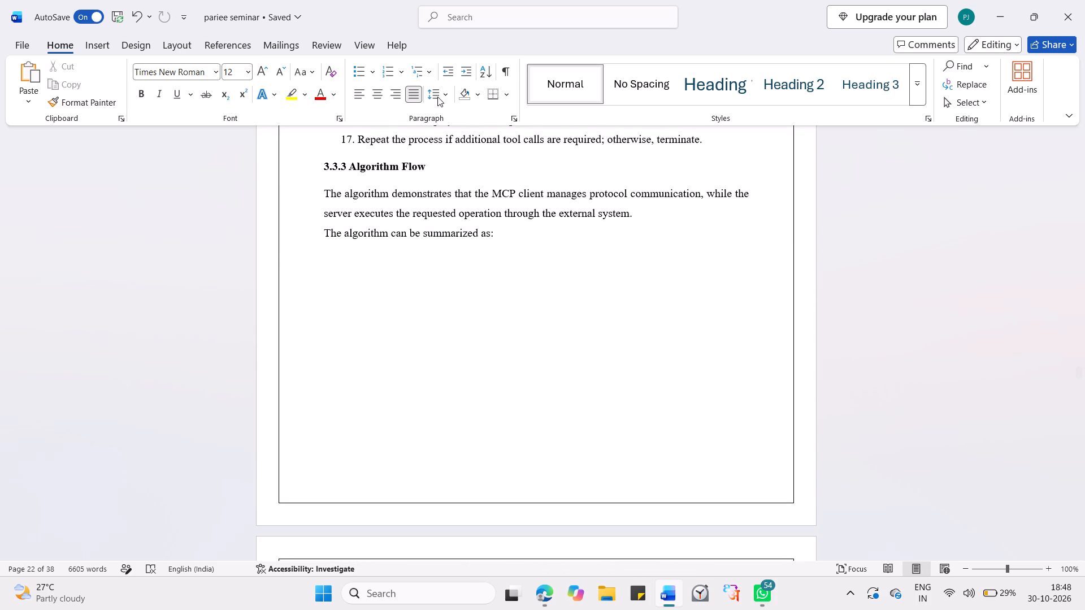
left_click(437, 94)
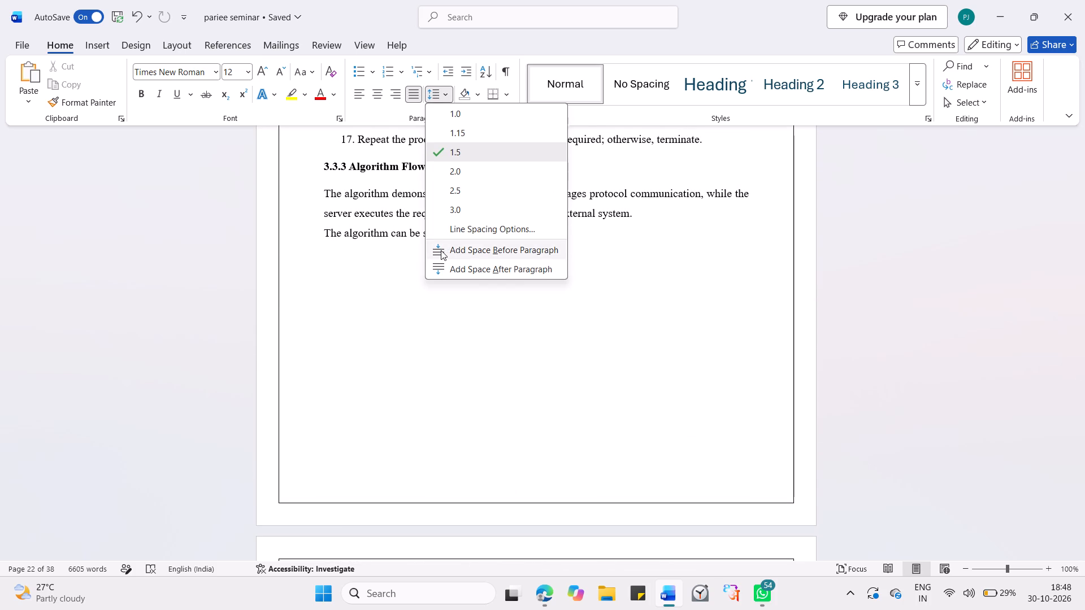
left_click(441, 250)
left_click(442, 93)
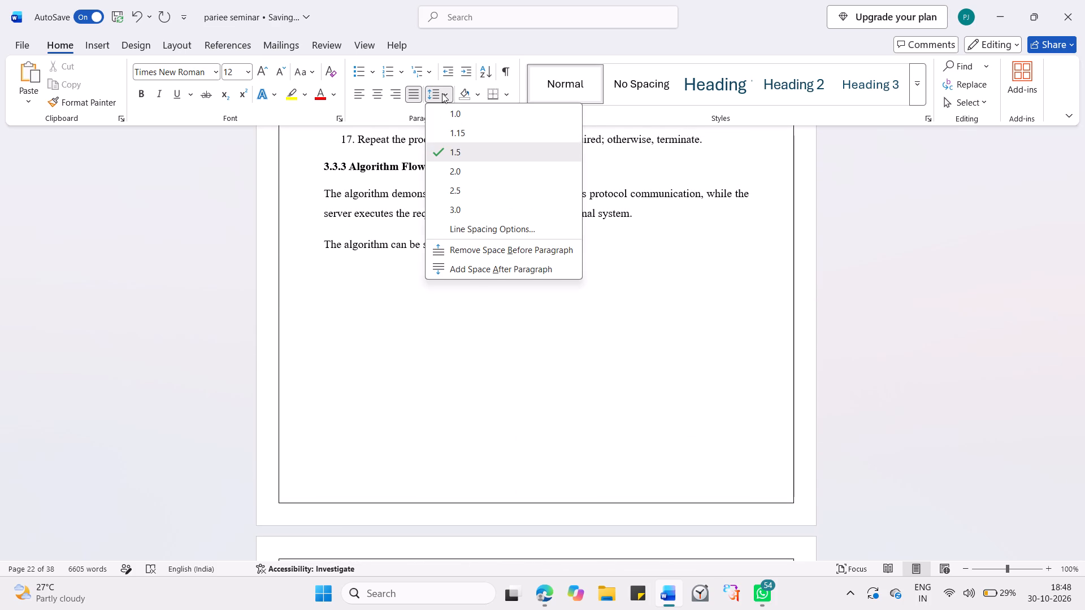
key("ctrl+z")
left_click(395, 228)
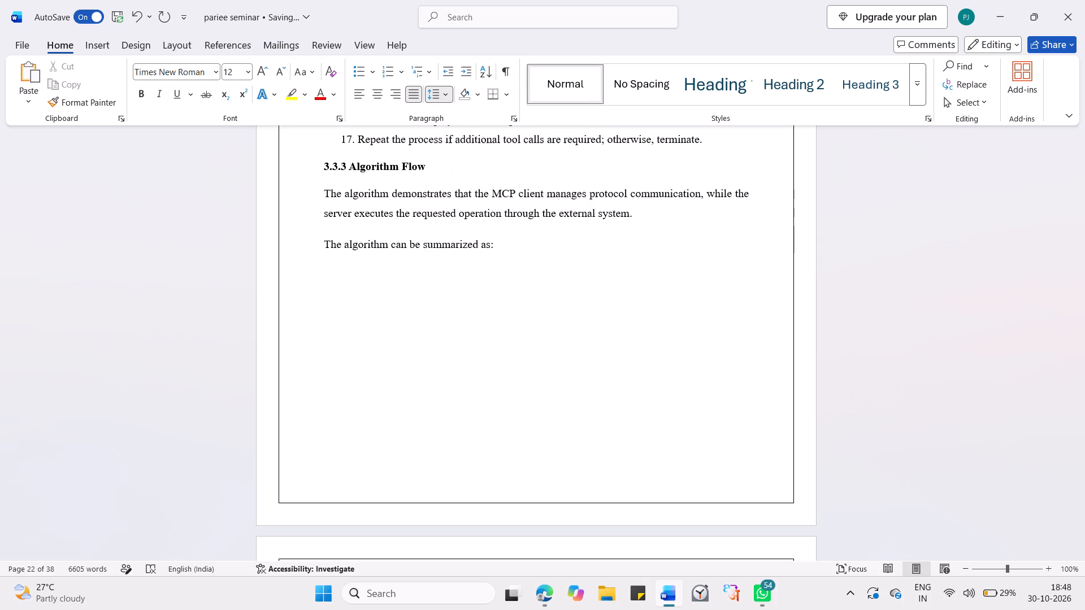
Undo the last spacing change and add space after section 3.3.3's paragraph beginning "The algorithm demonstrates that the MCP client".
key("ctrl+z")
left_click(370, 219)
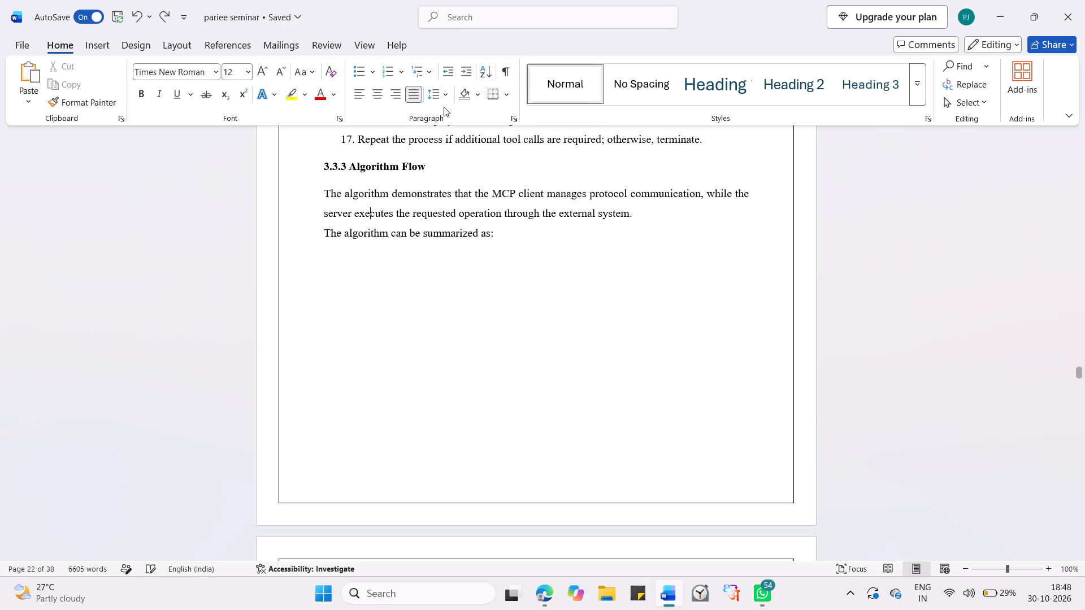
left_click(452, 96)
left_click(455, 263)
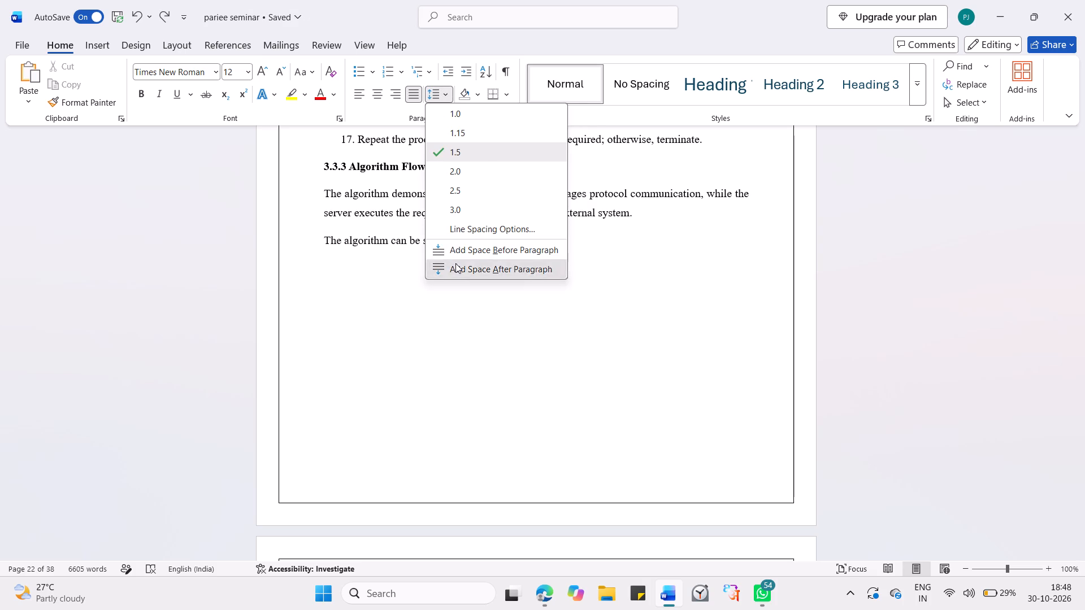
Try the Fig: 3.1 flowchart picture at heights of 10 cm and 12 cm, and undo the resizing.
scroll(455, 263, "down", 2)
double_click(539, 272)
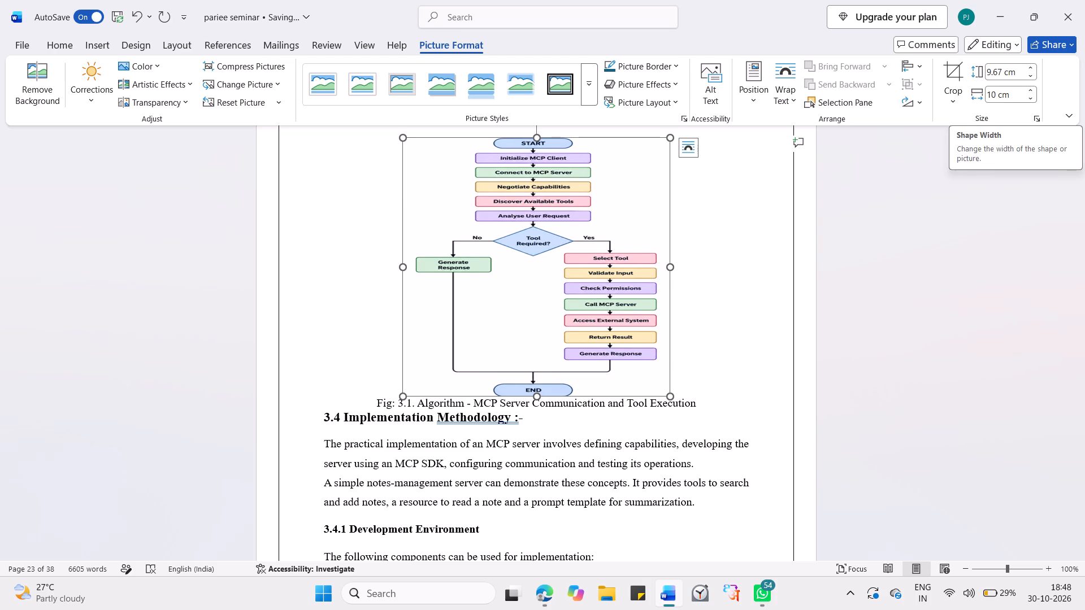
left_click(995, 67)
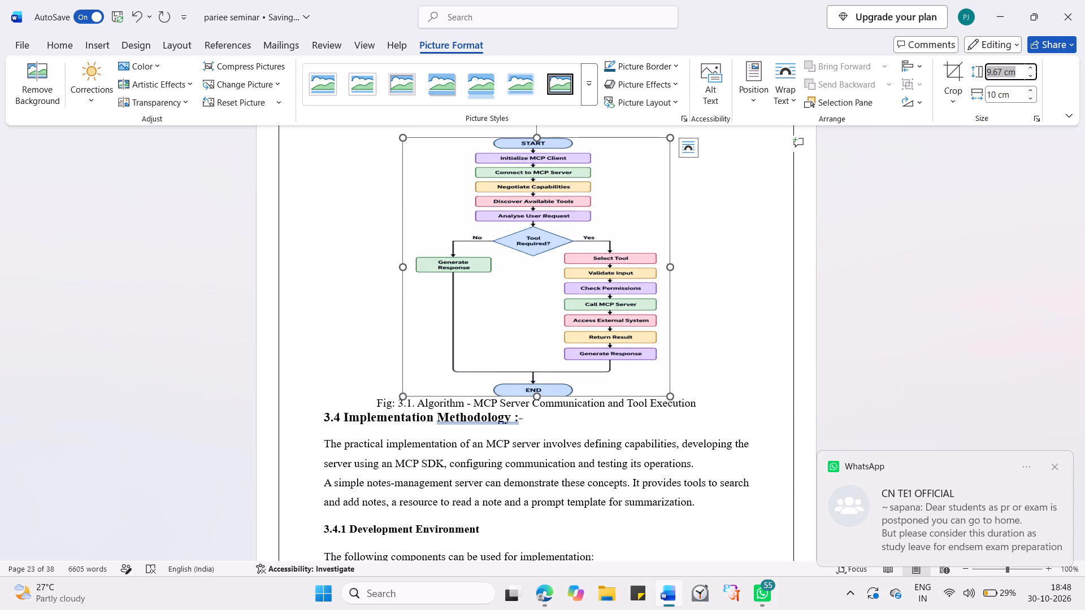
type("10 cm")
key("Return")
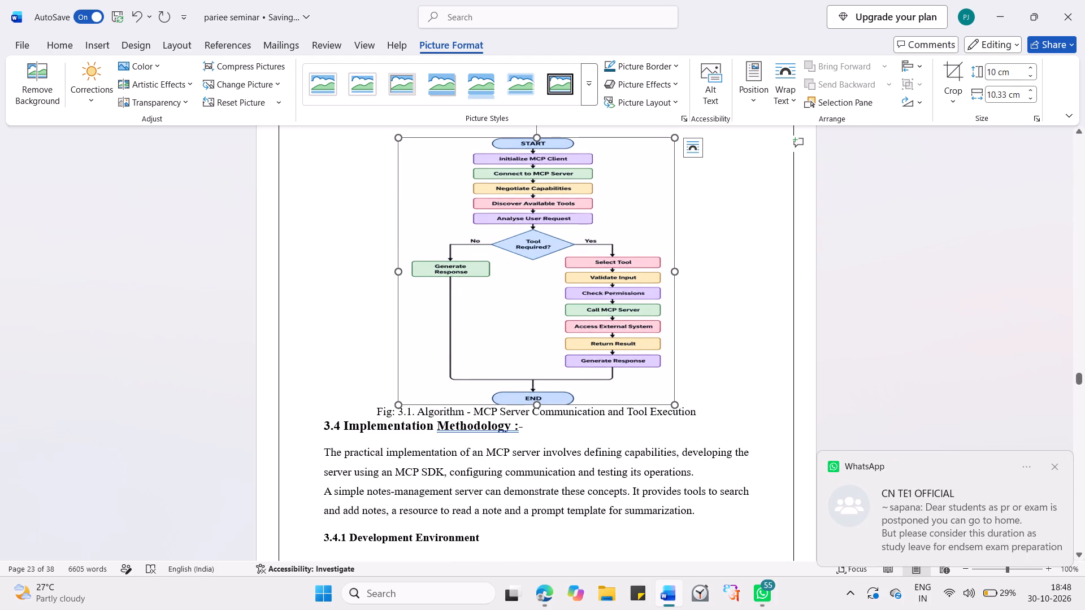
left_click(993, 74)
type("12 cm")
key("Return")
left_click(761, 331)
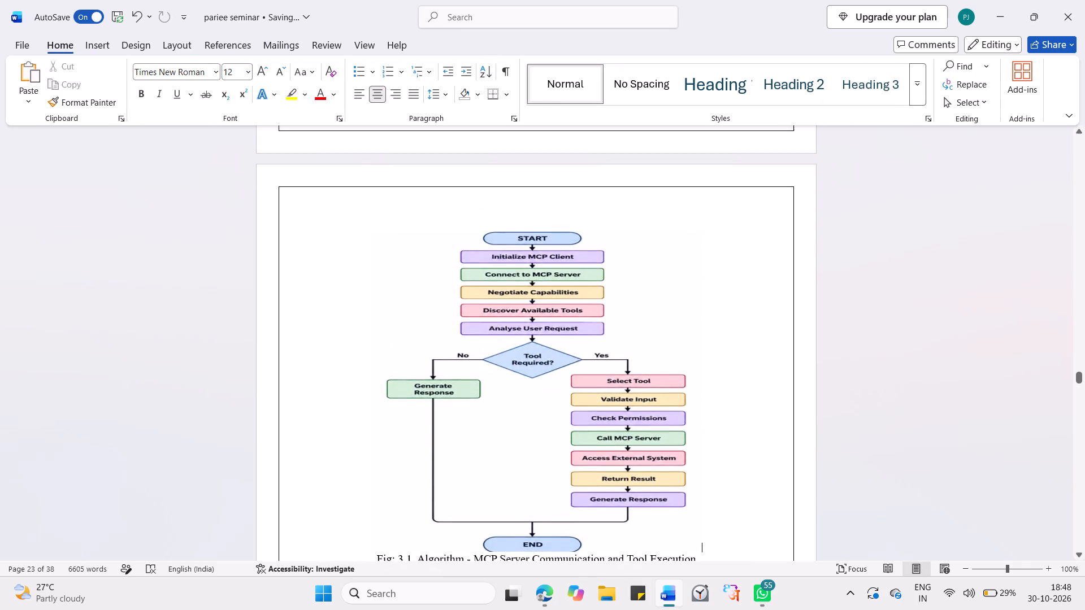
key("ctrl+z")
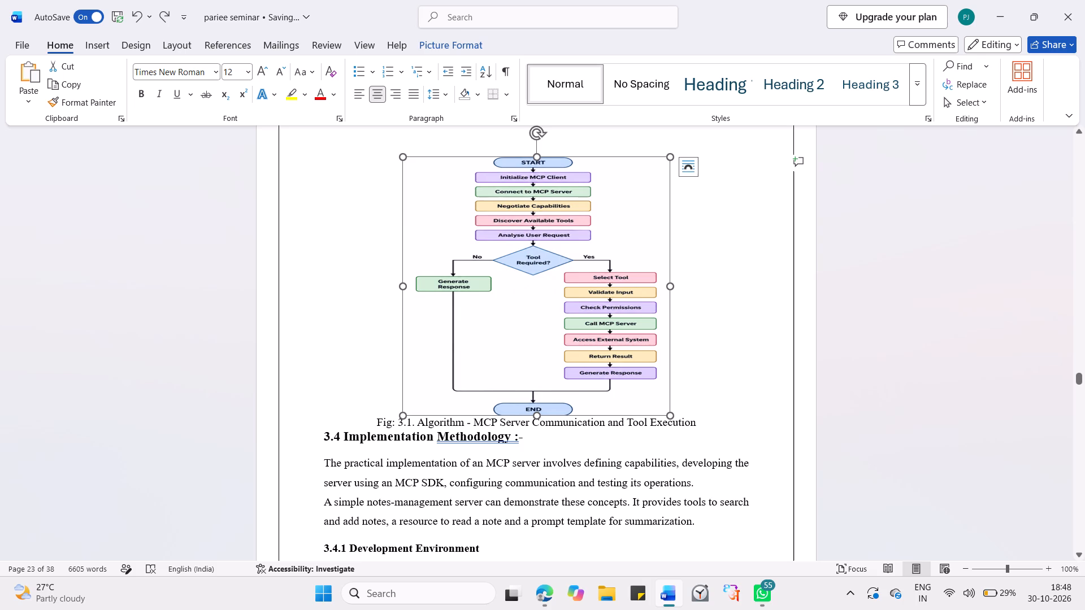
Stretch the Fig: 3.1 flowchart picture slightly and set its height to 10 cm.
left_click(612, 320)
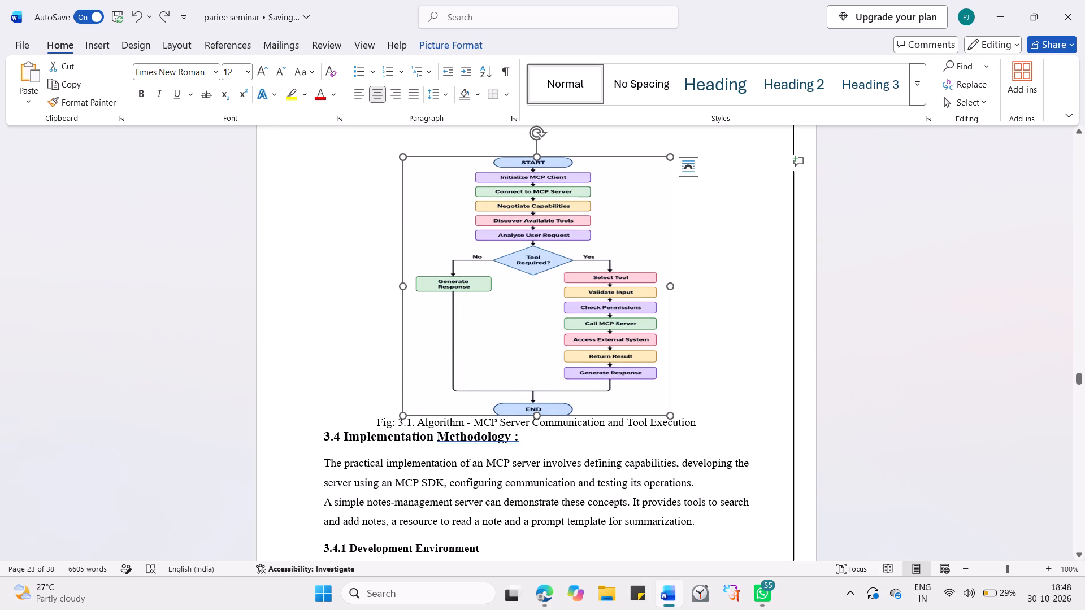
left_click(557, 377)
left_click_drag(539, 413, 540, 422)
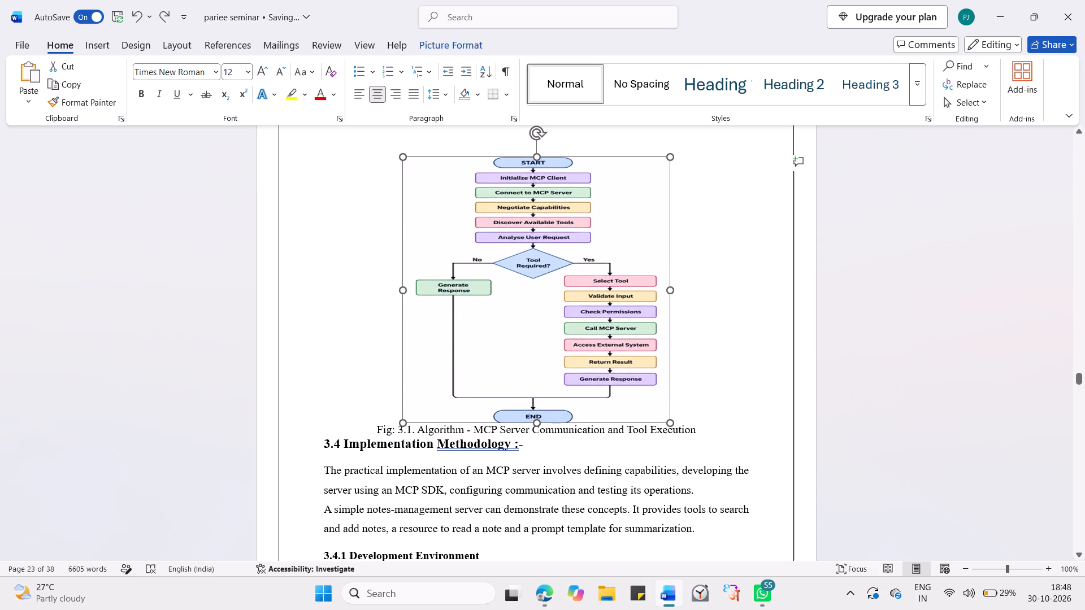
left_click_drag(540, 422, 540, 422)
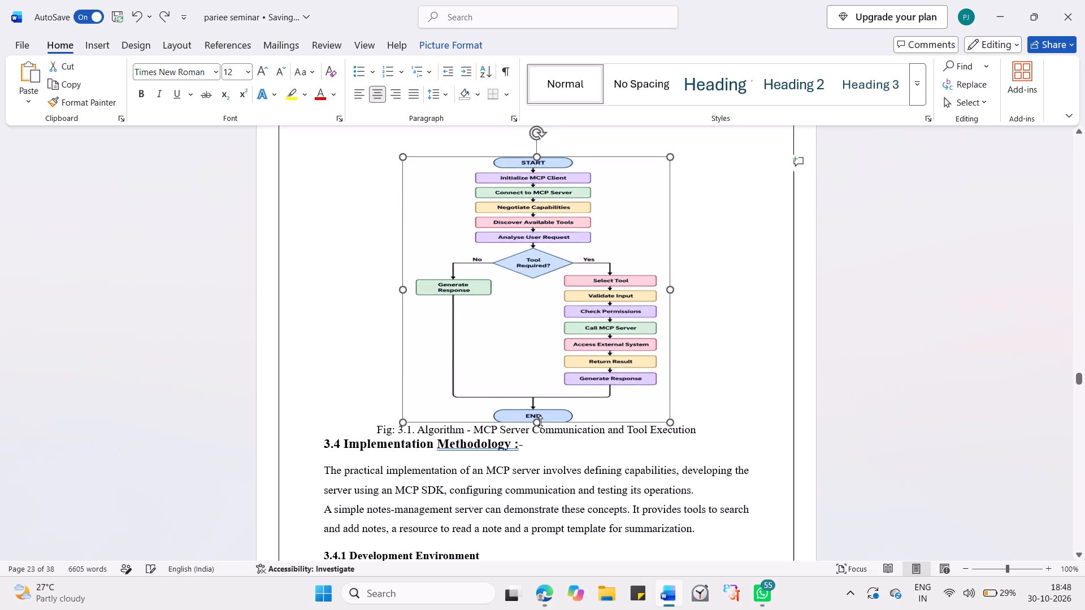
double_click(565, 368)
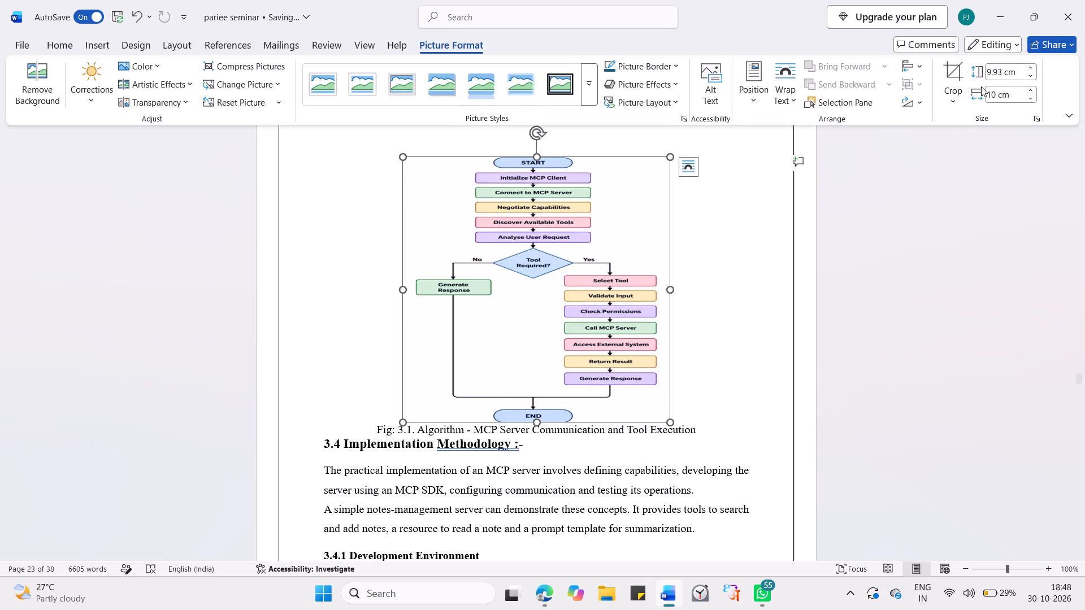
left_click(992, 71)
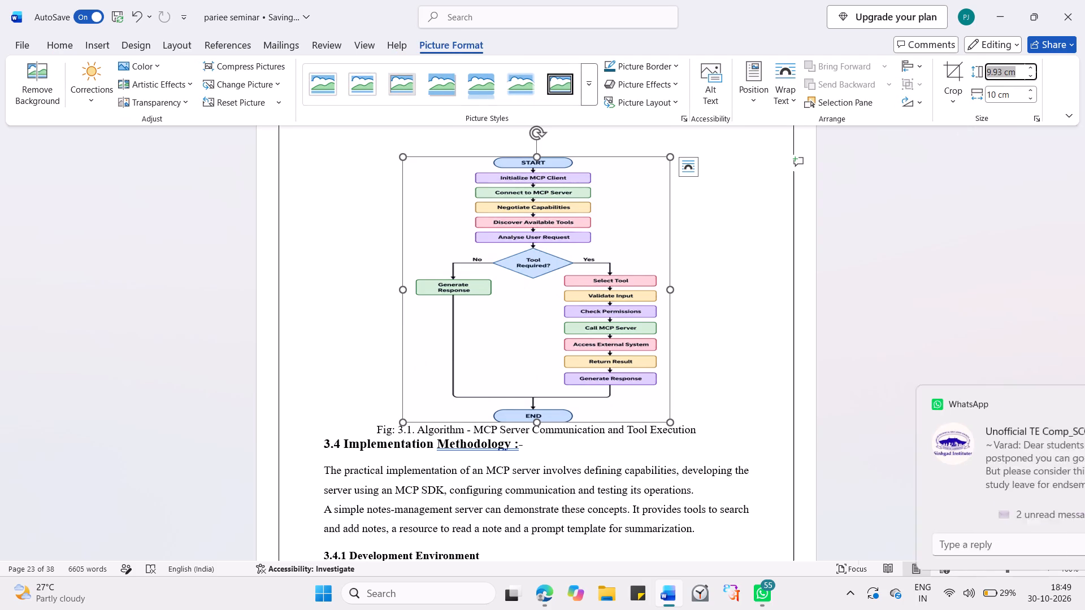
type("10 cm")
key("Return")
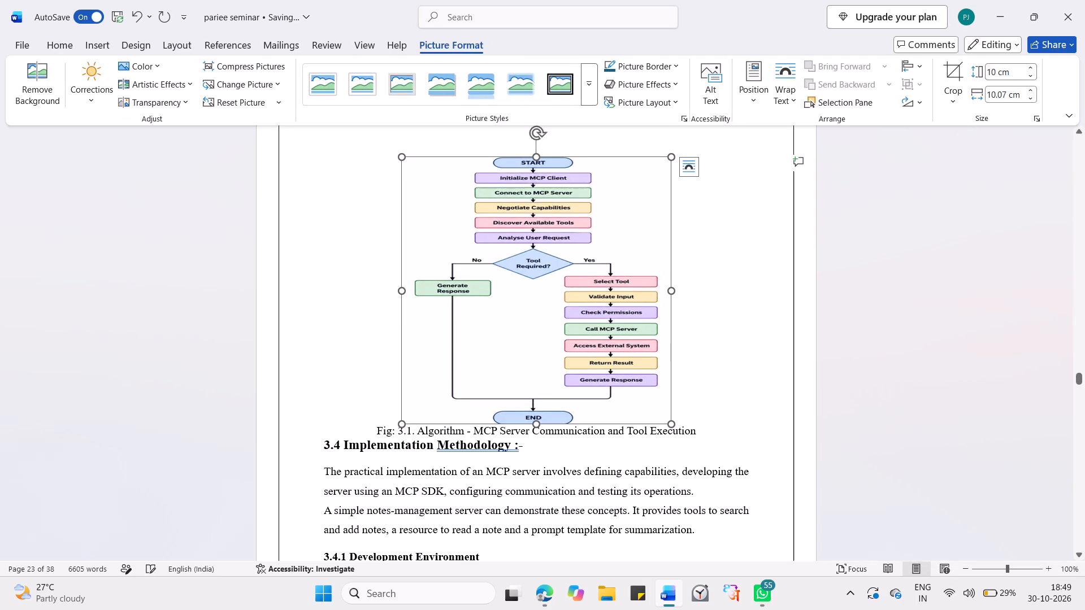
Extend the flowchart picture's crop slightly at its bottom edge, to a height of about 10.05 cm.
left_click(732, 268)
double_click(602, 288)
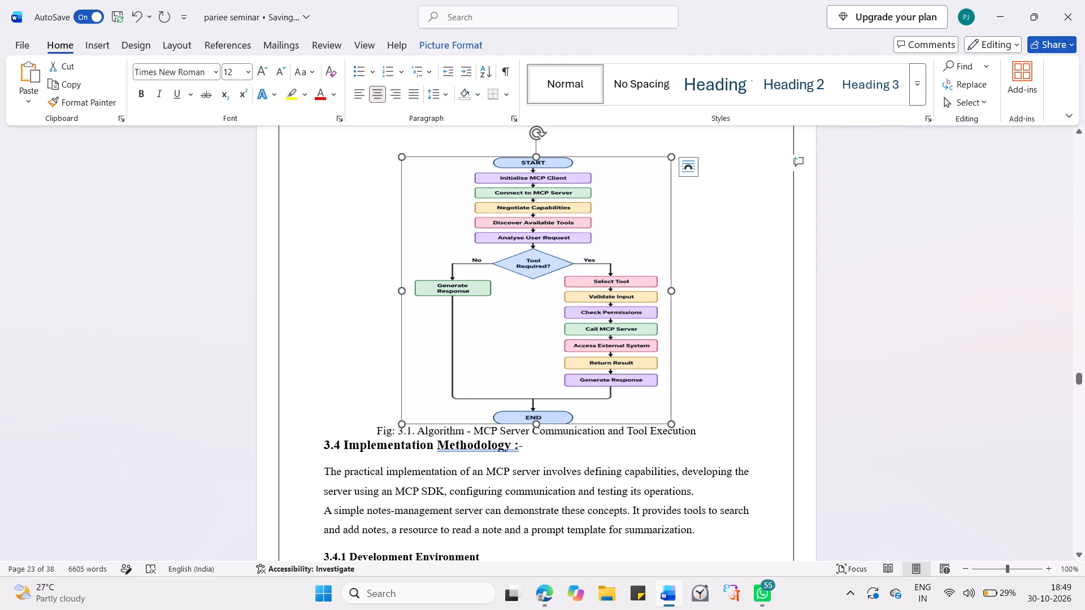
left_click(713, 286)
double_click(530, 316)
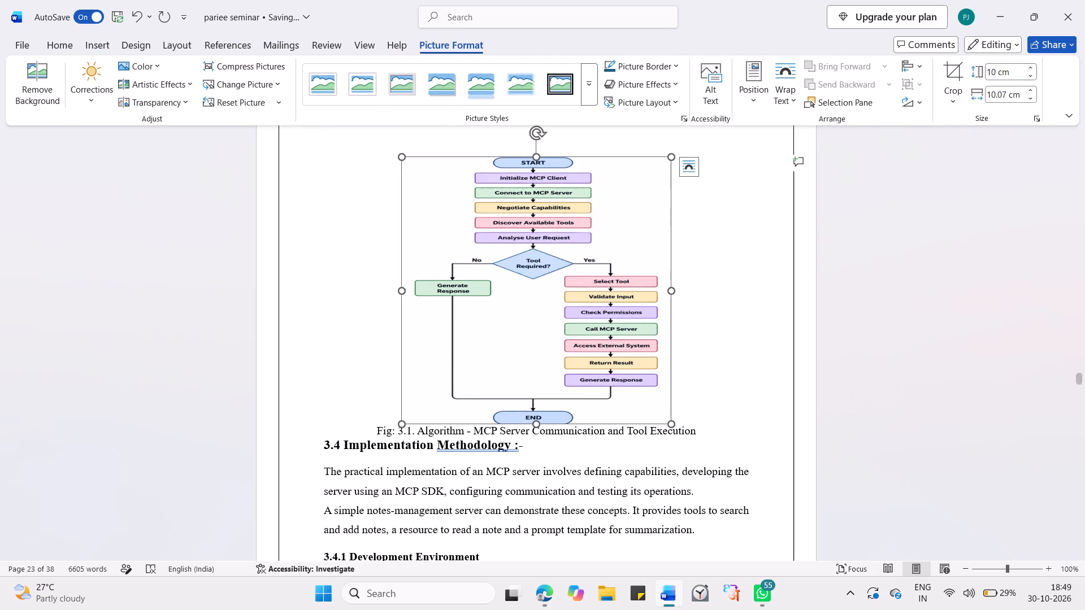
left_click(951, 78)
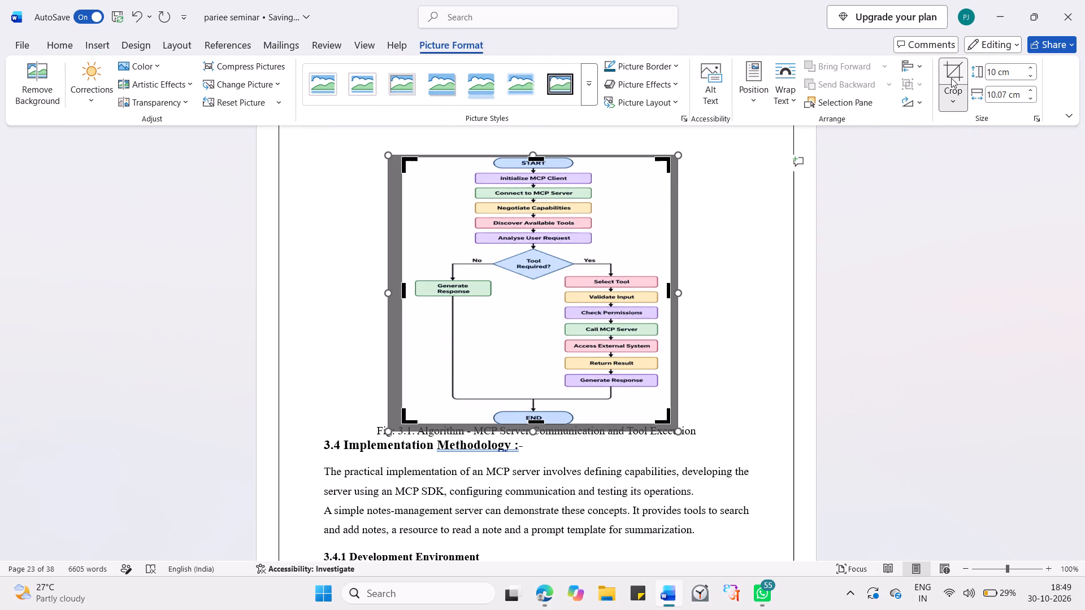
left_click(533, 421)
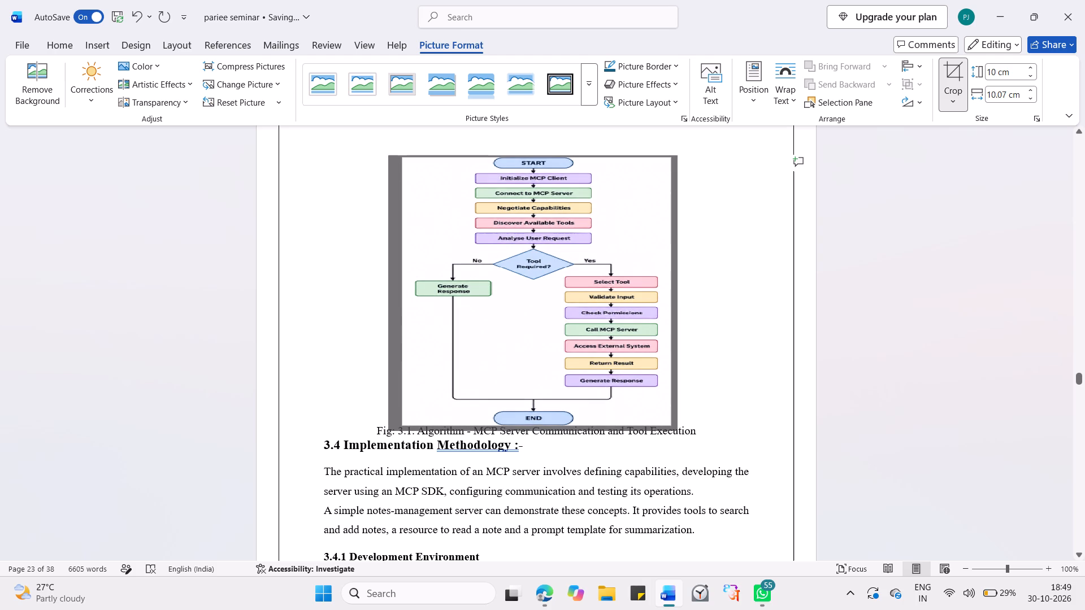
left_click(740, 355)
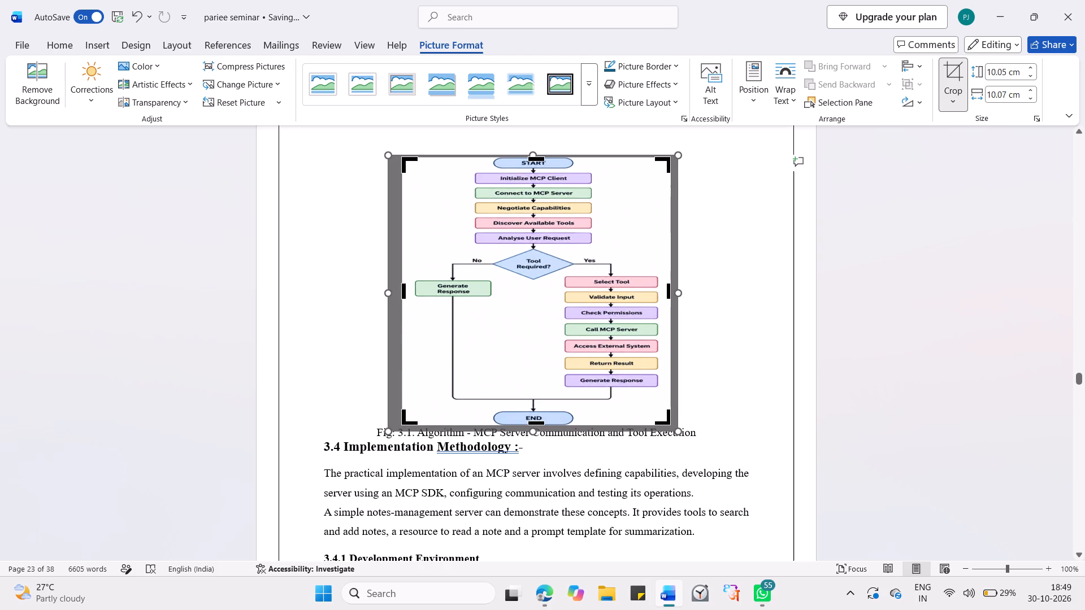
Delete the paragraph "The algorithm demonstrates that the MCP client manages protocol communication…" from section 3.3.3.
scroll(740, 355, "up", 2)
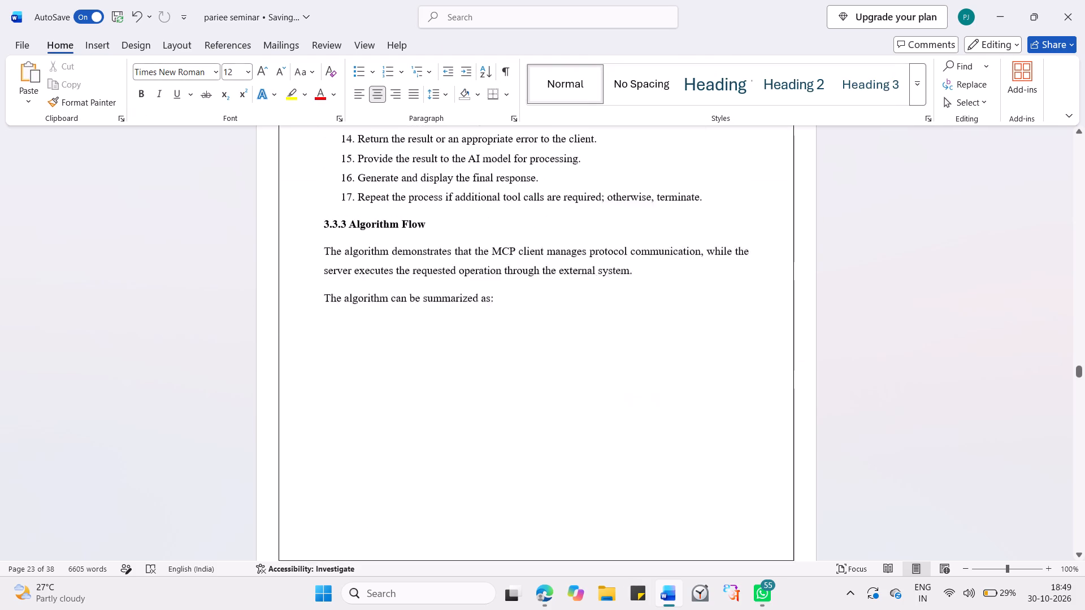
scroll(740, 355, "up", 3)
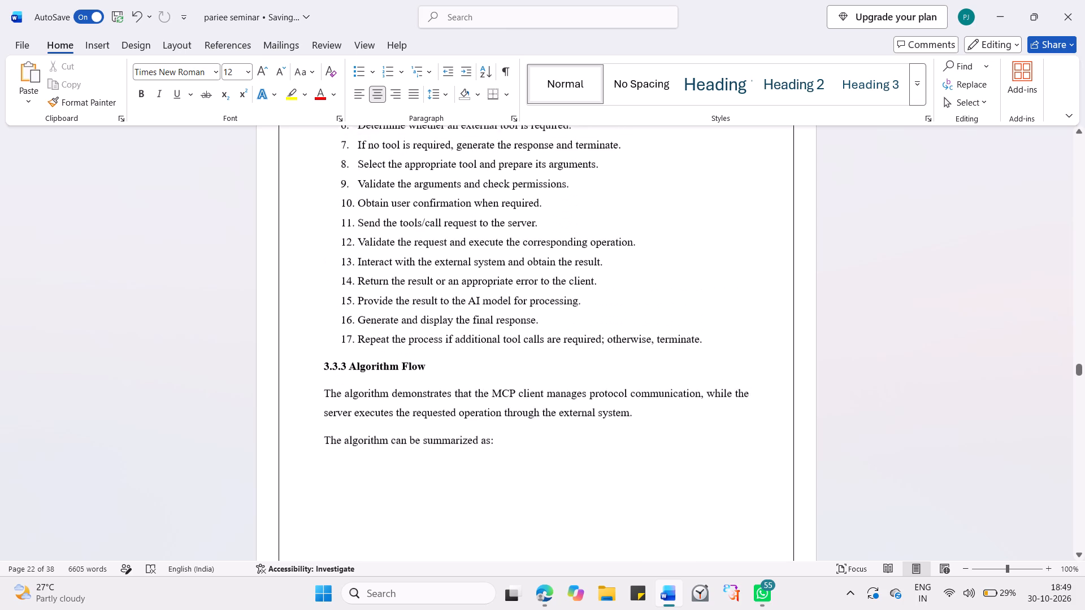
scroll(740, 355, "up", 1)
scroll(740, 355, "down", 2)
scroll(740, 355, "up", 1)
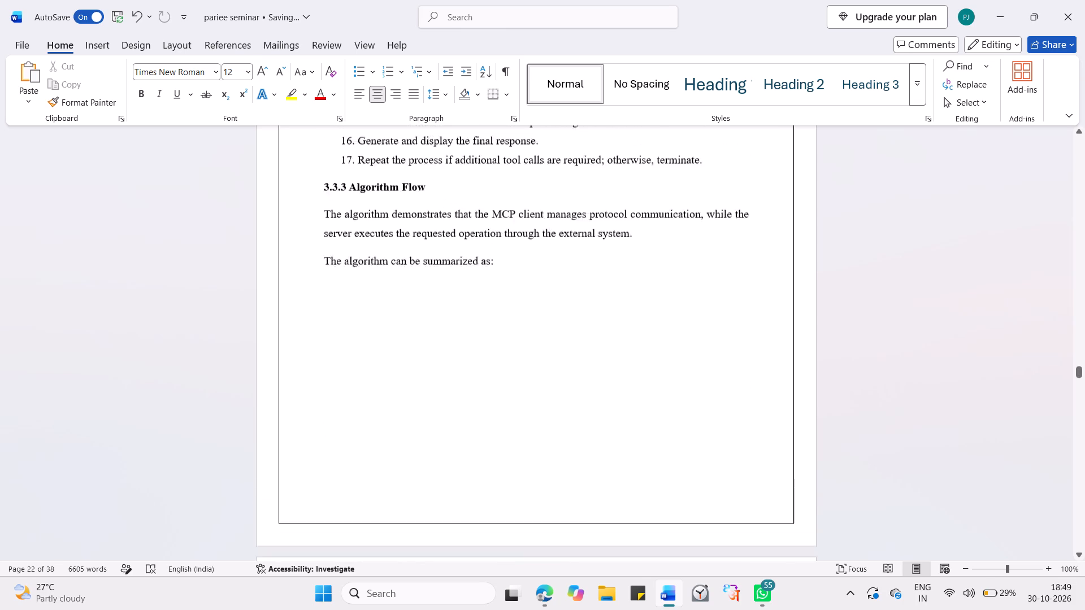
scroll(740, 355, "up", 1)
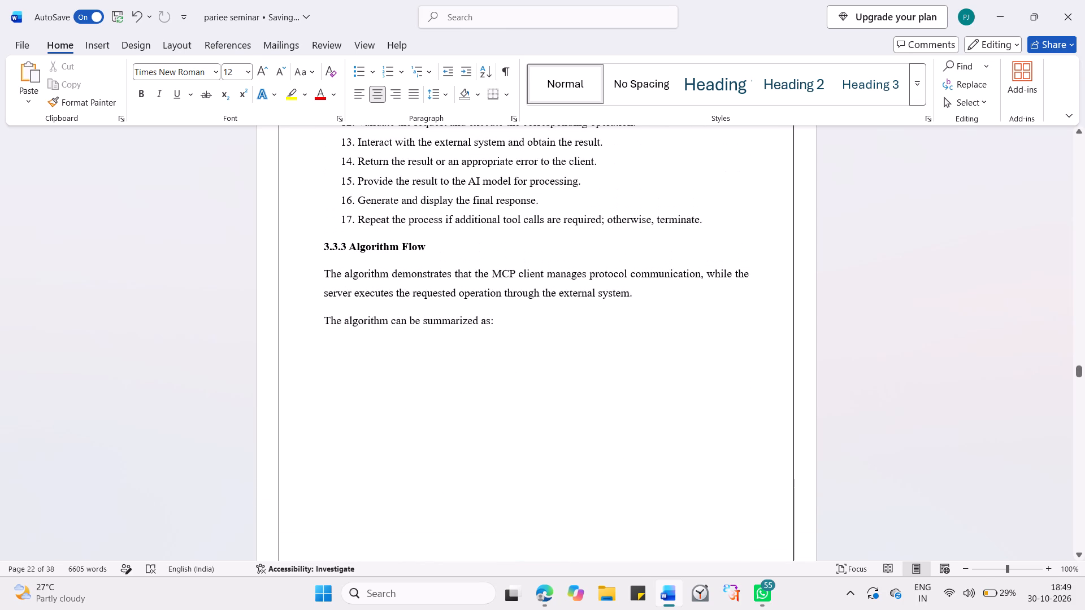
left_click_drag(635, 294, 324, 271)
key("BackSpace")
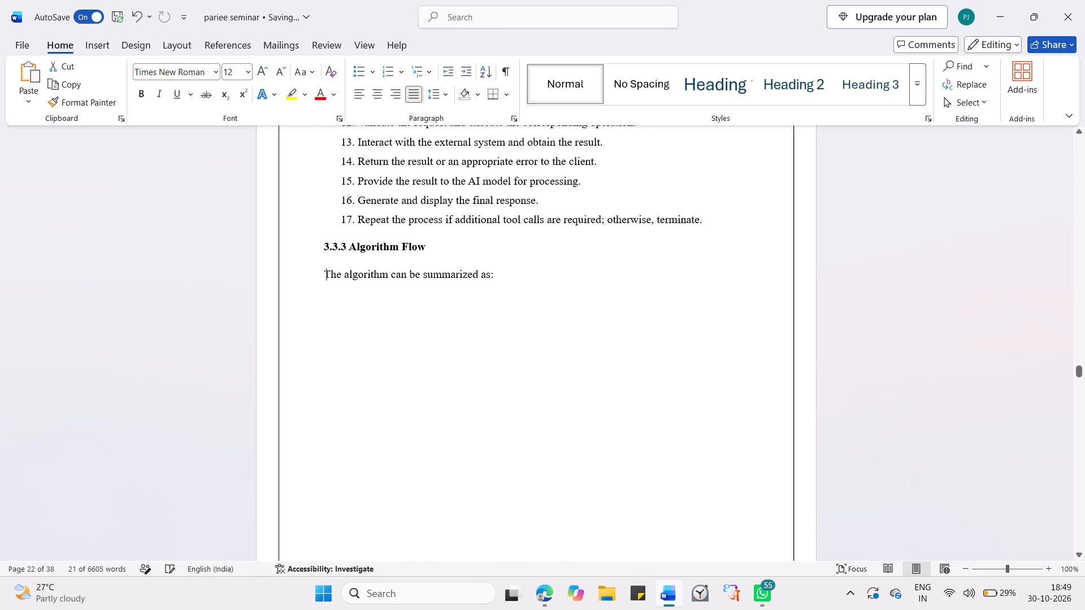
Insert a line break between the flowchart picture and the caption "Fig: 3.1. Algorithm - MCP Server Communication and Tool Execution".
scroll(324, 271, "down", 3)
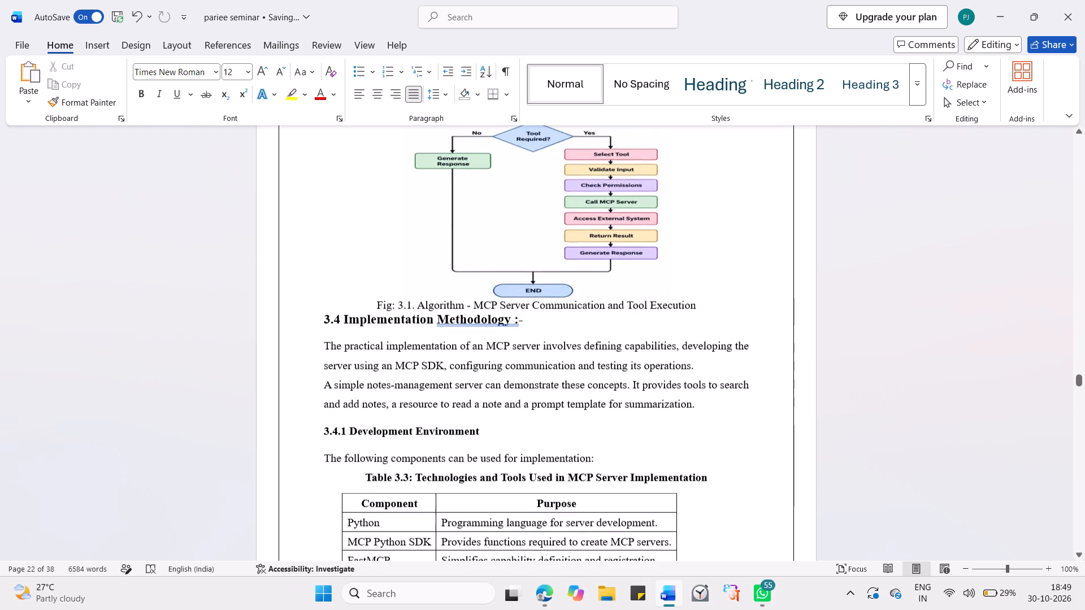
left_click(570, 216)
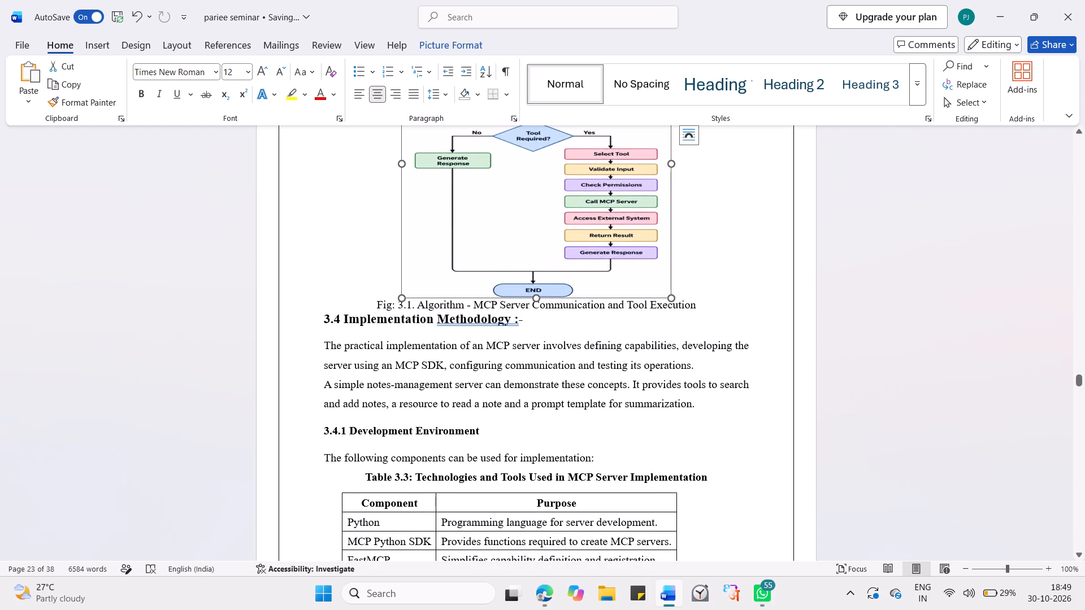
left_click(376, 307)
key("Return")
Reduce the flowchart picture's height enough to fit on the same page, below "The algorithm can be summarized as:".
scroll(376, 307, "up", 1)
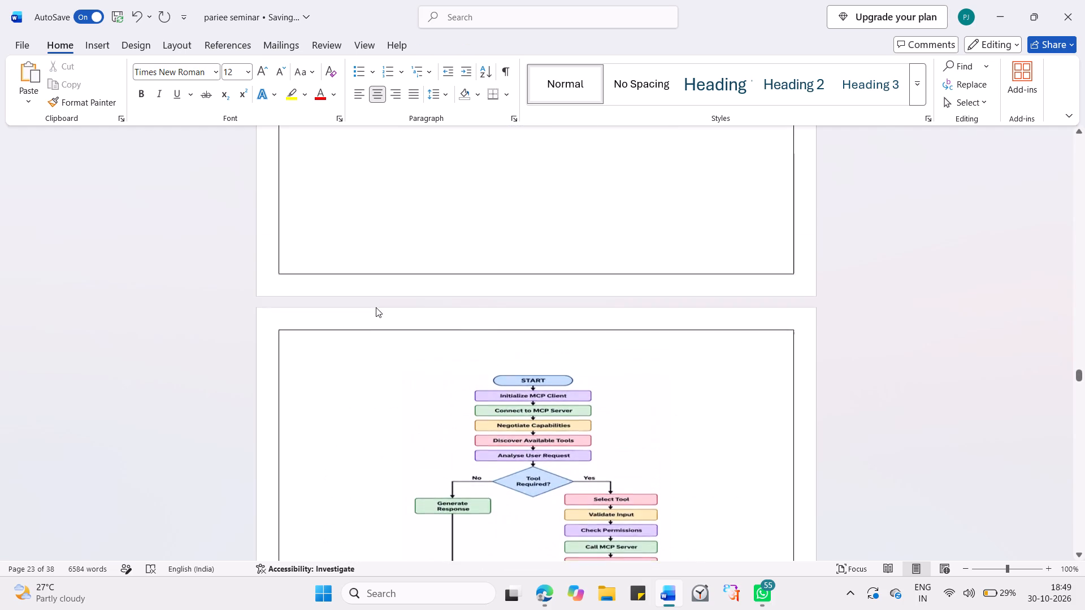
scroll(376, 307, "up", 1)
scroll(502, 467, "down", 1)
left_click(580, 369)
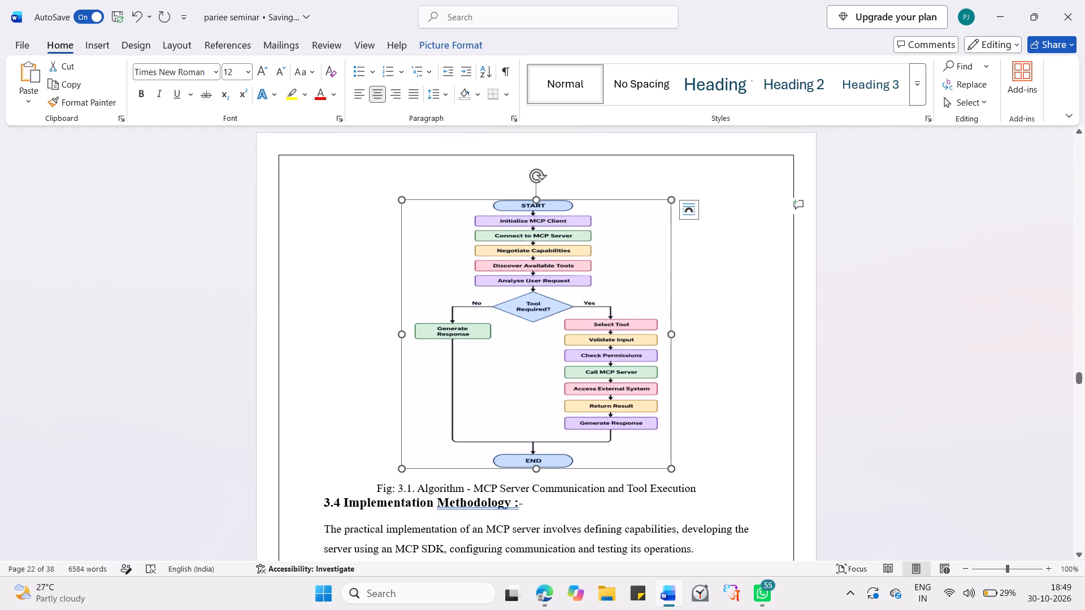
left_click_drag(539, 467, 576, 384)
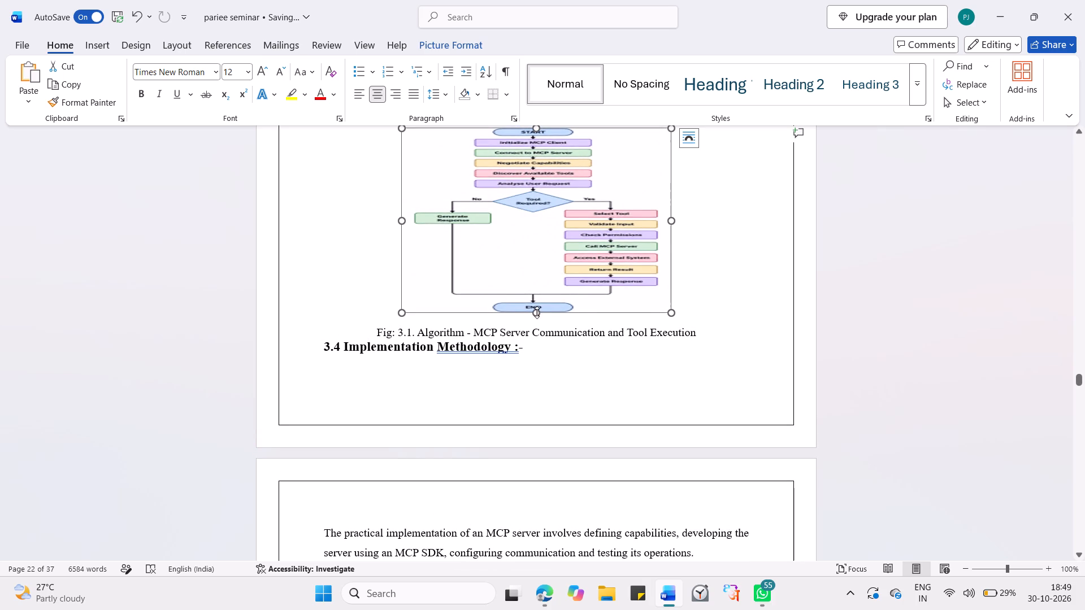
left_click_drag(537, 312, 537, 371)
scroll(653, 309, "up", 1)
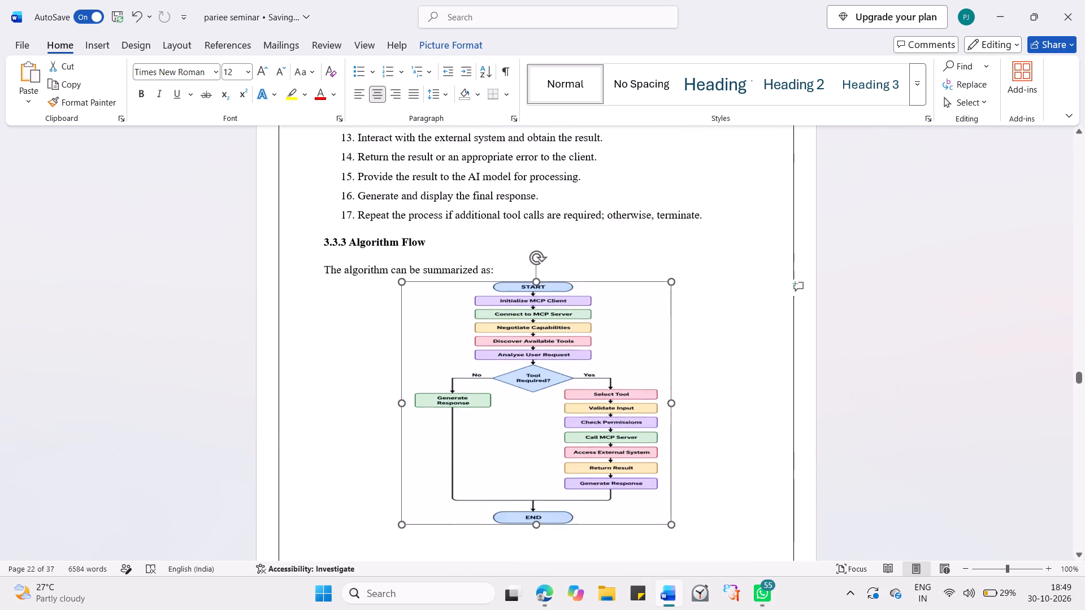
scroll(653, 309, "up", 1)
left_click(703, 365)
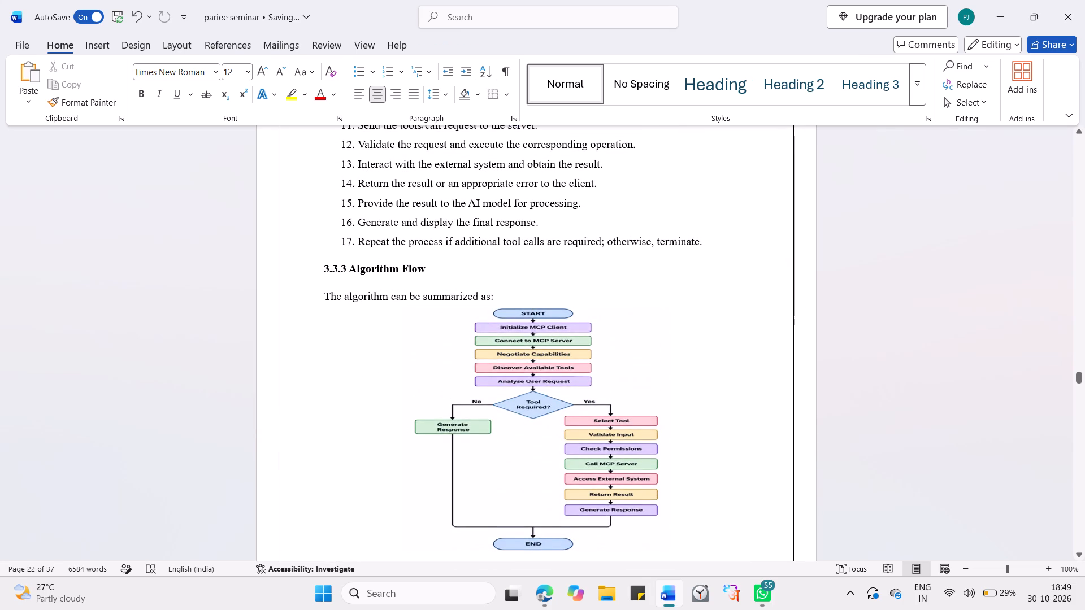
Delete the sentence "The algorithm can be summarized as:" under the heading 3.3.3 Algorithm Flow.
left_click(347, 296)
left_click_drag(502, 296, 332, 298)
key("BackSpace")
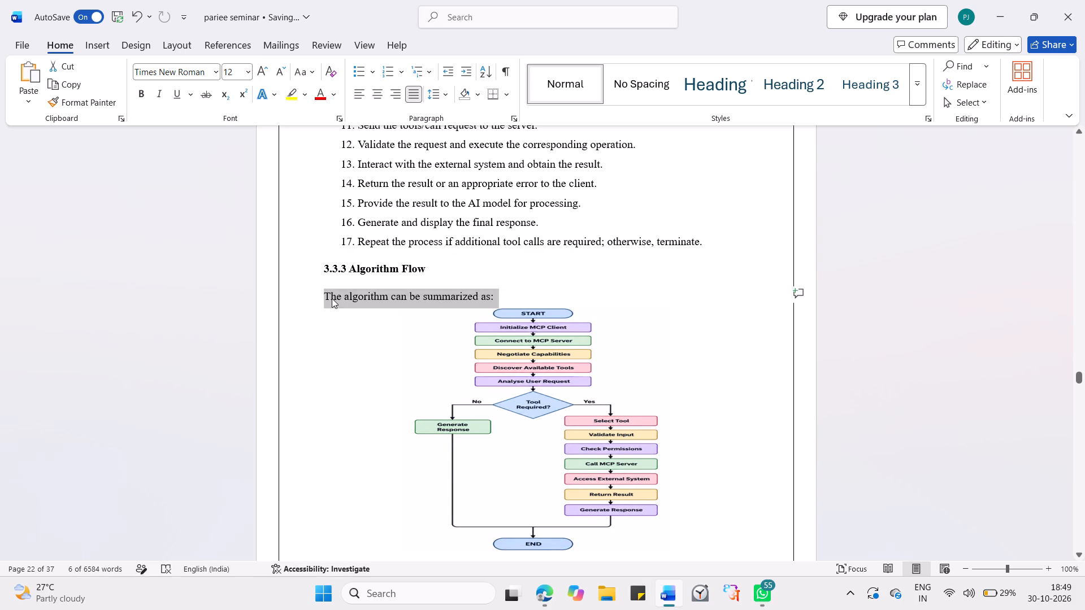
Remove the extra line break between the flowchart picture and its Fig: 3.1 caption.
scroll(583, 260, "down", 1)
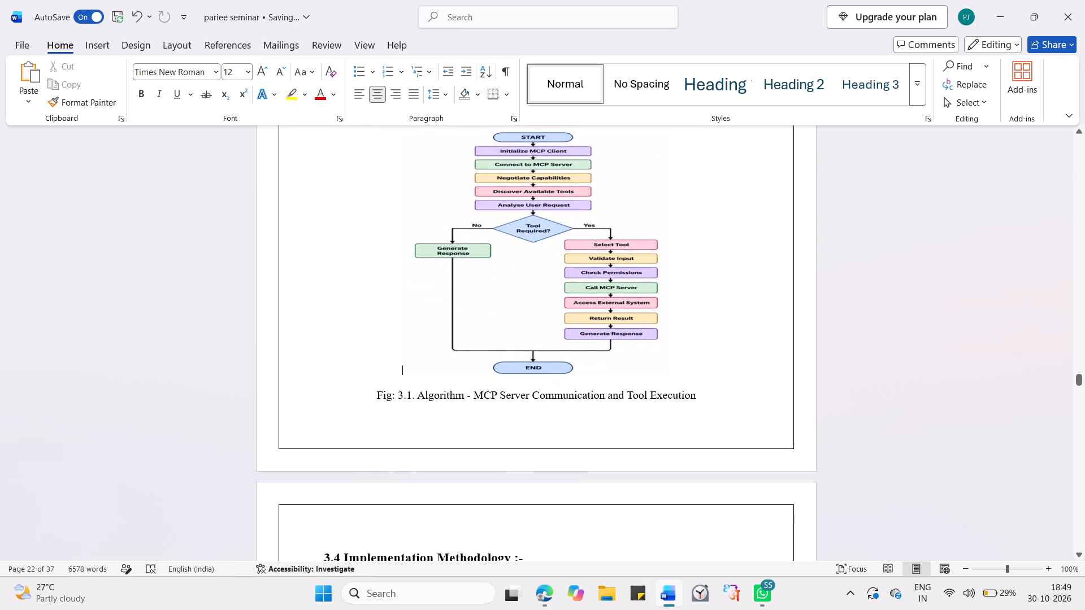
key("BackSpace")
key("ctrl+z")
key("Down")
key("BackSpace")
key("BackSpace")
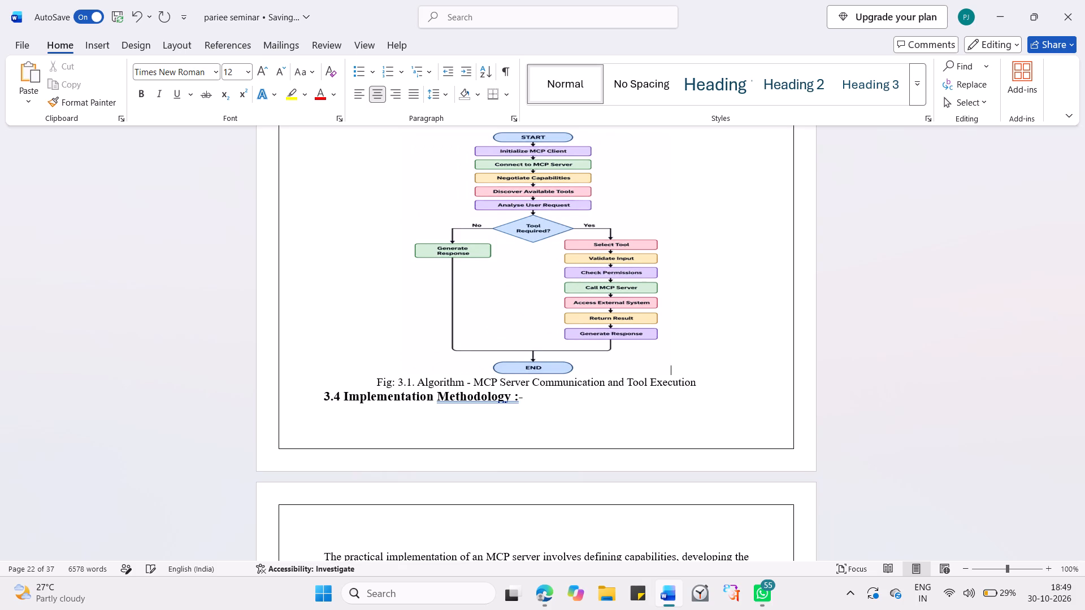
Insert an empty line after the Fig: 3.1 caption, before the heading 3.4 Implementation Methodology.
left_click(725, 387)
key("Return")
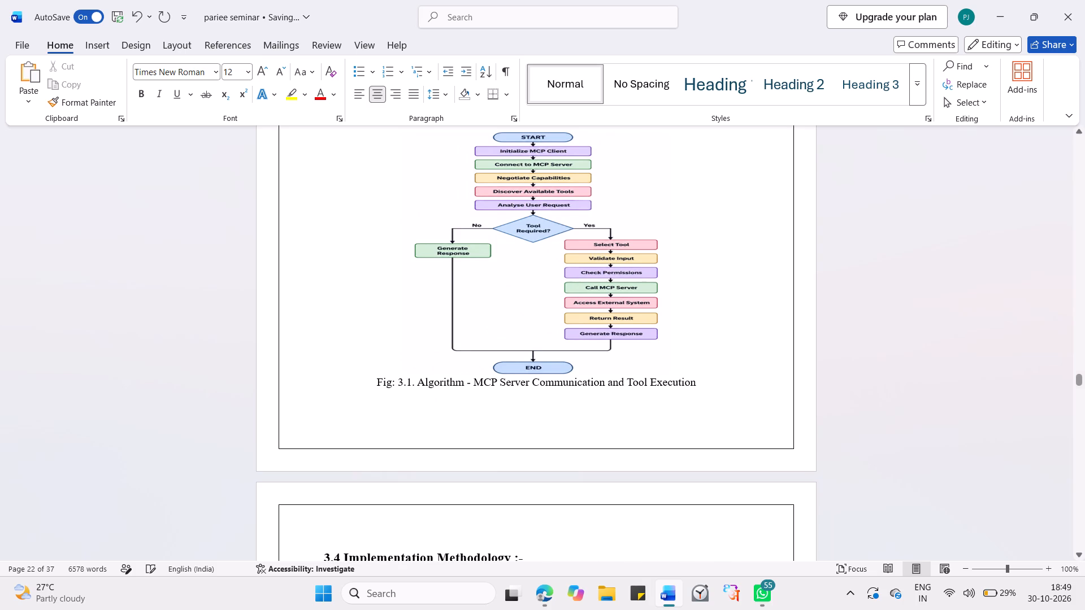
Set the flowchart picture's height to 10 cm.
double_click(559, 297)
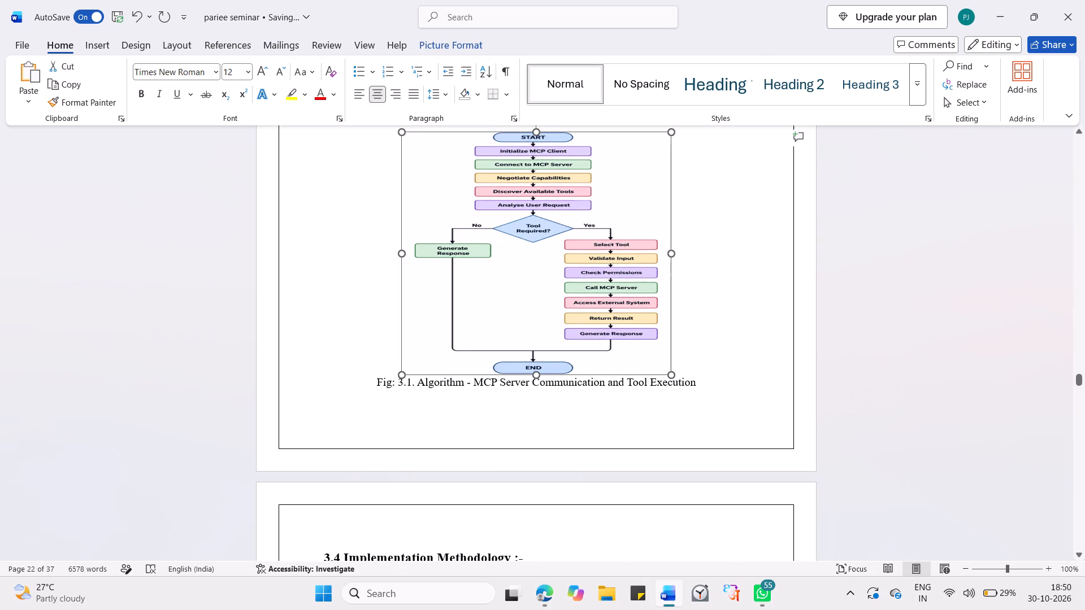
scroll(559, 297, "up", 1)
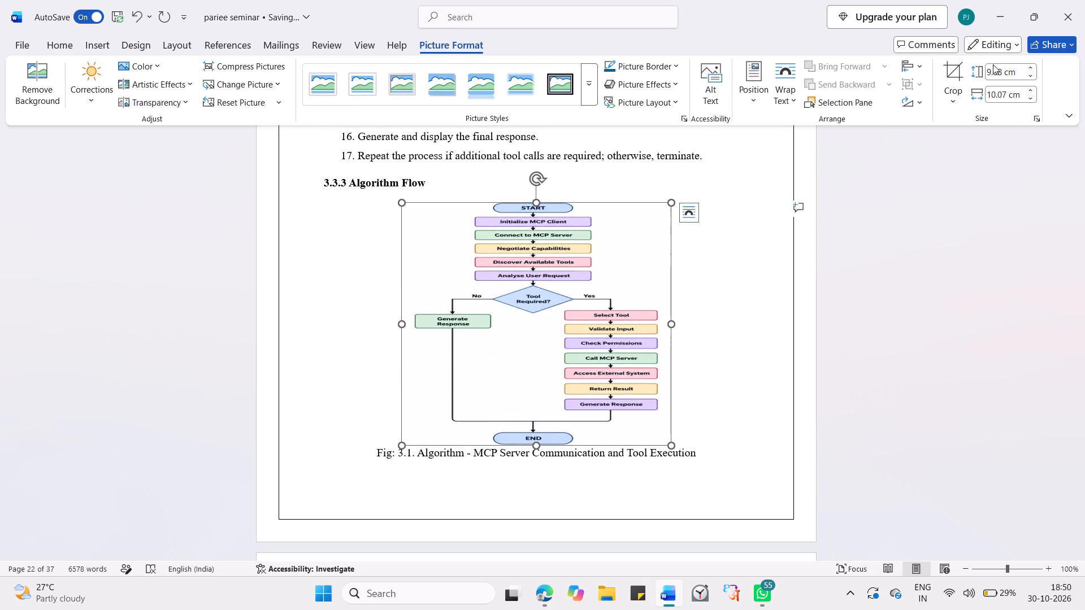
left_click(997, 66)
left_click(992, 72)
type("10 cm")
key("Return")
Remove the space after the heading paragraph 3.3.3 Algorithm Flow.
scroll(692, 264, "down", 1)
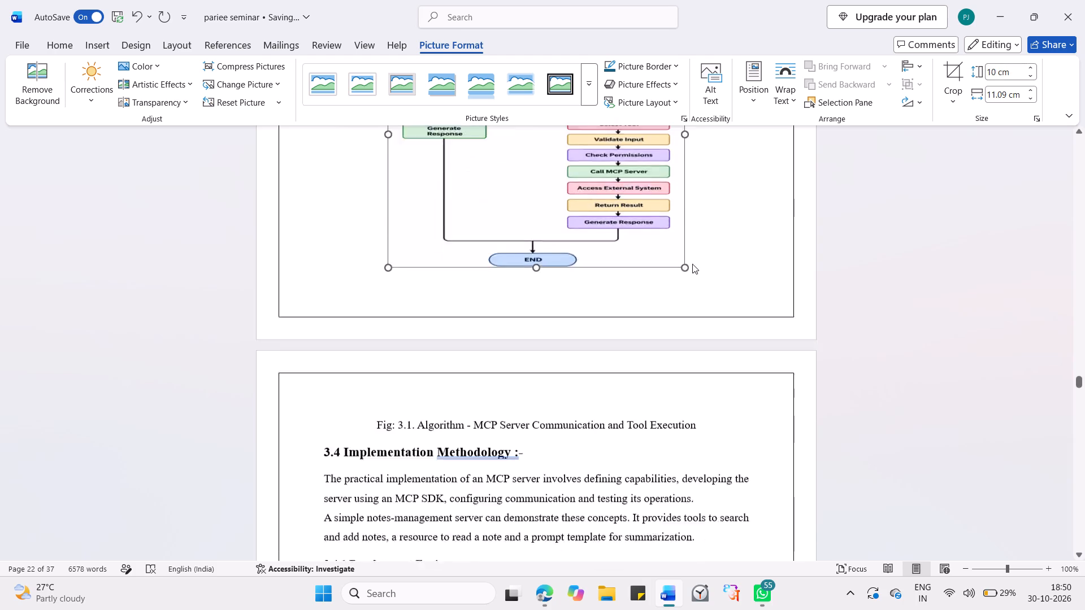
scroll(692, 264, "down", 1)
scroll(657, 222, "up", 1)
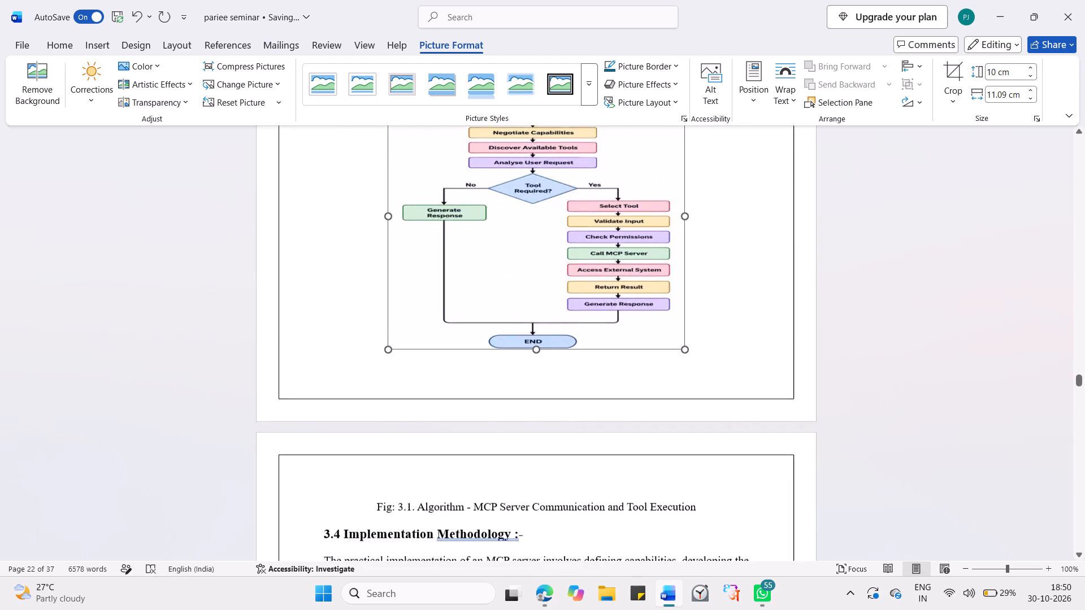
scroll(657, 222, "up", 1)
left_click(409, 188)
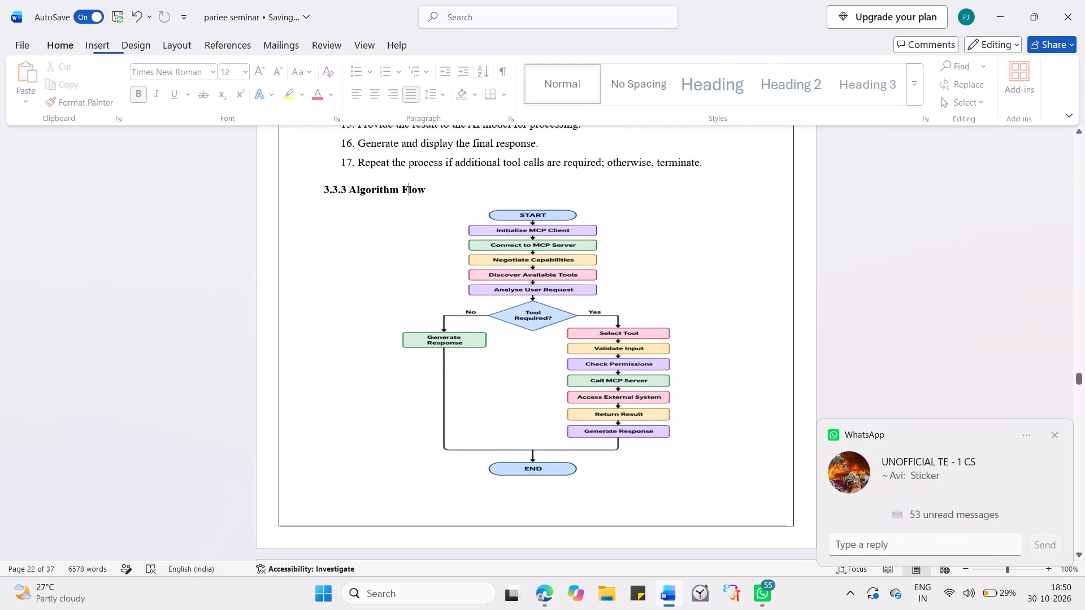
left_click(440, 91)
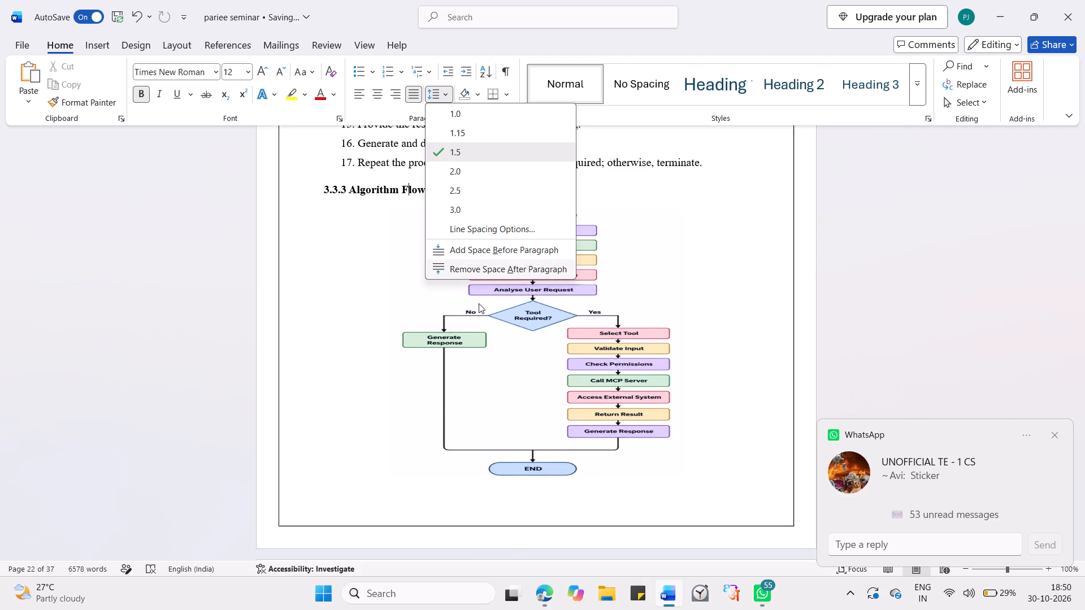
left_click(509, 261)
Open the line and paragraph spacing choices for the flowchart picture's paragraph.
scroll(533, 284, "down", 1)
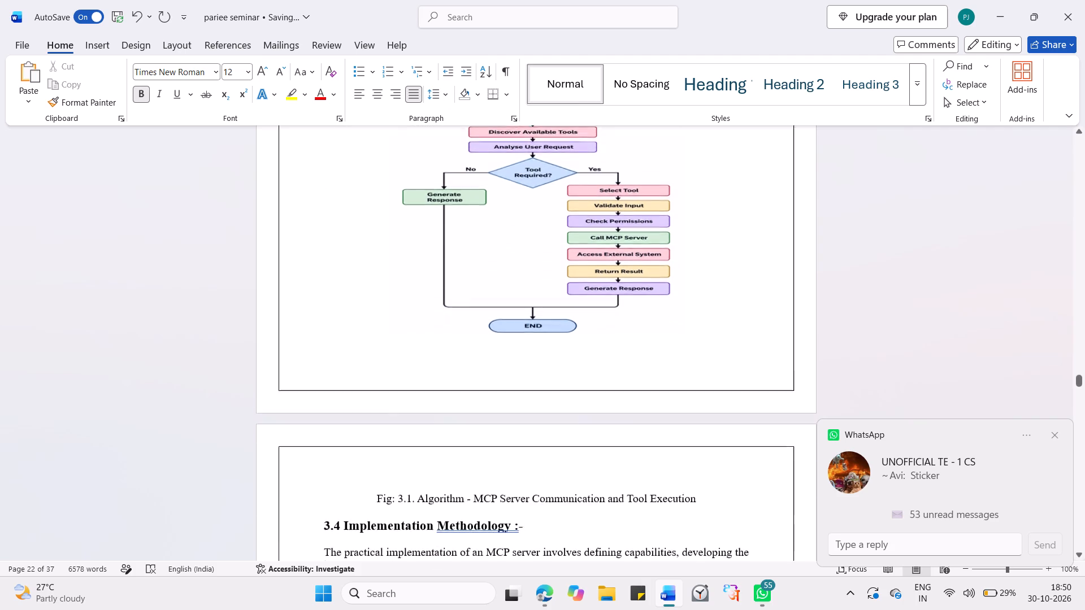
scroll(533, 284, "down", 1)
scroll(589, 263, "up", 1)
left_click(565, 309)
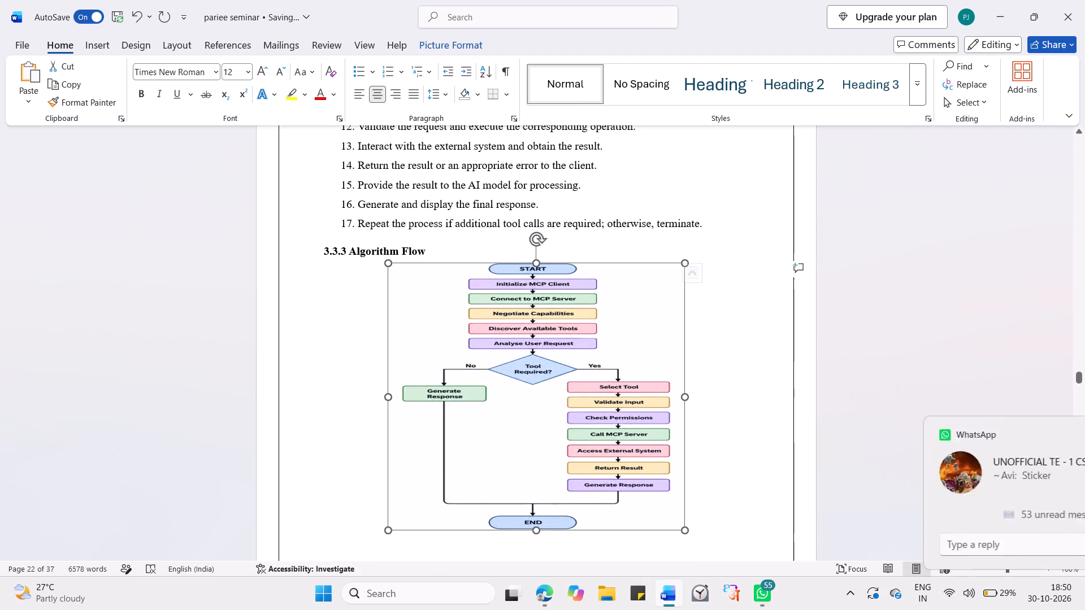
left_click(442, 93)
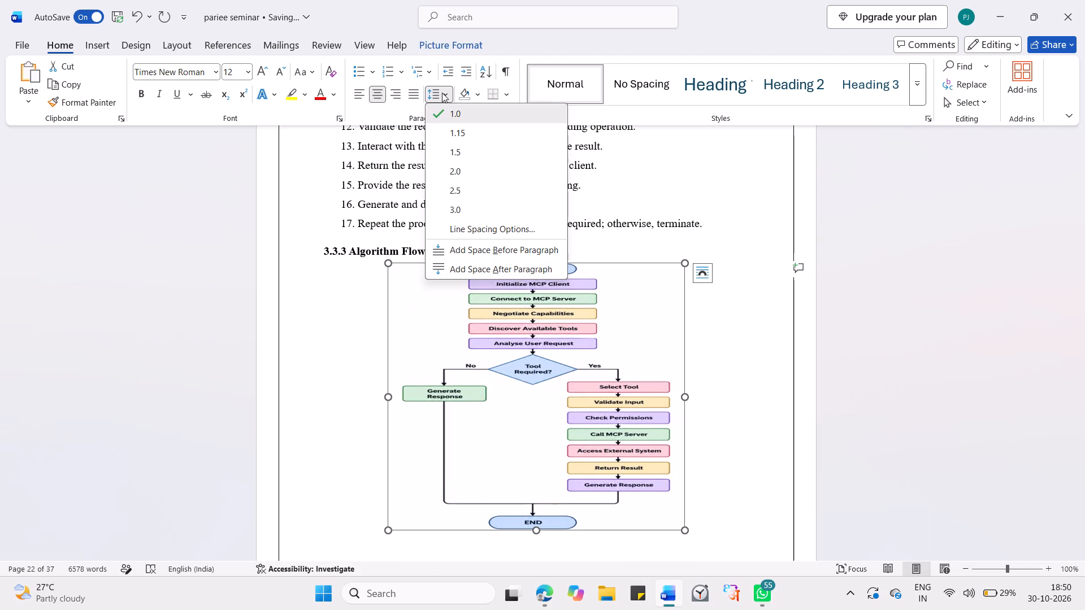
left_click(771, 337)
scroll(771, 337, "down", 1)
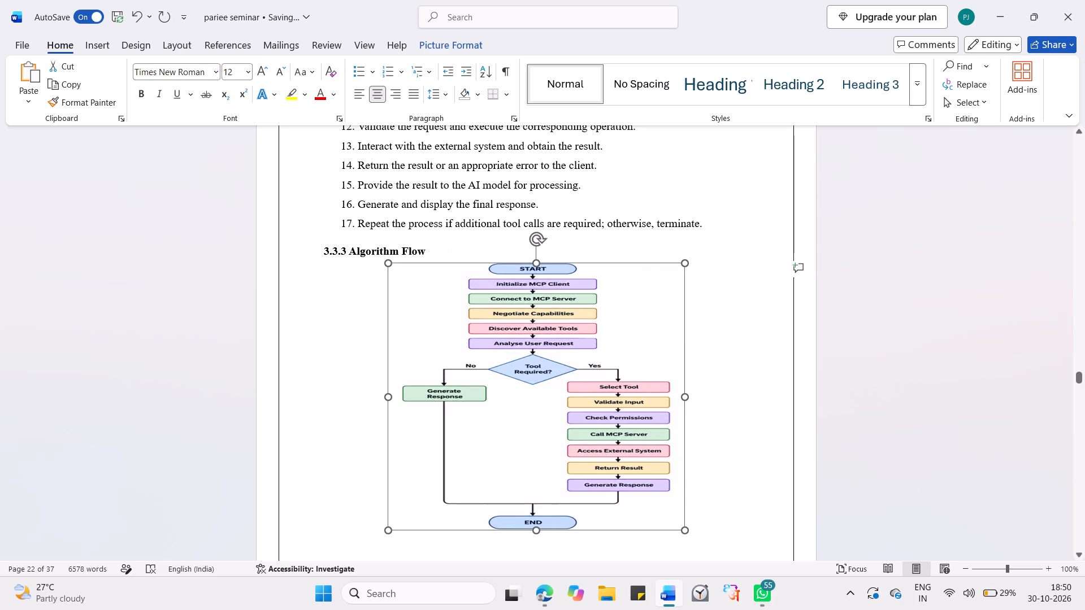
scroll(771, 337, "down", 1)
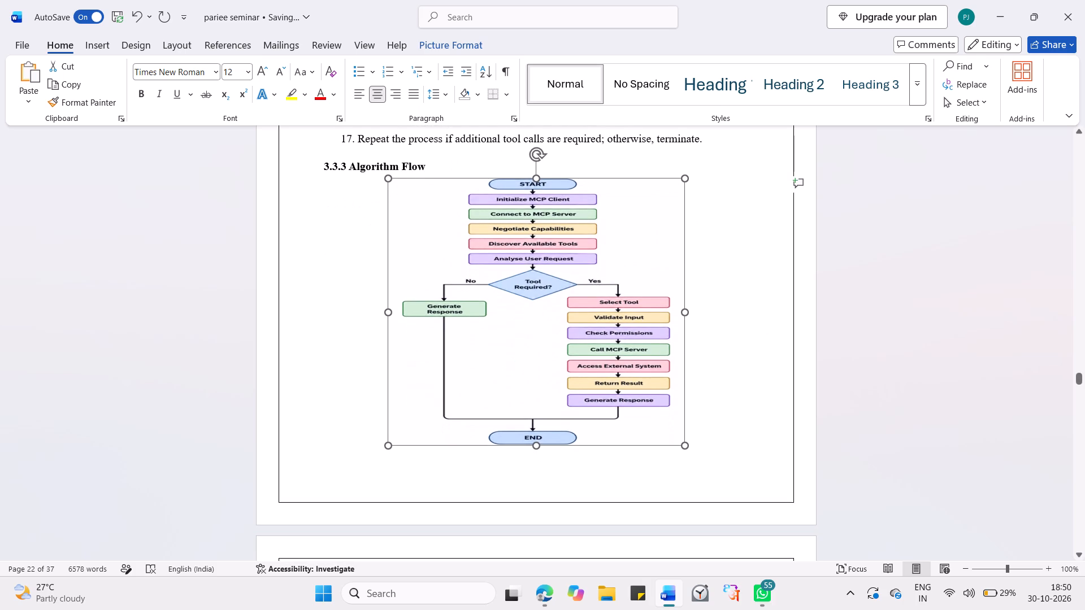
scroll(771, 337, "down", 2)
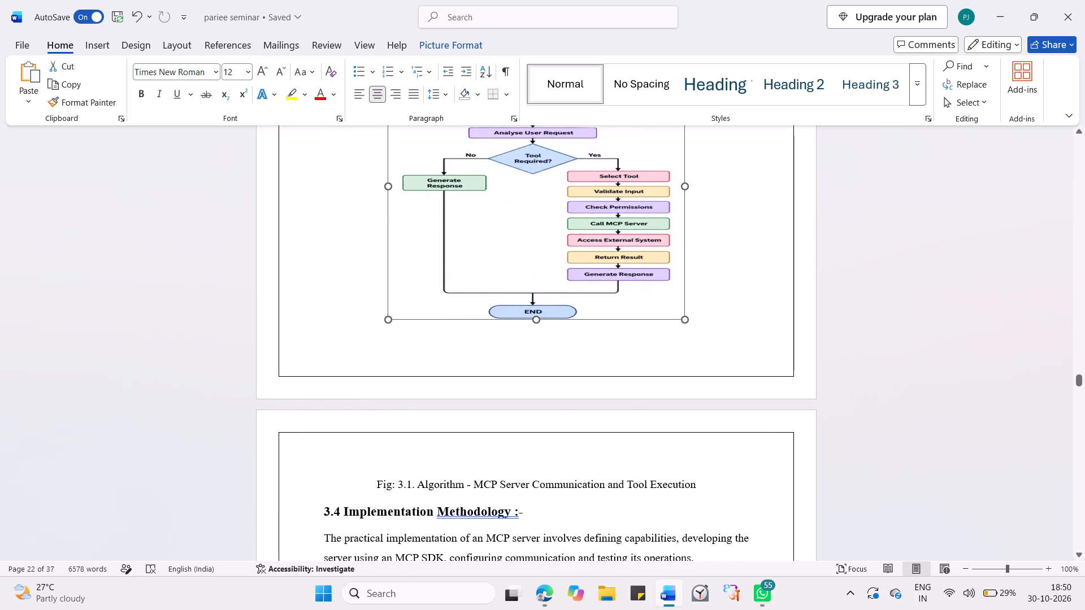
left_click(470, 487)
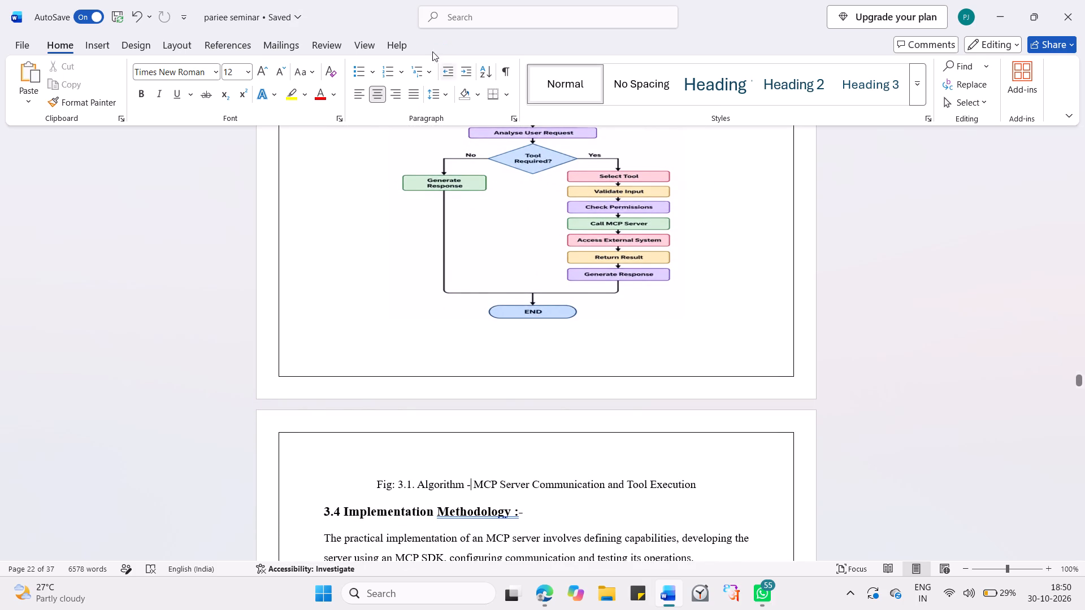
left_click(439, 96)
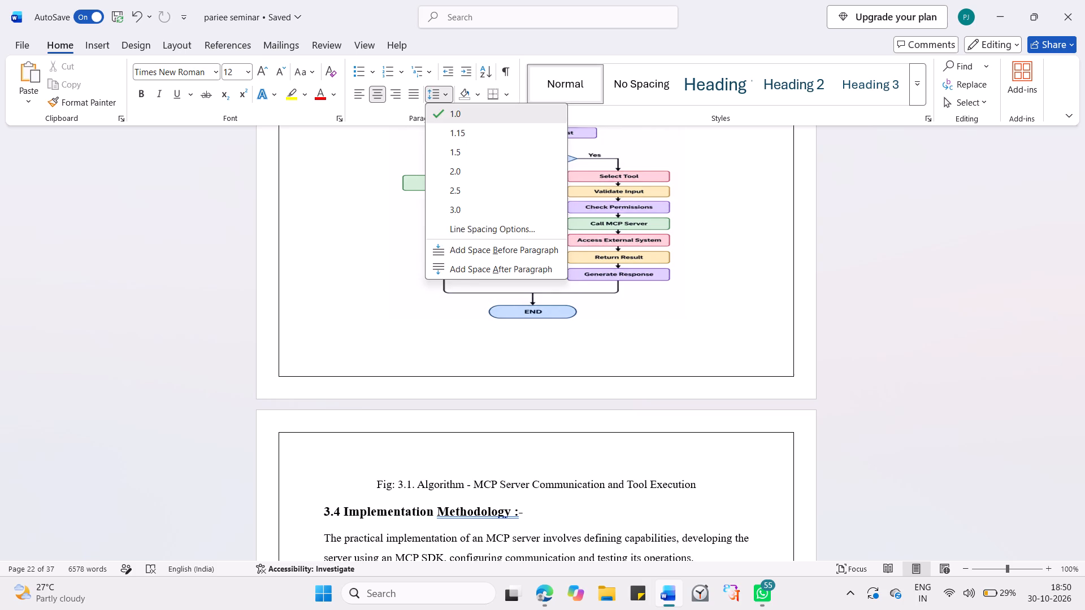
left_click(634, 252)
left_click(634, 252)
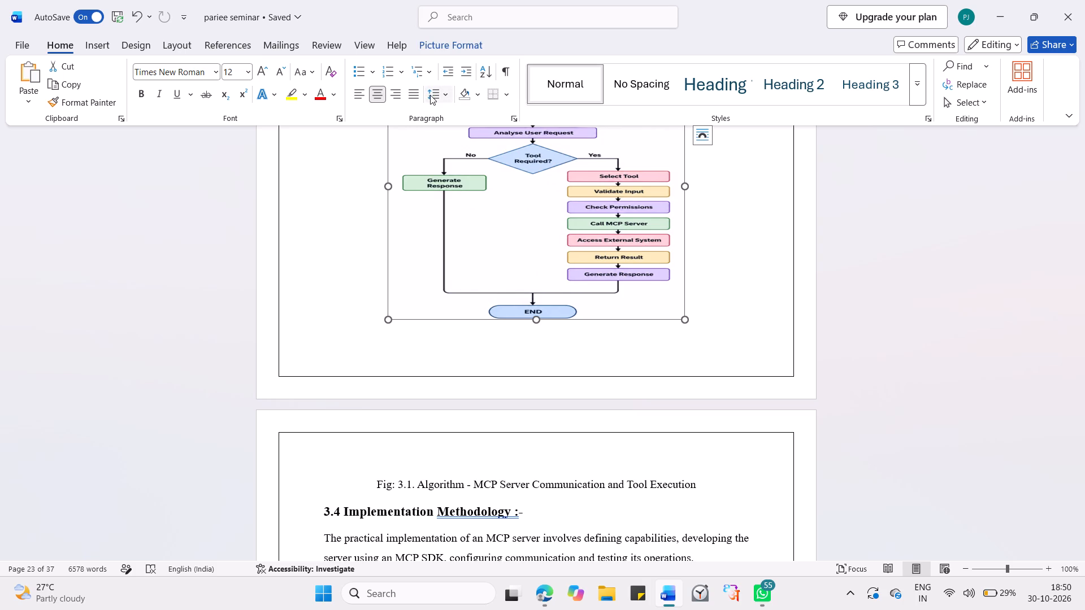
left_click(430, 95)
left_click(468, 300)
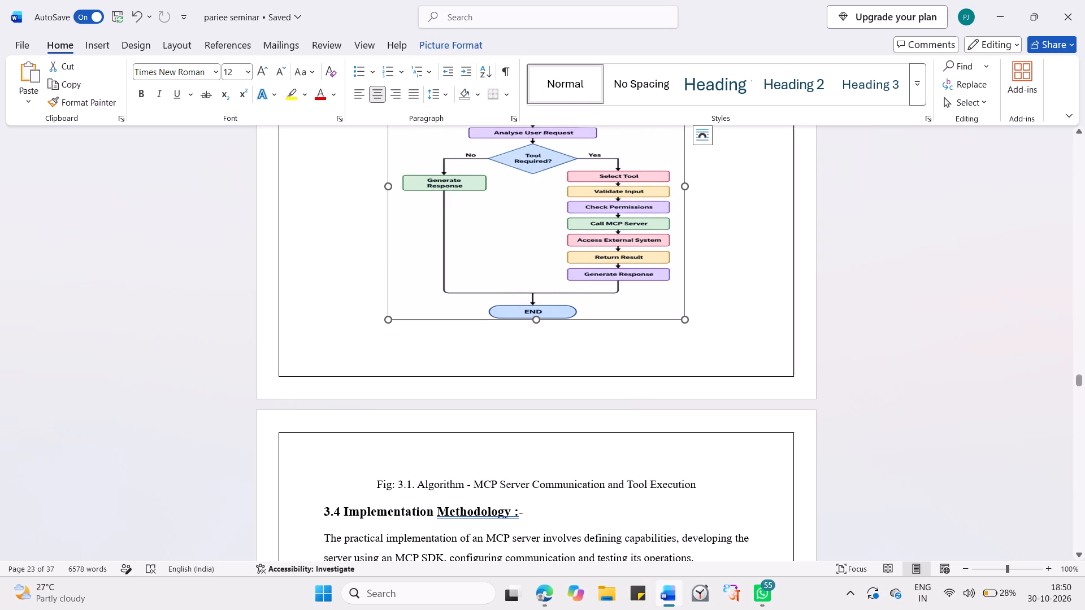
Reduce the flowchart picture's height slightly so the caption "Fig: 3.1. Algorithm - MCP Server Communication and Tool Execution" fits beneath it on the same page.
left_click_drag(535, 320, 542, 308)
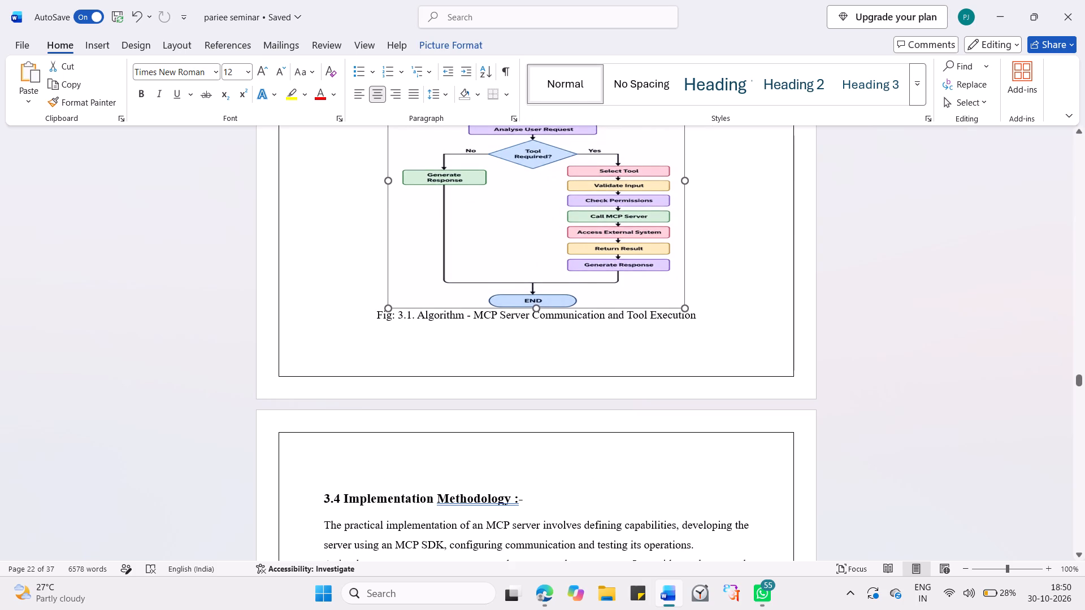
left_click_drag(542, 308, 545, 319)
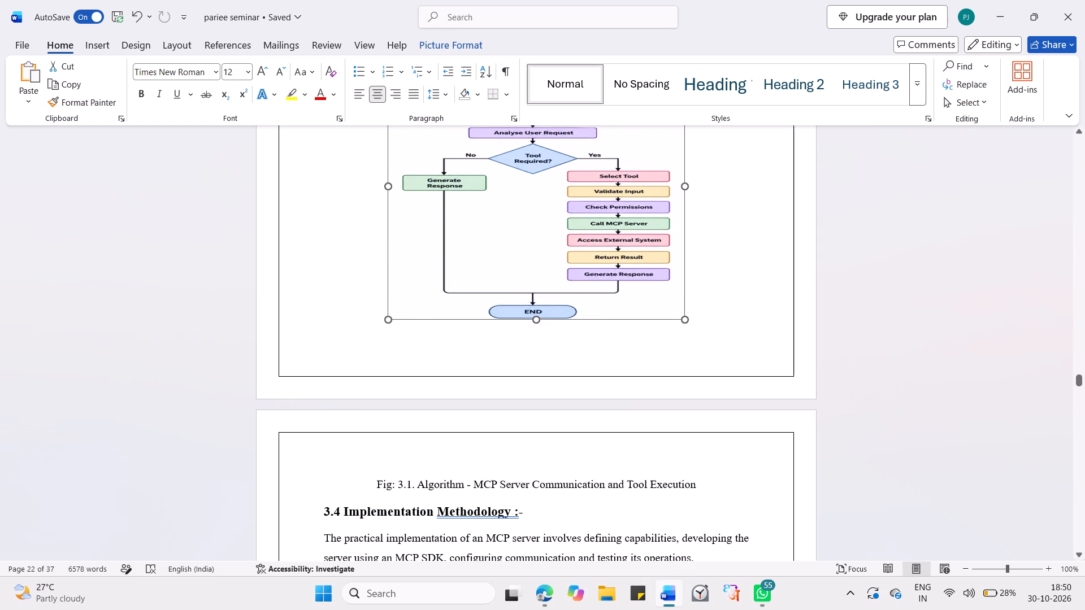
left_click_drag(545, 319, 546, 316)
left_click(699, 325)
scroll(699, 325, "up", 1)
left_click(595, 364)
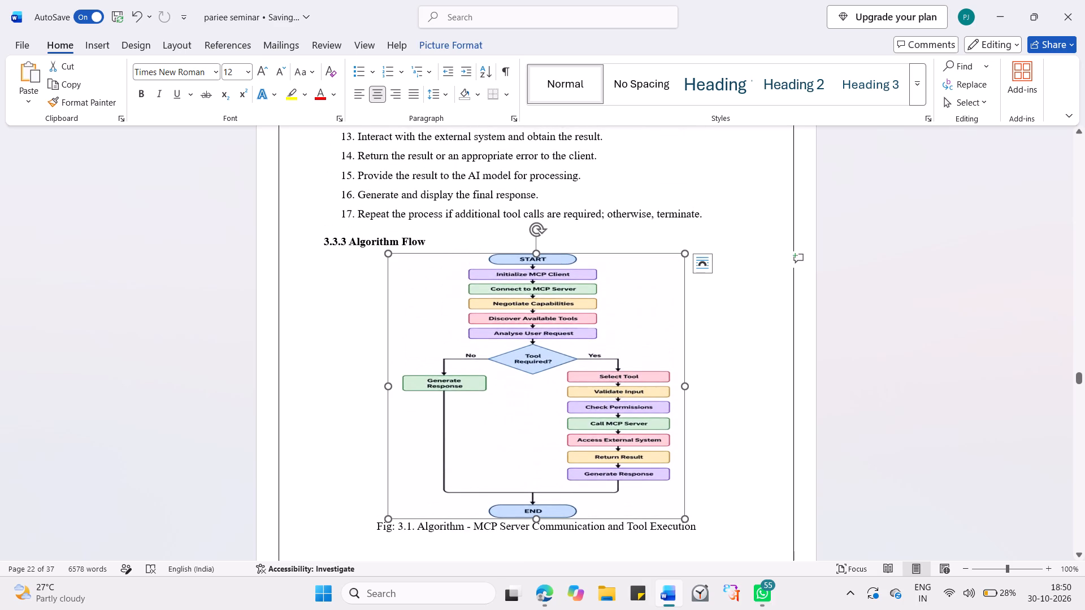
left_click(358, 242)
Set the line spacing of the heading "3.3.3 Algorithm Flow" to 1.0.
left_click(430, 93)
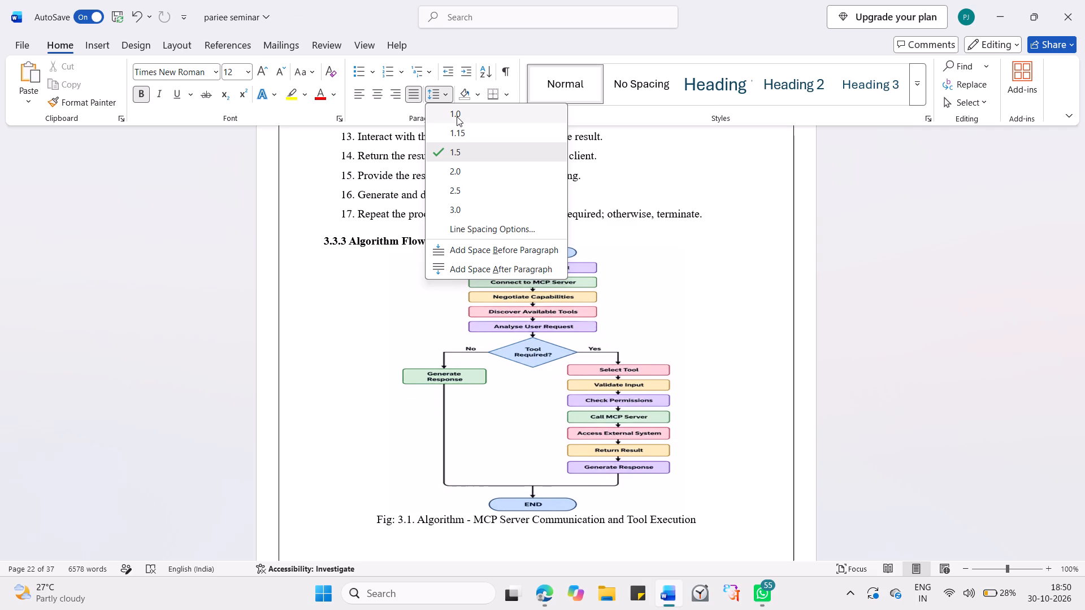
left_click(457, 116)
Set the height of the flowchart picture in section 3.3.3 to 10 cm.
left_click(535, 319)
scroll(535, 319, "down", 1)
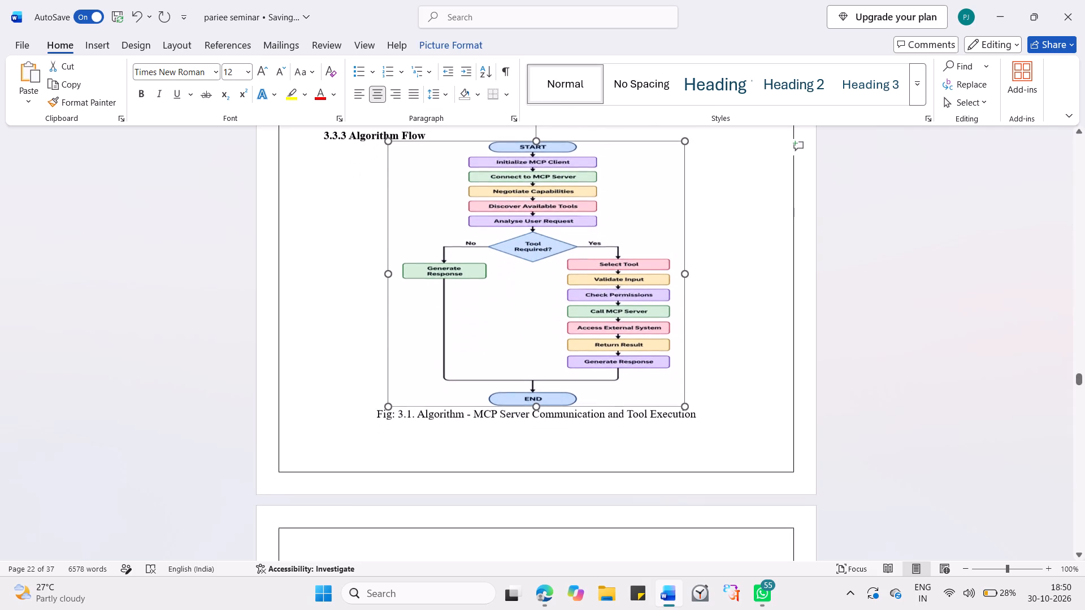
double_click(620, 352)
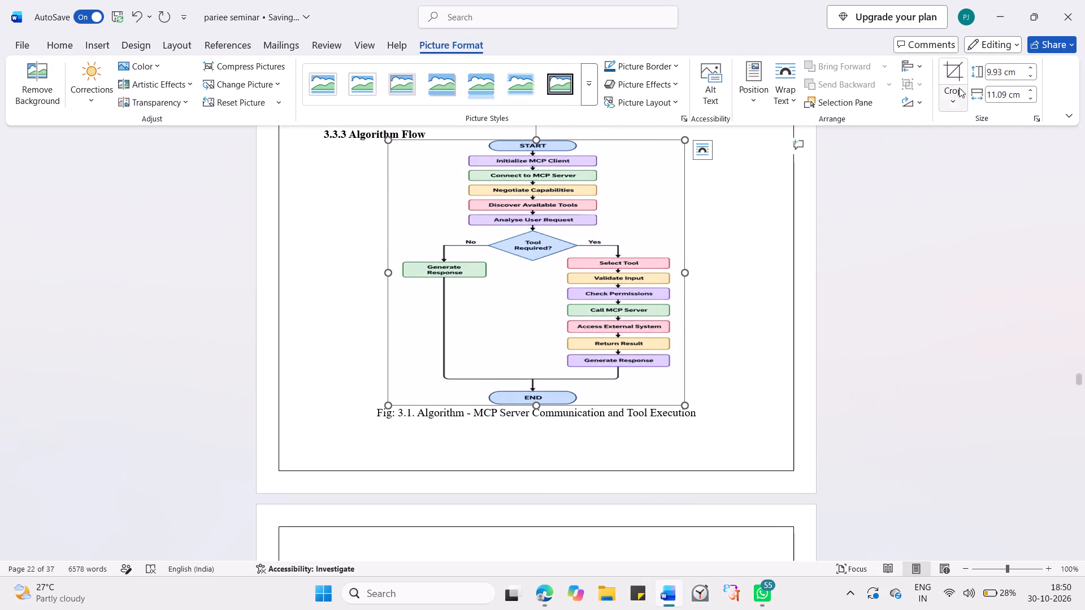
left_click(995, 72)
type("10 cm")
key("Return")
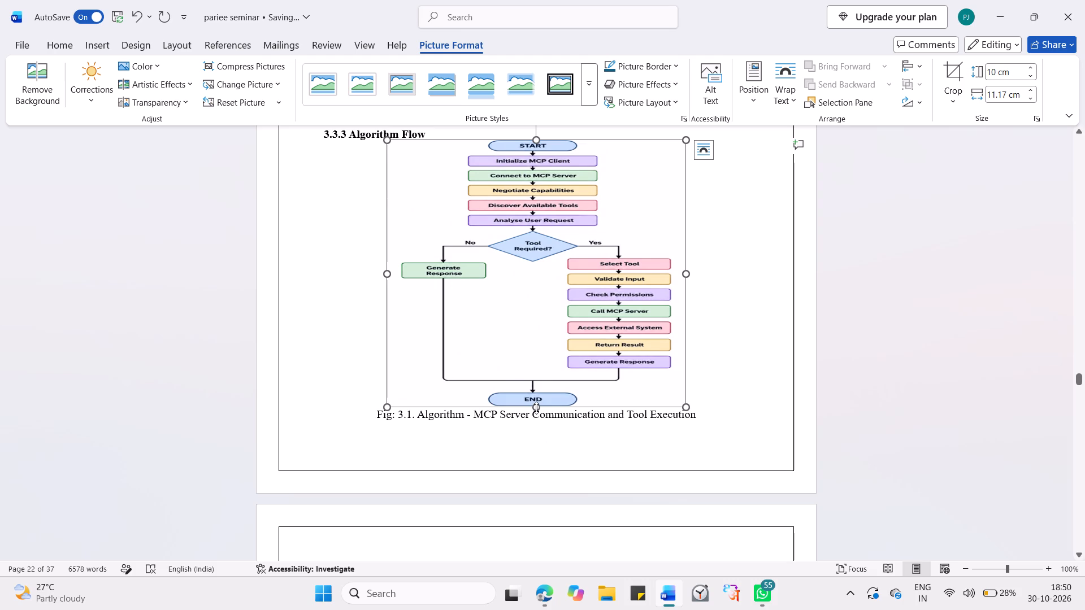
Stretch the flowchart picture slightly taller from its bottom edge, keeping its caption beneath it on the same page.
left_click(536, 408)
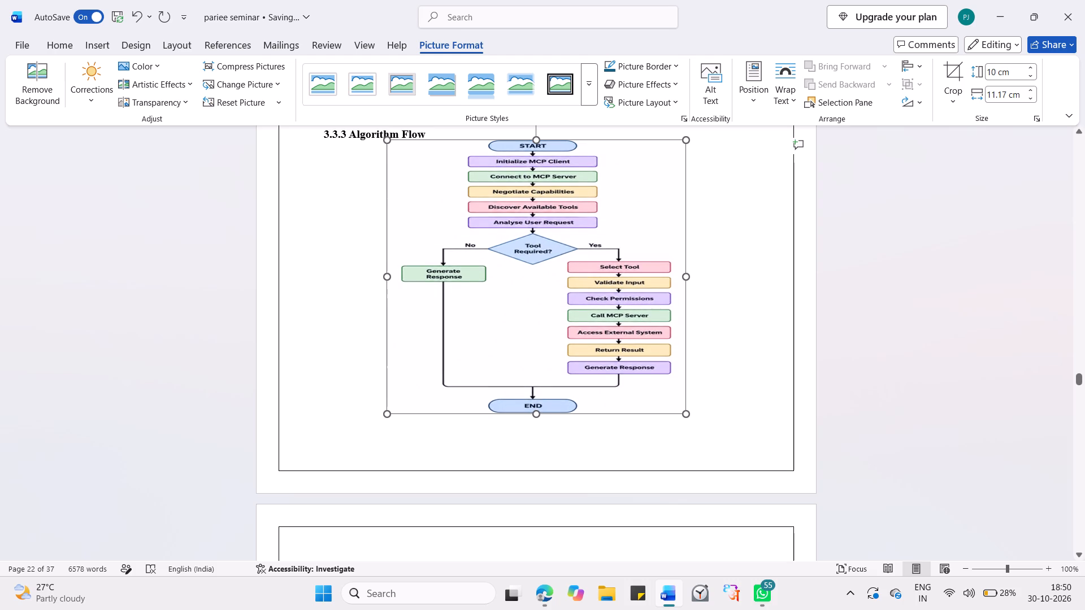
left_click(735, 352)
Delete the empty lines between the Fig: 3.1 caption and the heading "3.4 Implementation Methodology".
scroll(735, 352, "down", 1)
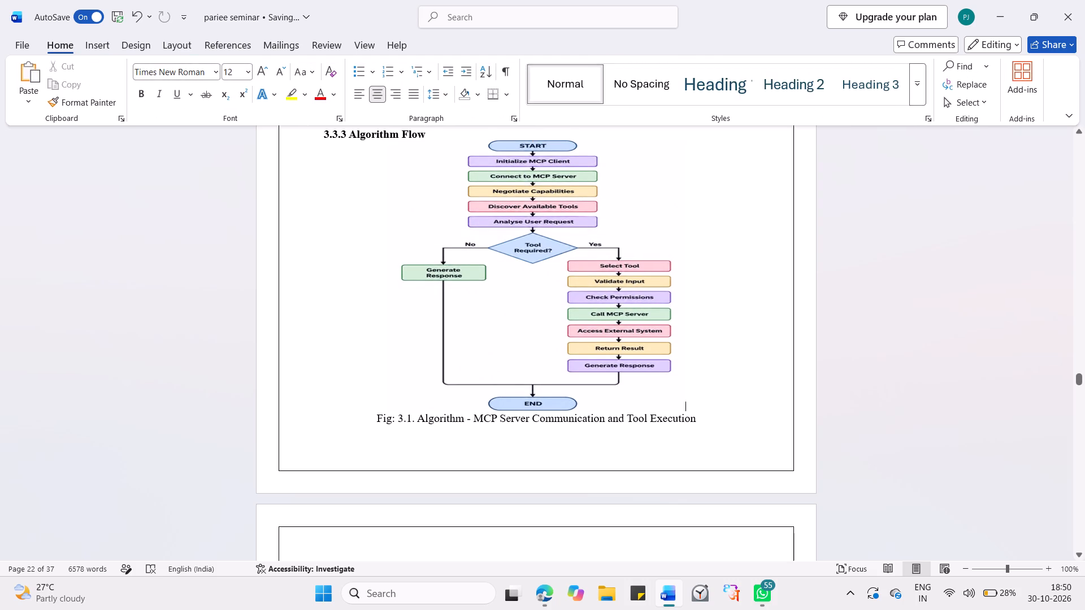
scroll(735, 352, "down", 1)
scroll(485, 220, "up", 1)
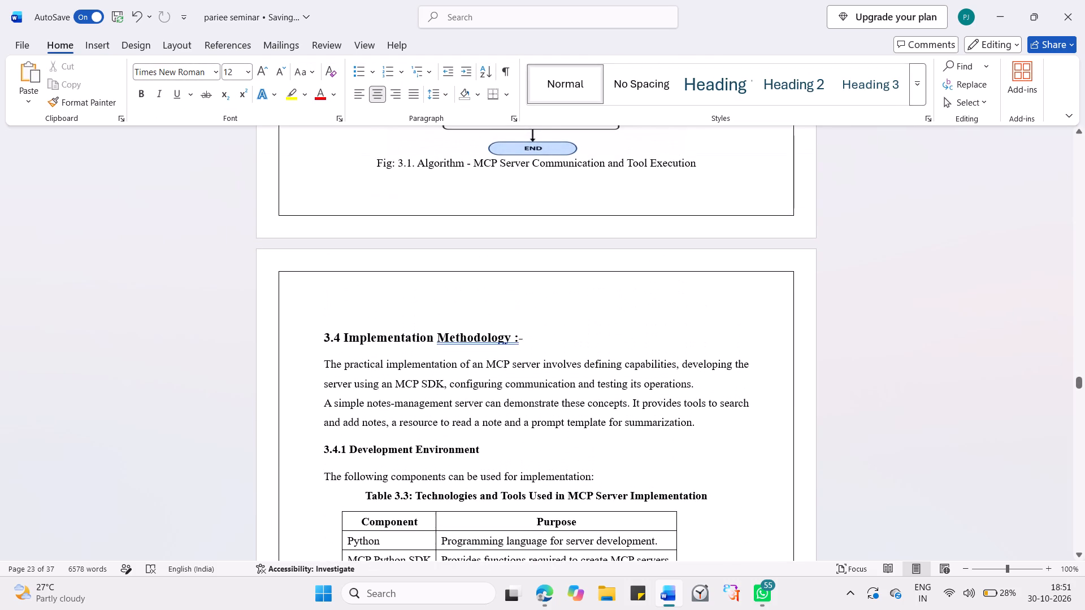
left_click(358, 318)
key("BackSpace")
key("BackSpace")
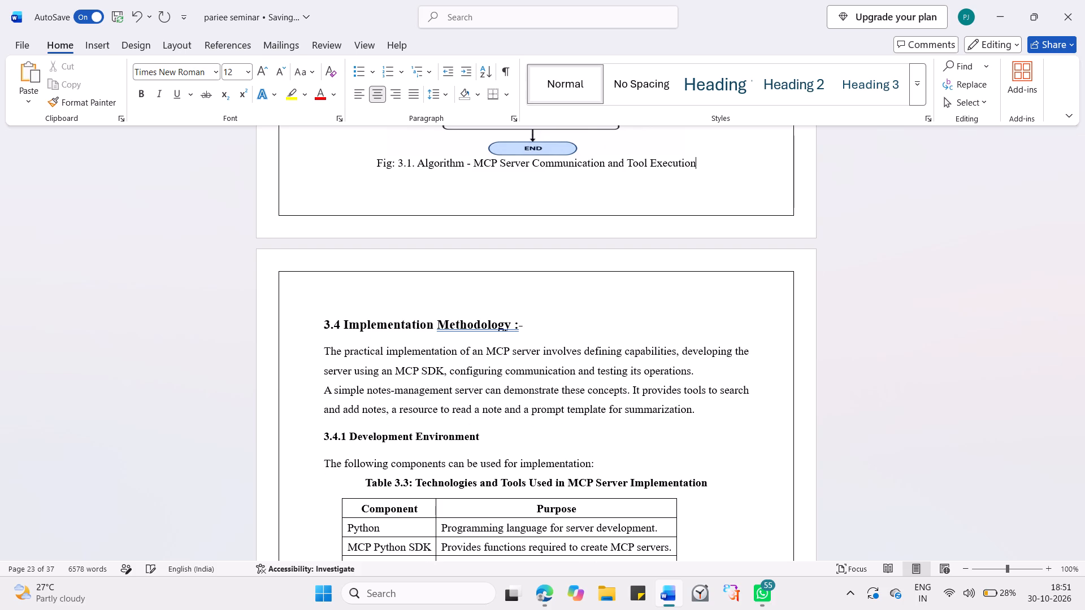
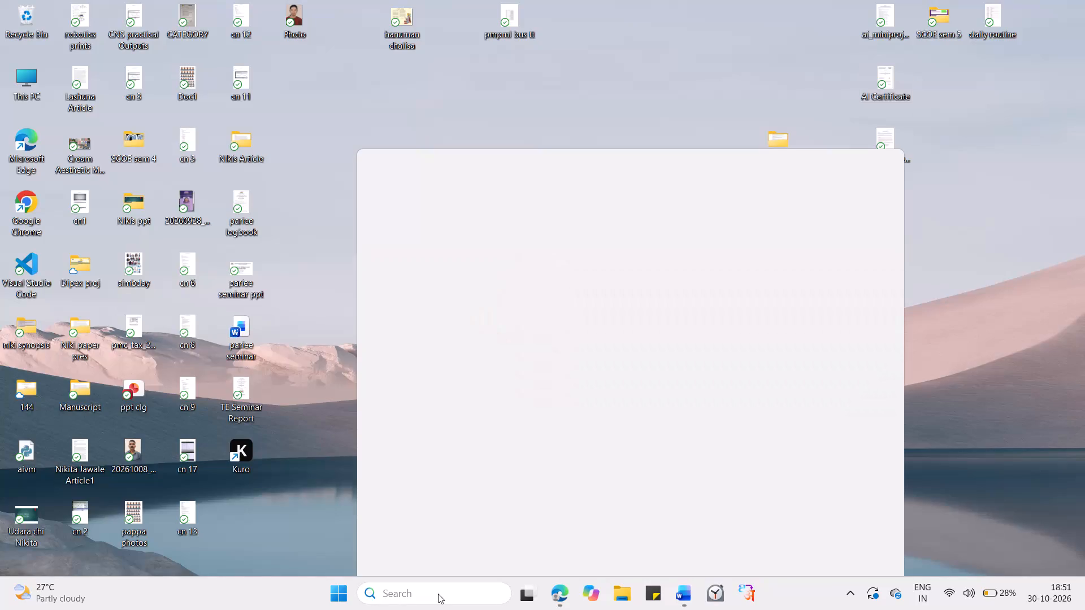
Search the computer for the WhatsApp app with "wh".
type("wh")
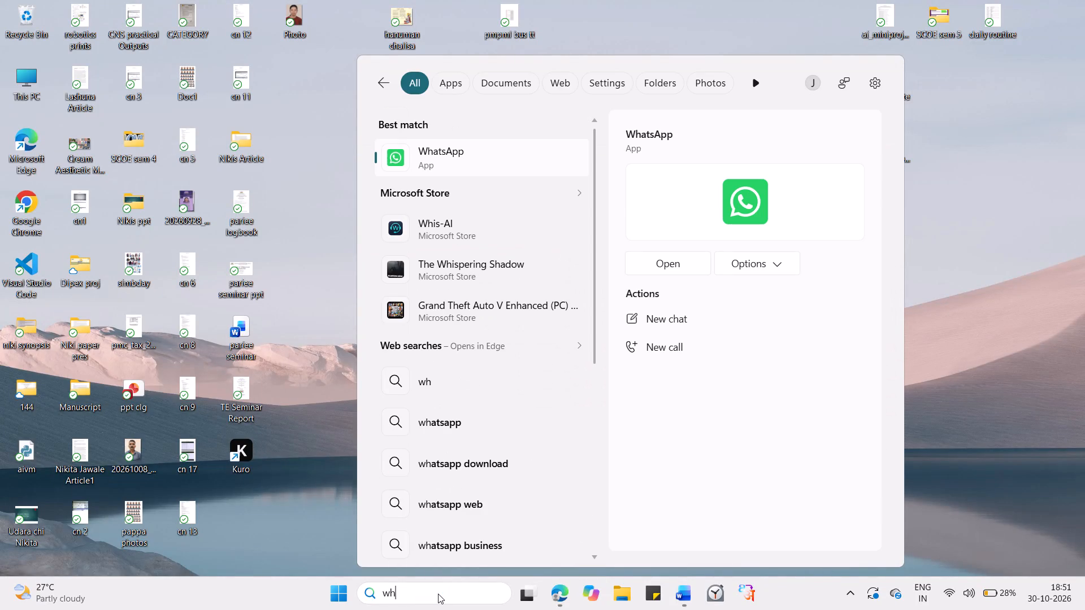